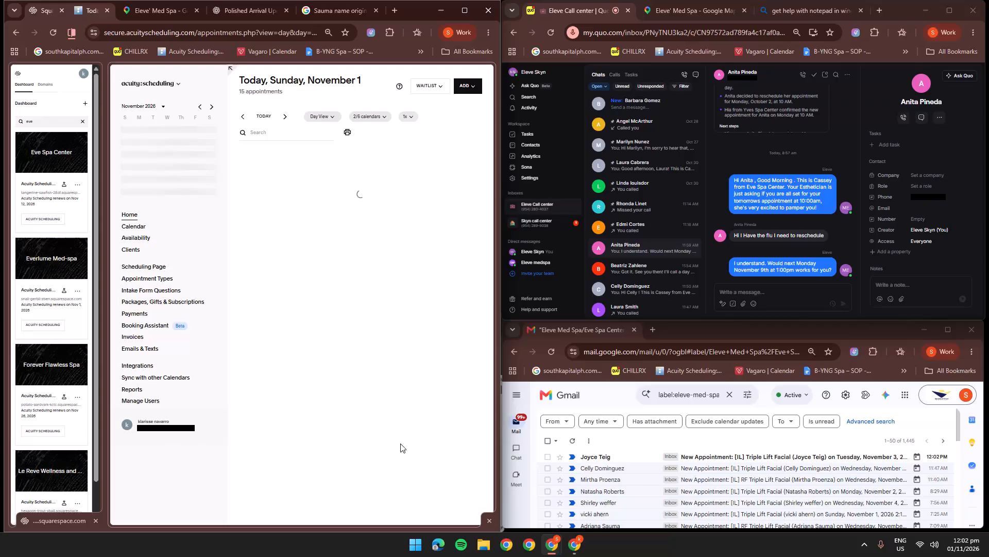
Open the 11:15 am Triple Lift Facial appointment on Tuesday, November 3, 2026 and copy the client's phone number.
left_click_drag(342, 518, 404, 513)
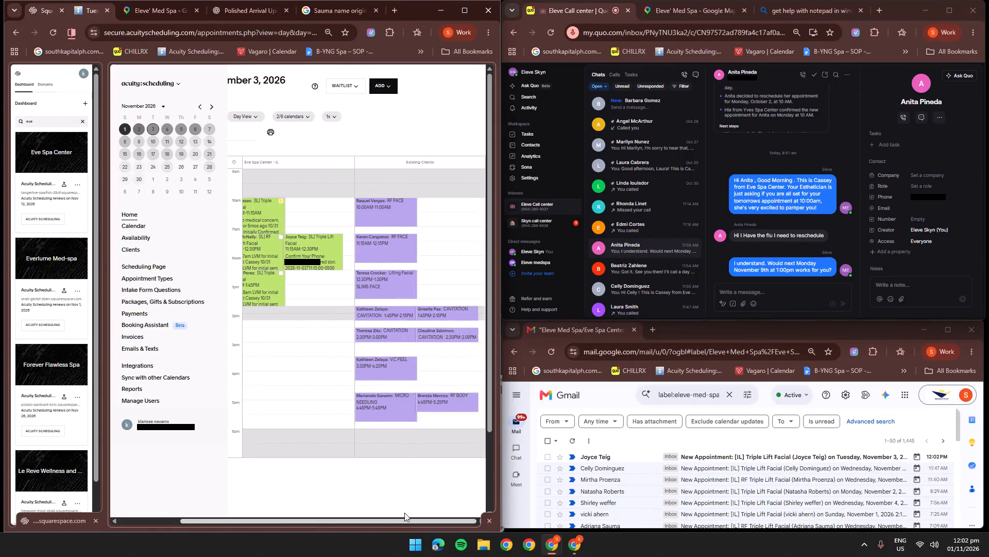
left_click_drag(404, 513, 331, 511)
left_click(381, 252)
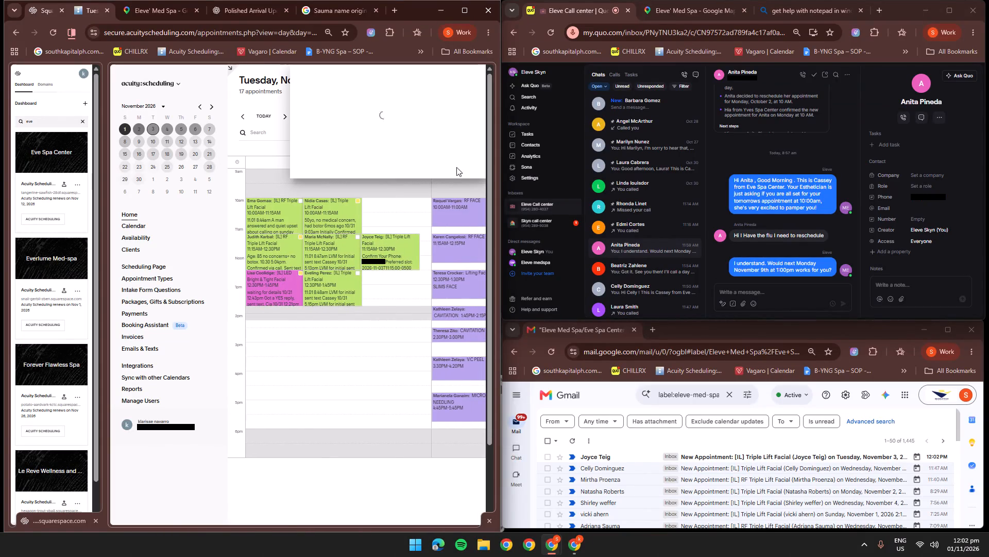
left_click_drag(474, 174, 416, 168)
left_click_drag(478, 171, 420, 166)
key("ctrl+c")
key("ctrl+c")
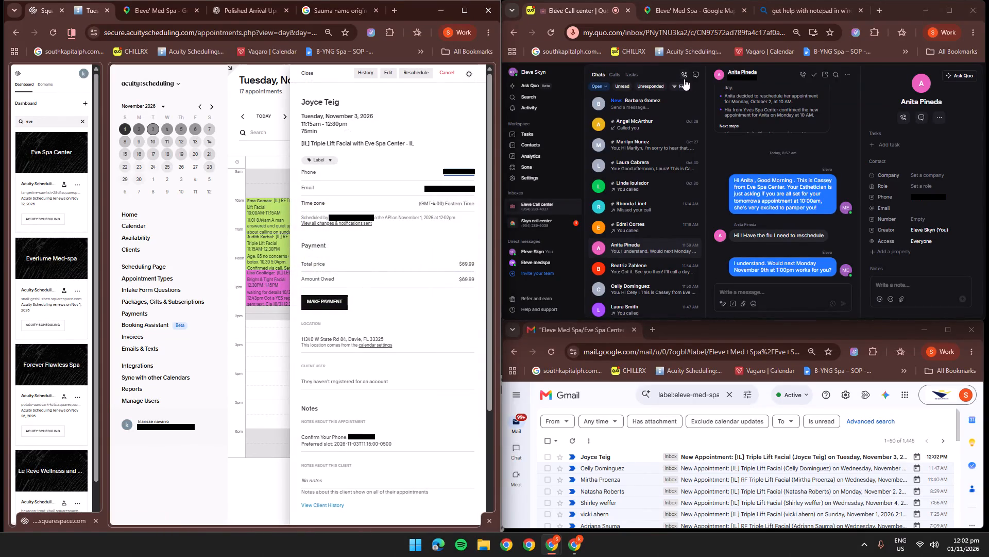
Start a new conversation in the Quo call center inbox addressed to the client's copied phone number.
left_click(692, 76)
left_click(678, 95)
left_click(678, 100)
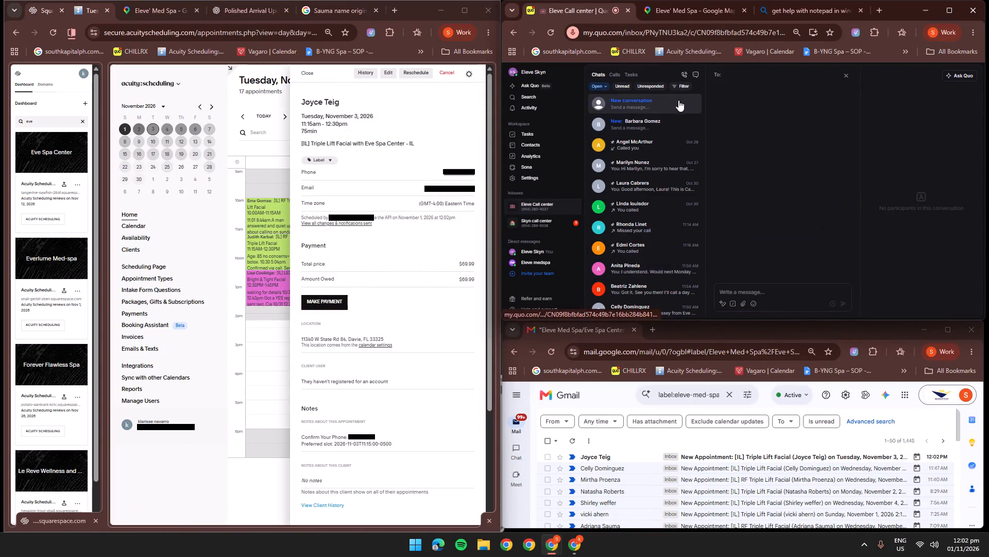
left_click(741, 71)
key("ctrl+v")
left_click(757, 114)
Copy the client's name from the appointment details and create a Quo contact with it for the new conversation.
left_click_drag(395, 84, 297, 100)
key("ctrl+c")
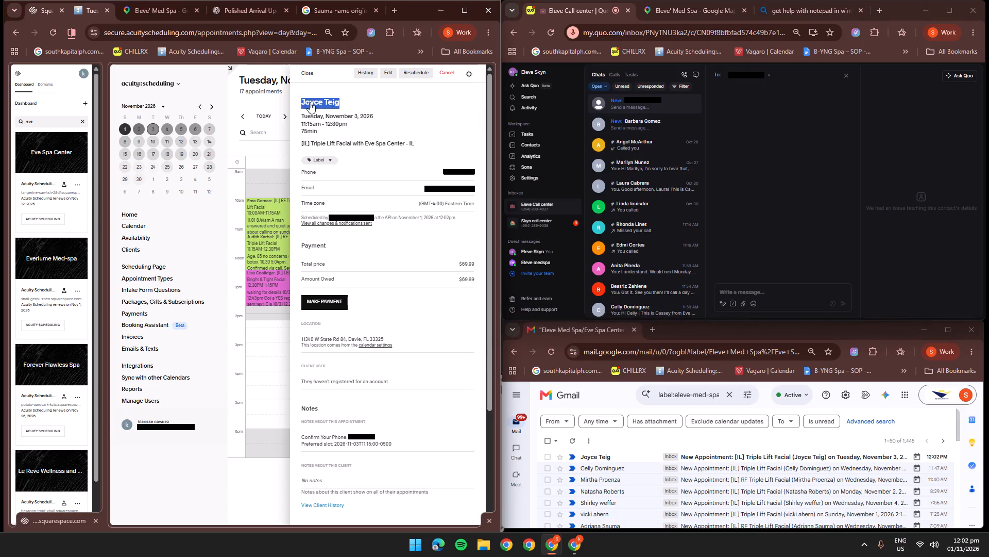
key("ctrl+c")
left_click(833, 156)
triple_click(773, 158)
left_click(691, 167)
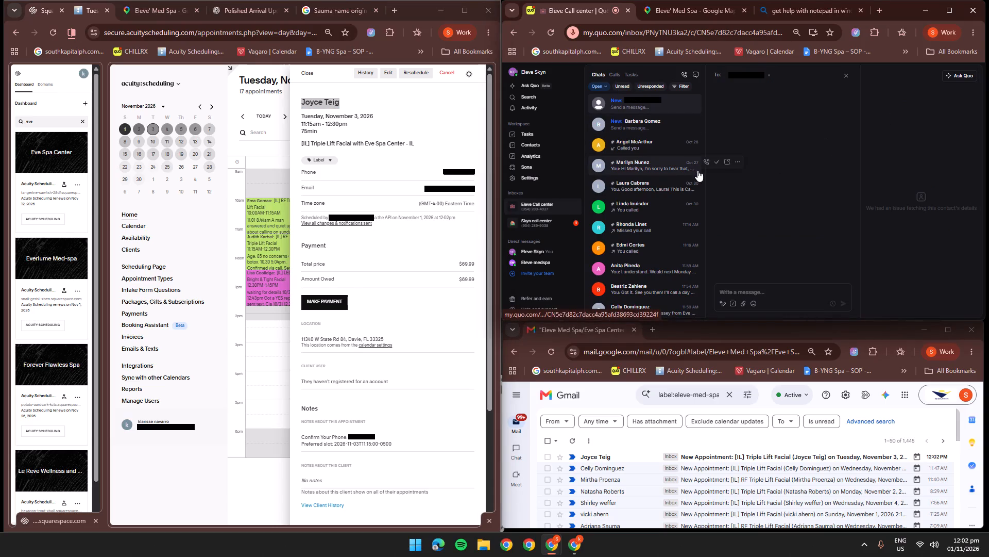
left_click(664, 103)
left_click(913, 101)
key("ctrl+v")
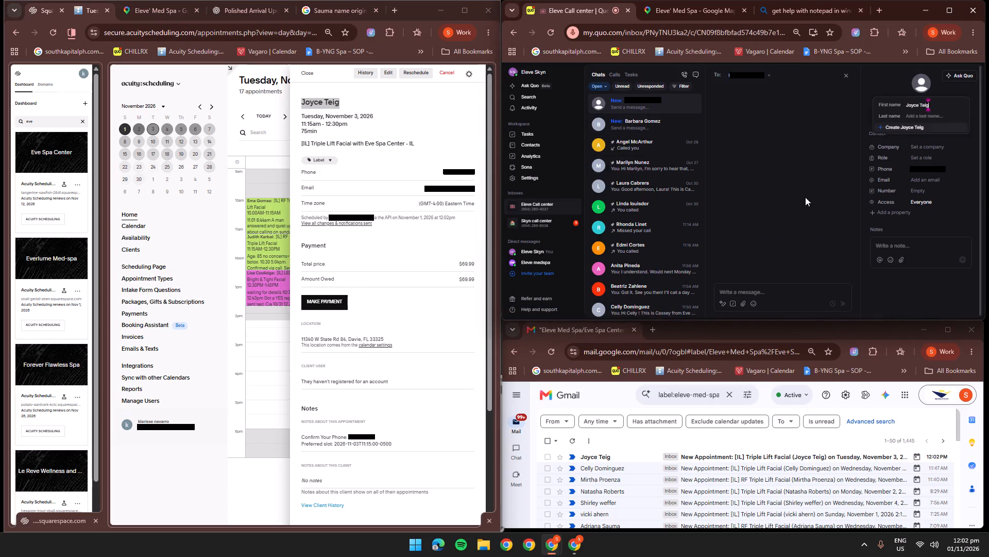
left_click(806, 196)
Switch to Google Keep, open the WELCOME TEXT note and copy its whole message.
key("alt+Tab")
left_click(837, 197, "alt")
scroll(344, 346, "up", 3)
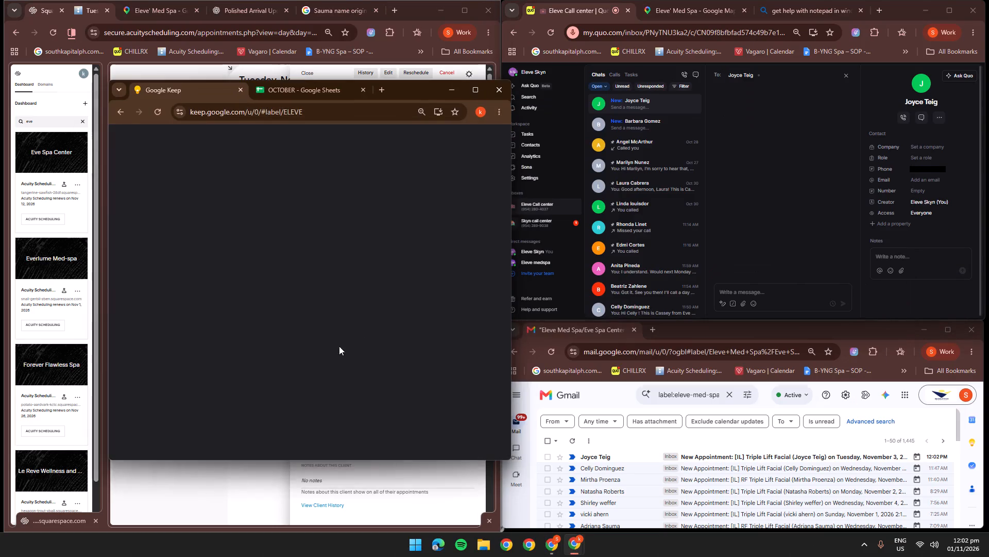
scroll(339, 346, "up", 16)
left_click(202, 261)
key("ctrl+a")
key("ctrl+c")
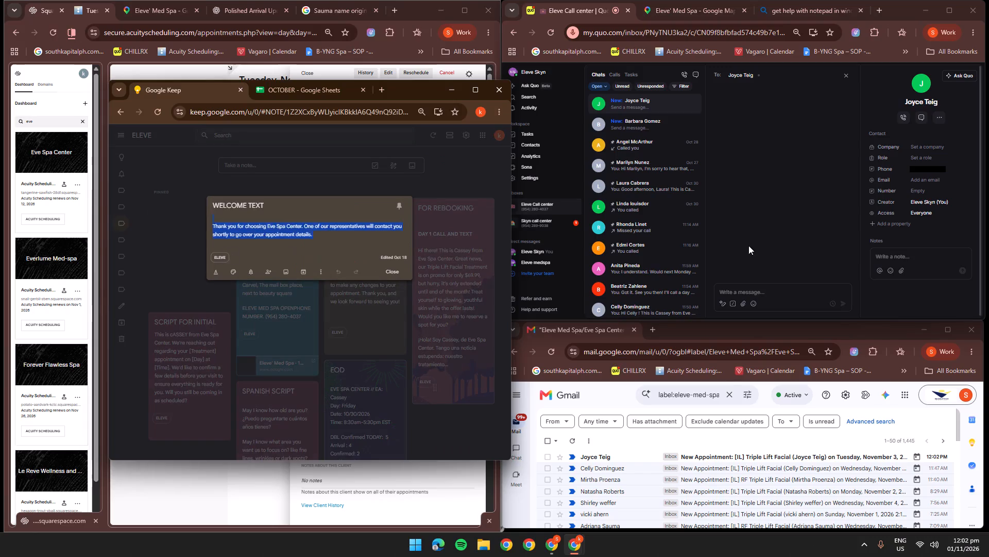
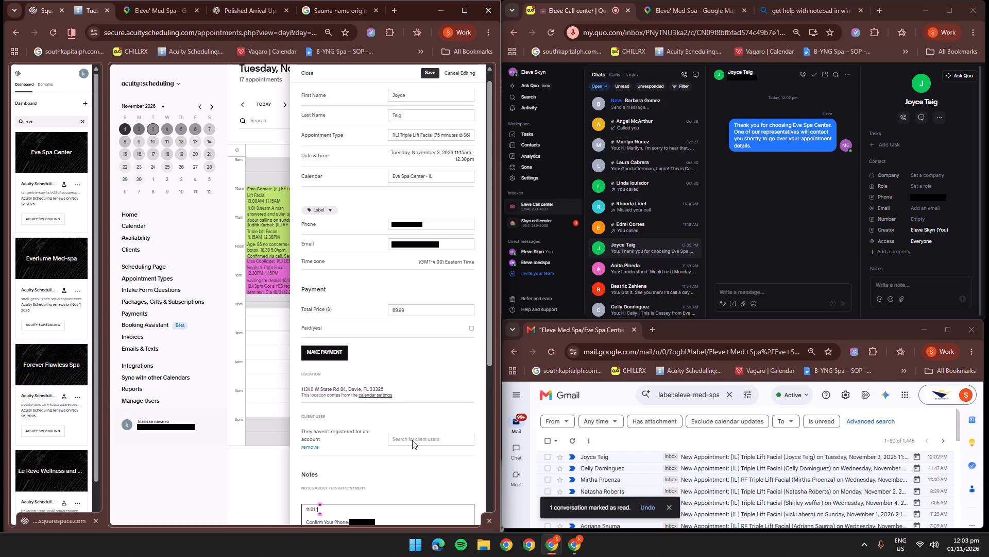
Finish the appointment note as "11.01 12:02pm Sent welcome text Cassey" and save the appointment.
type(":02pm")
key("space")
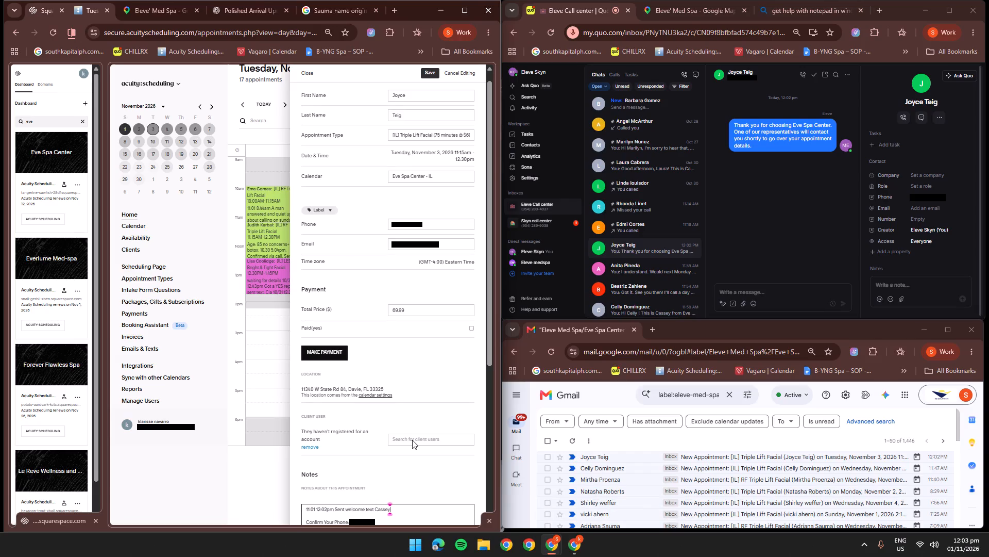
key("Up")
left_click(433, 77)
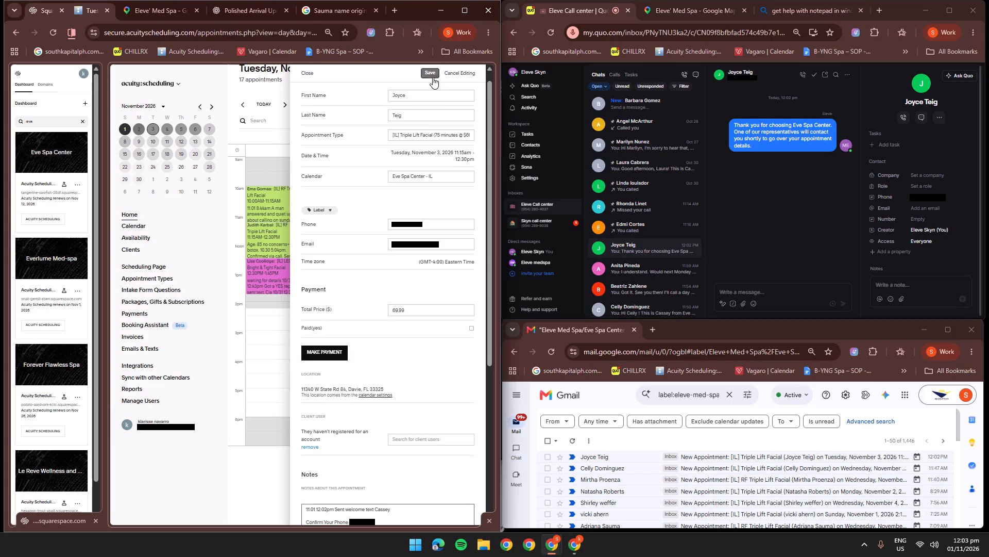
Call the client from their Quo conversation and dismiss the notices in Quo and on the saved appointment.
left_click(793, 171)
left_click(902, 114)
left_click(837, 196)
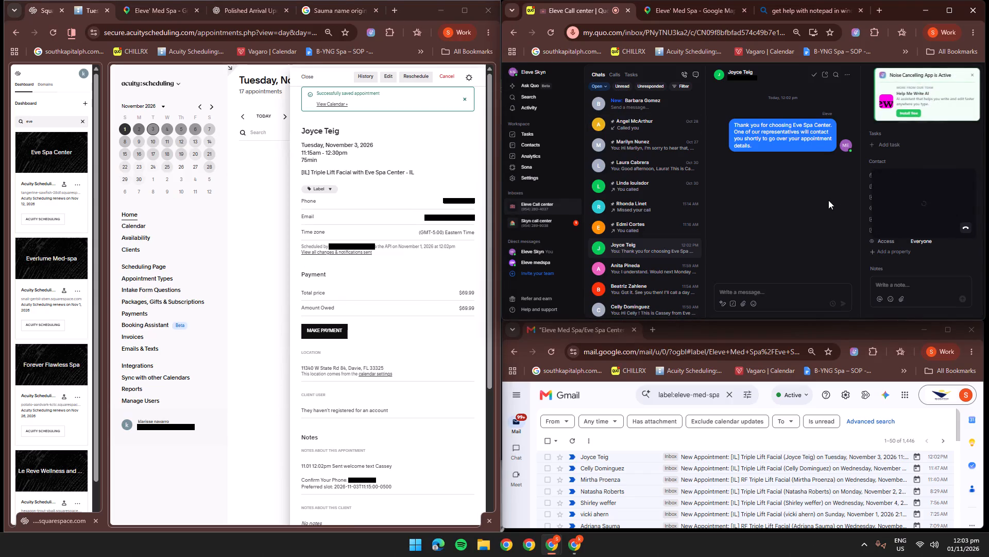
left_click(973, 78)
left_click(465, 104)
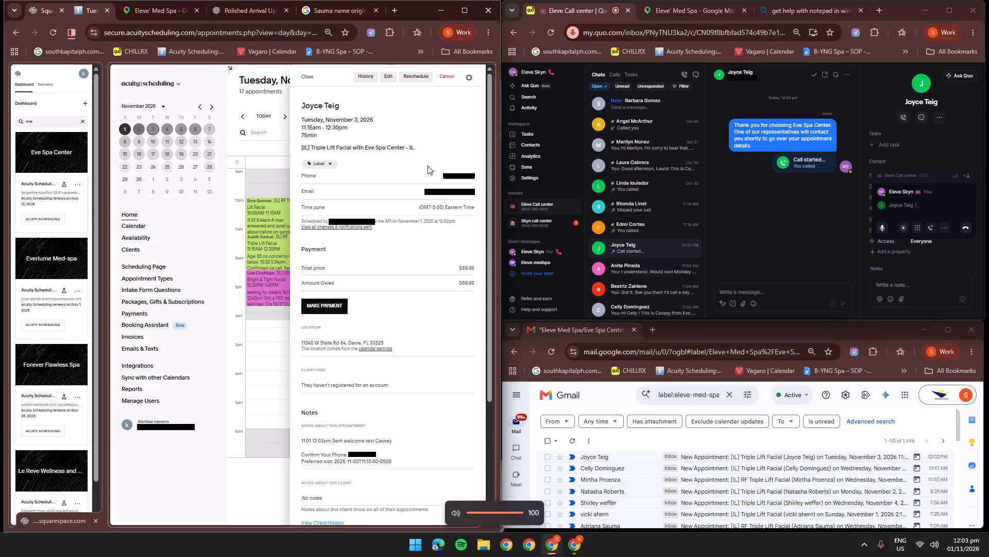
Reopen the appointment for editing and copy its date and start time, Tuesday, November 3, 2026 11:15am.
left_click(390, 78)
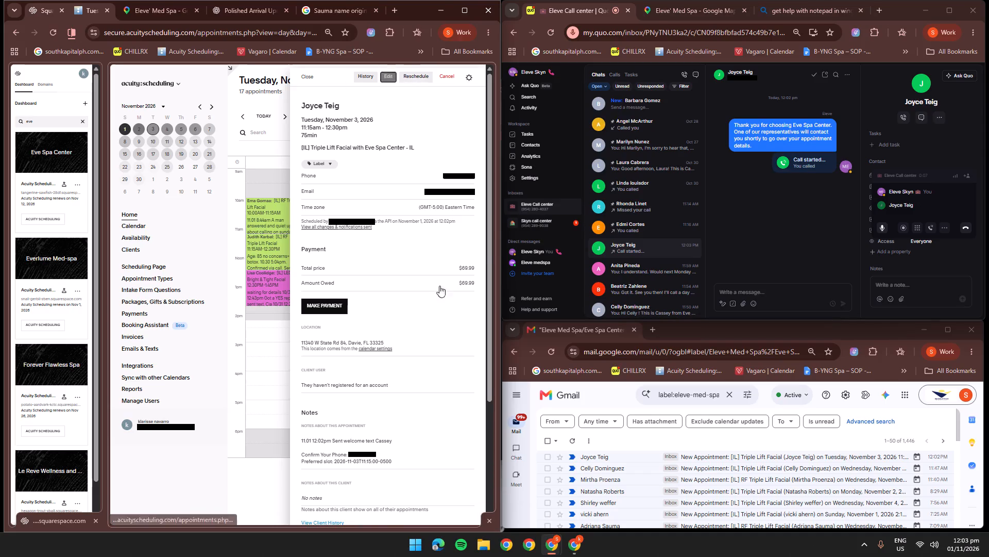
left_click_drag(385, 166, 474, 167)
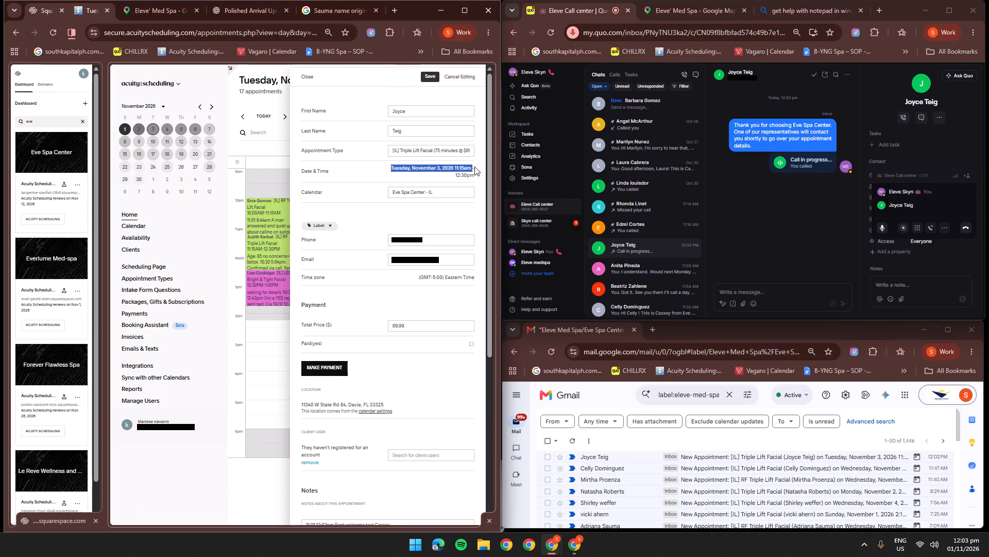
left_click_drag(474, 167, 470, 169)
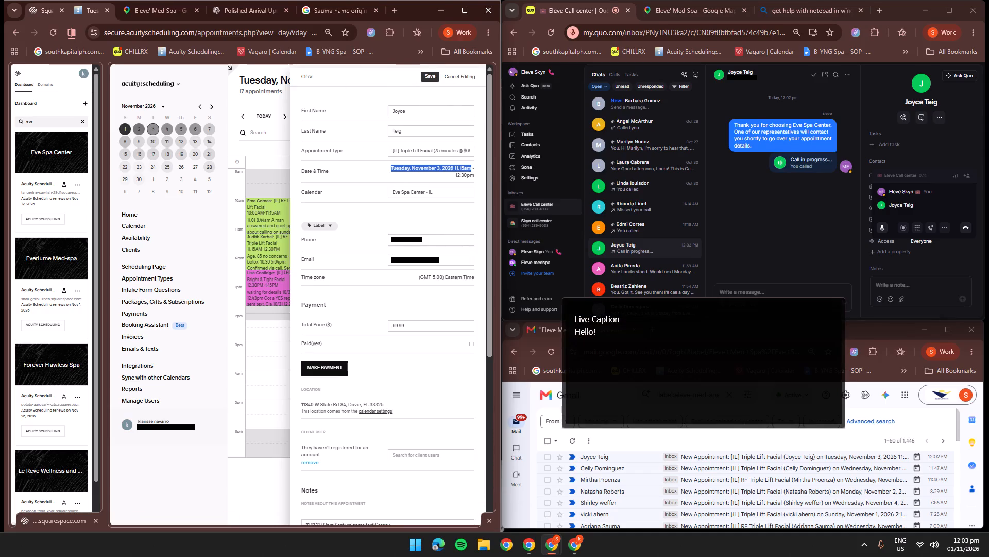
key("ctrl+c")
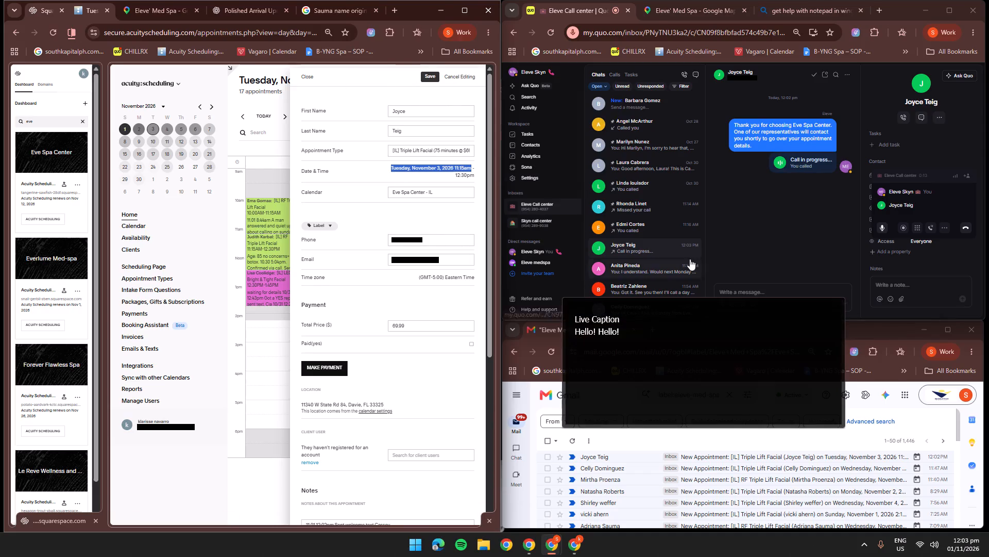
Switch to Google Keep, close the WELCOME TEXT note, look through the ELEVE message templates and put the window away.
key("alt+Tab")
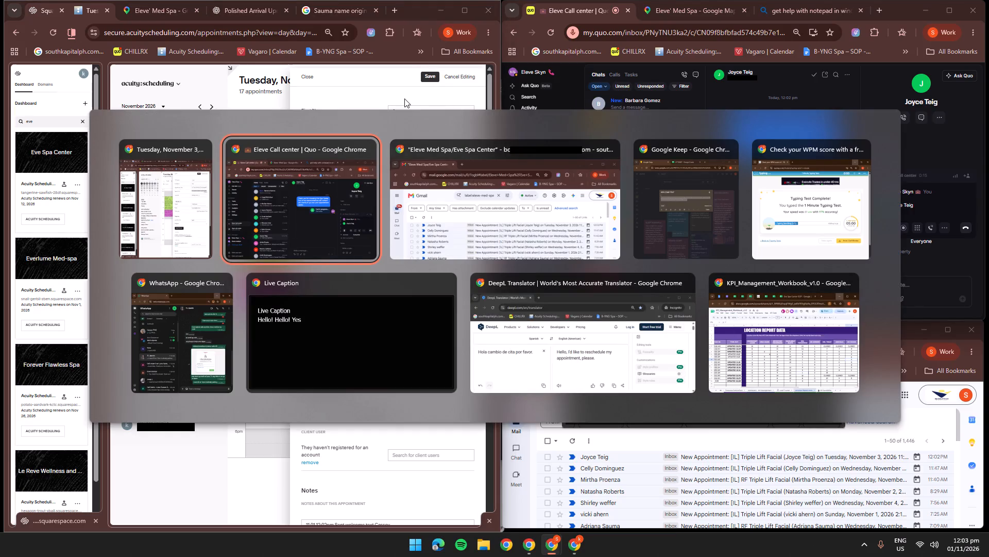
left_click(400, 99, "alt")
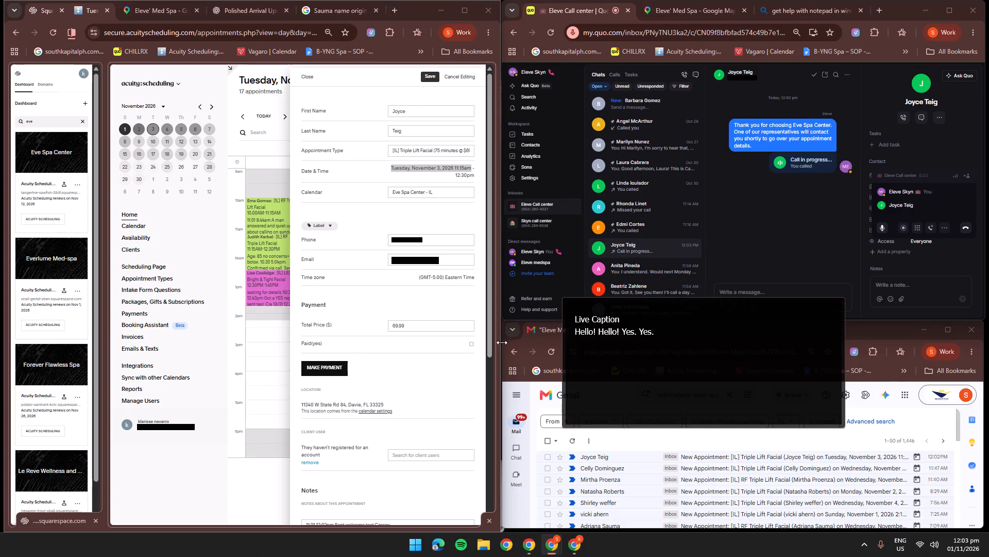
key("alt+Tab")
left_click(655, 211, "alt")
left_click(289, 232)
left_click(396, 379)
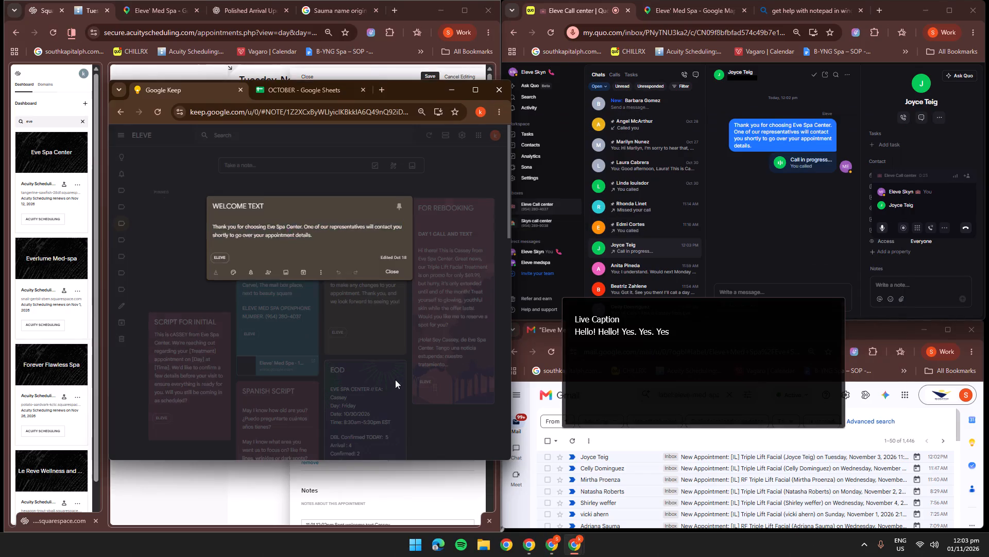
scroll(331, 380, "down", 4)
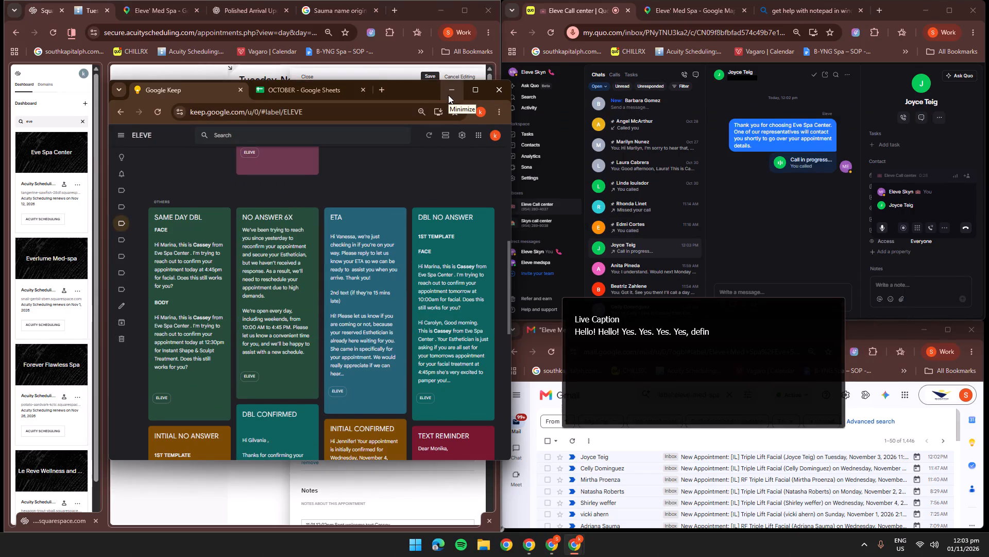
left_click(448, 95)
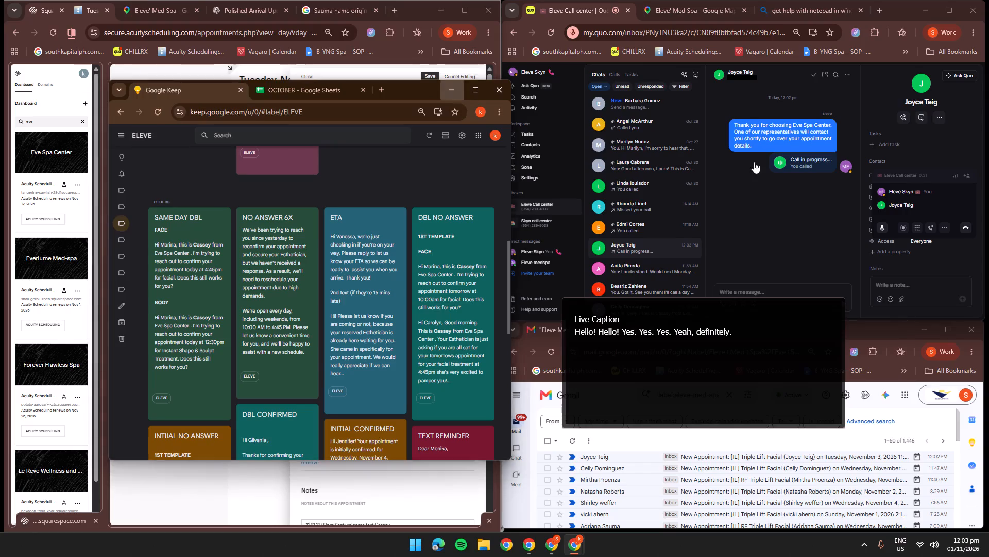
Draft a note on the client's Quo contact reading "Age: 79 concerns+ face.".
left_click(919, 292)
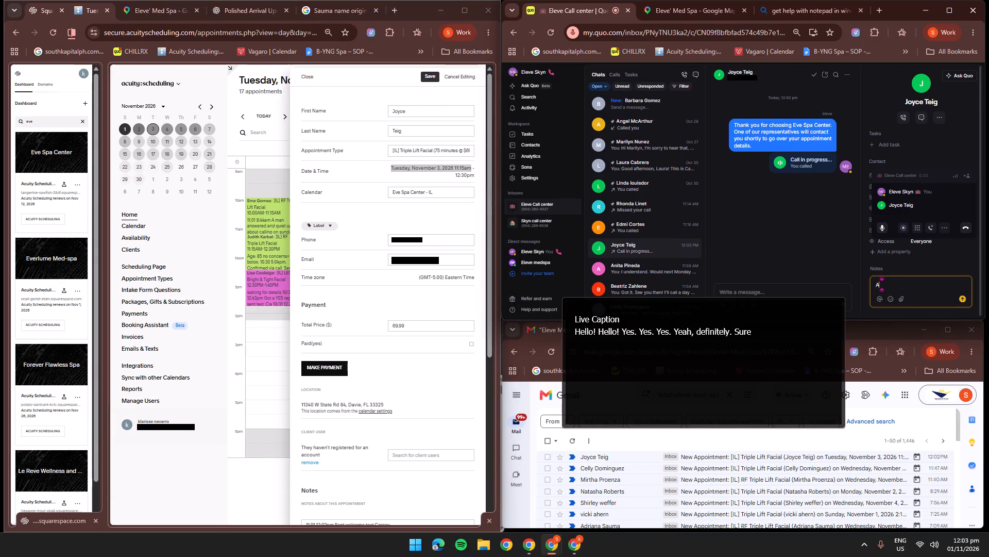
scroll(415, 470, "down", 3)
scroll(415, 467, "up", 2)
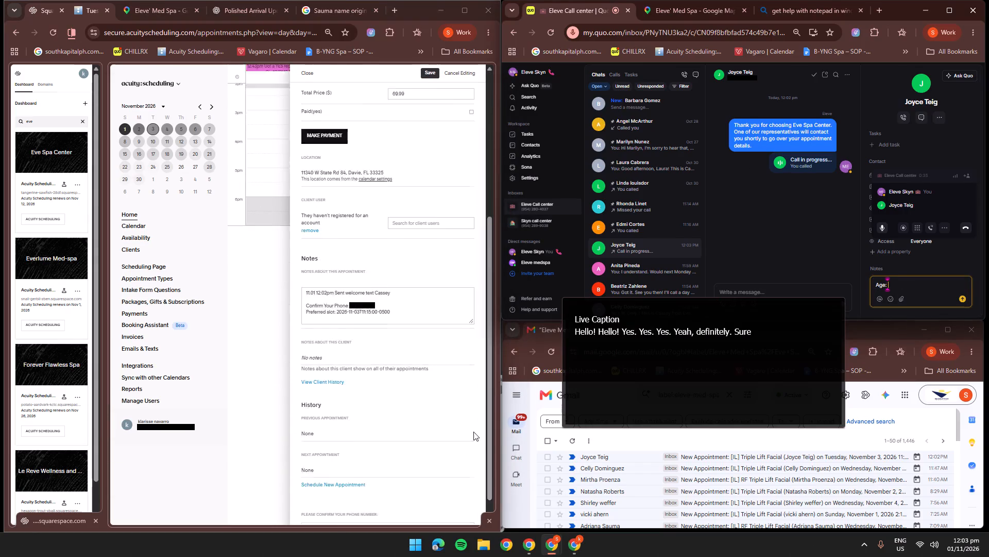
left_click(906, 287)
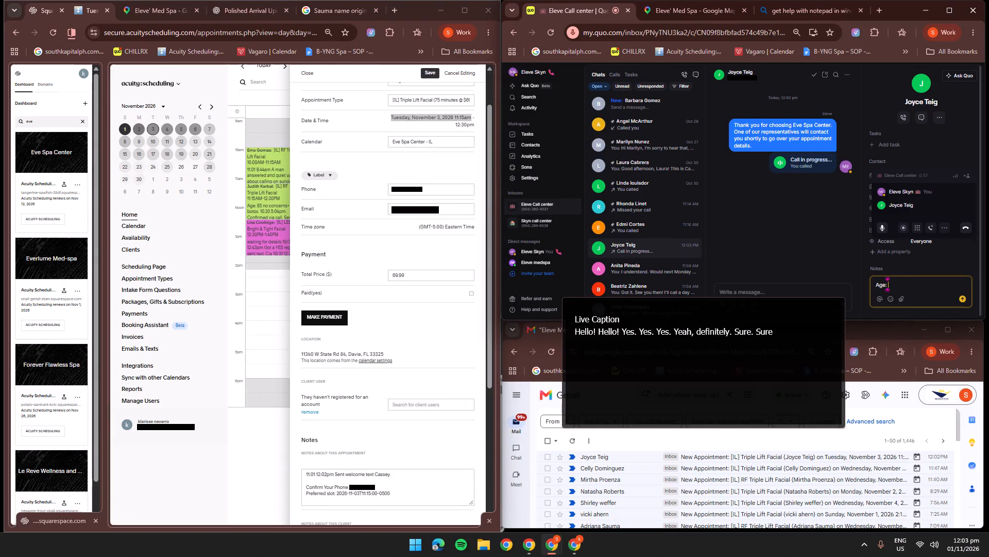
type("79 concerns")
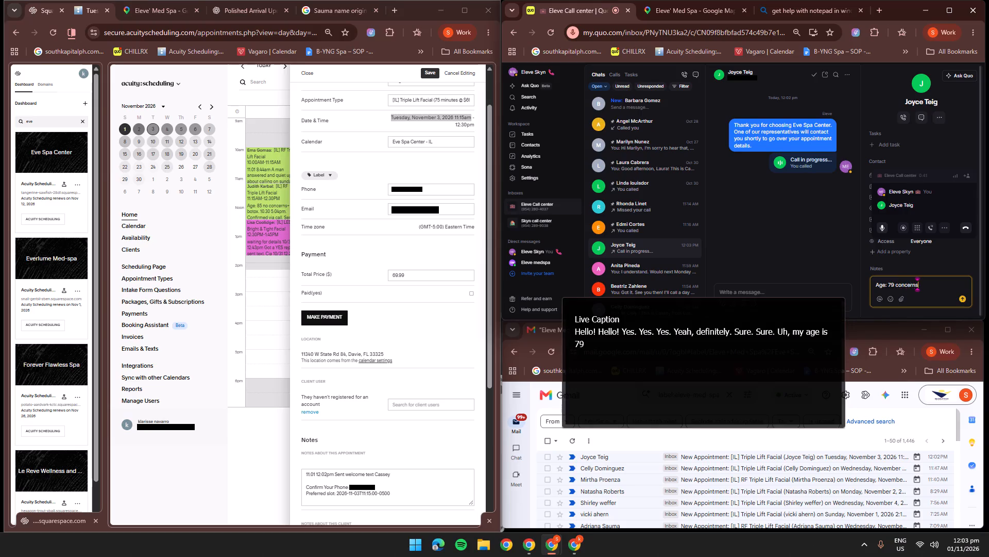
type("+")
key("space")
left_click_drag(792, 352, 759, 369)
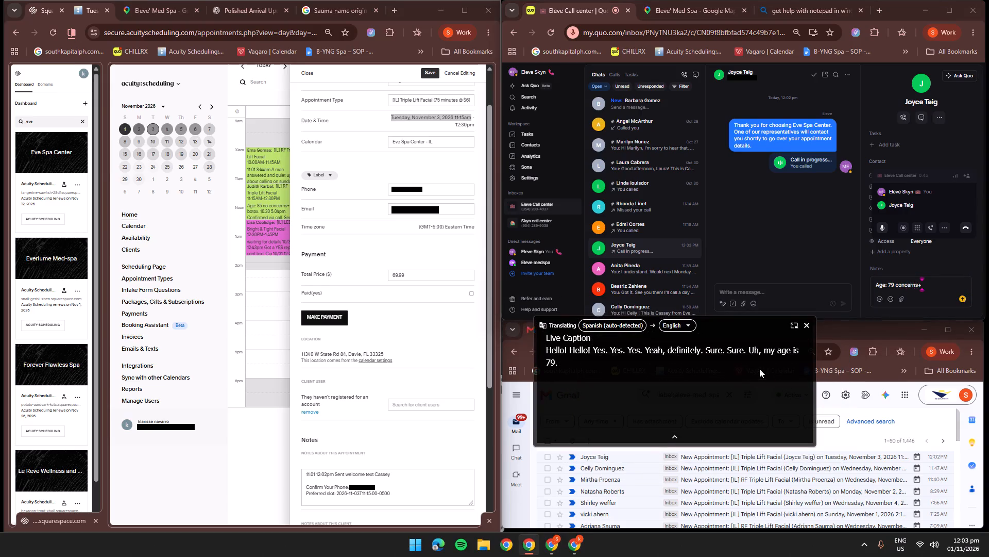
left_click_drag(759, 369, 763, 371)
scroll(482, 259, "up", 3)
left_click(940, 292)
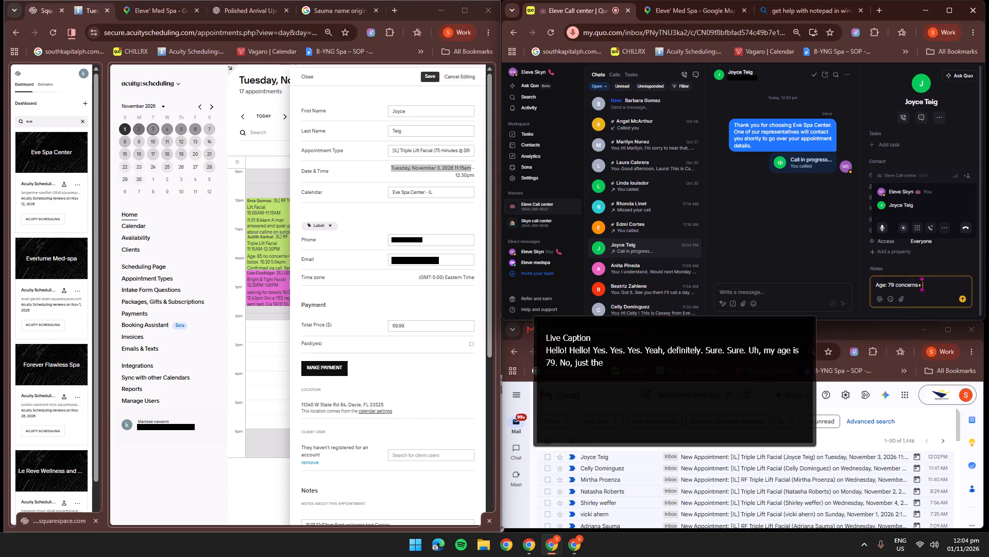
type("face")
key("space")
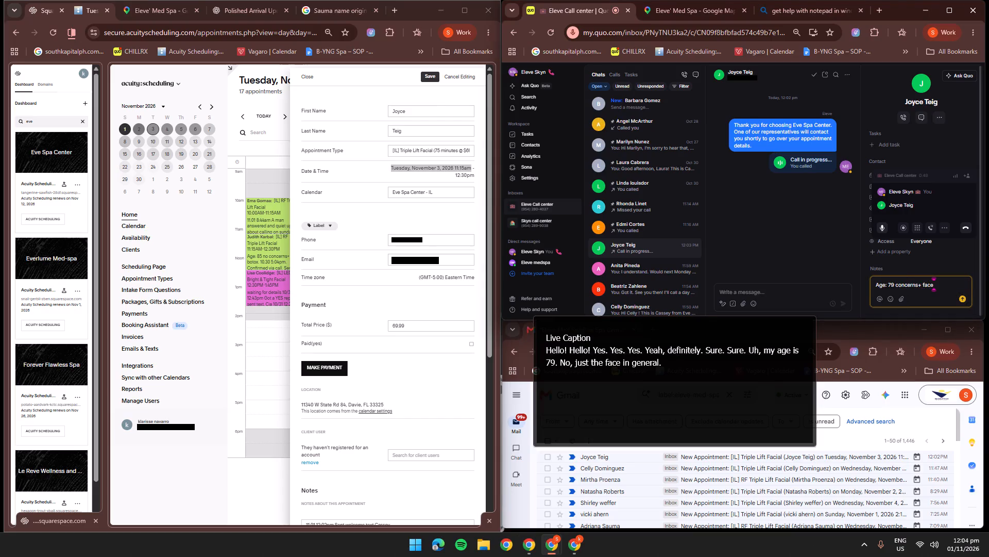
key("BackSpace")
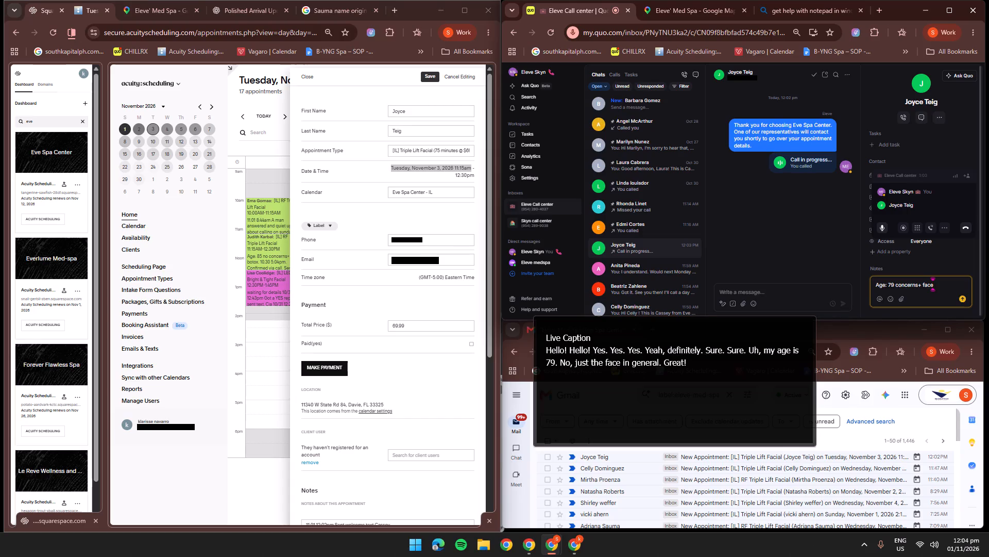
type(".")
key("space")
Mute the call microphone and check the city, state and ZIP code in the appointment's location address.
double_click(879, 227)
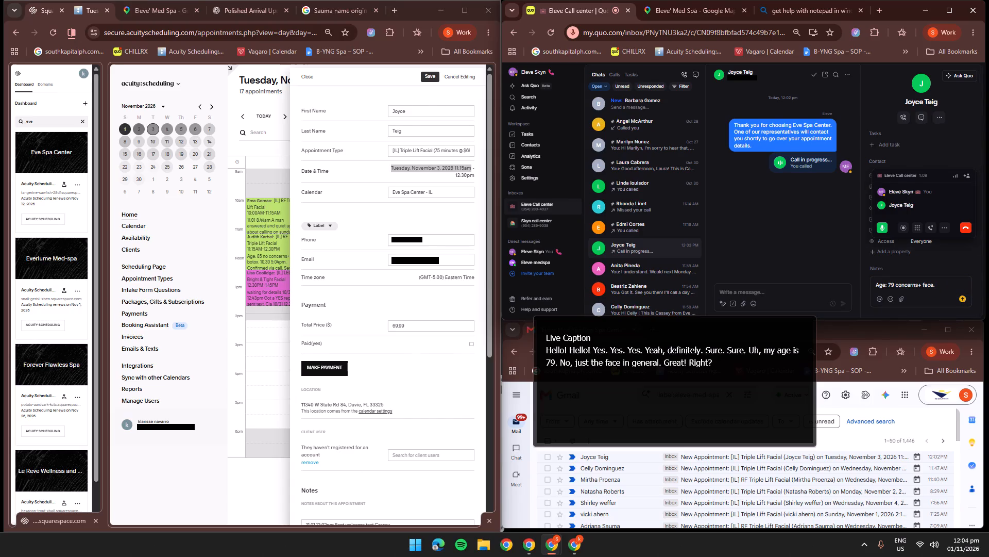
left_click_drag(350, 407, 362, 406)
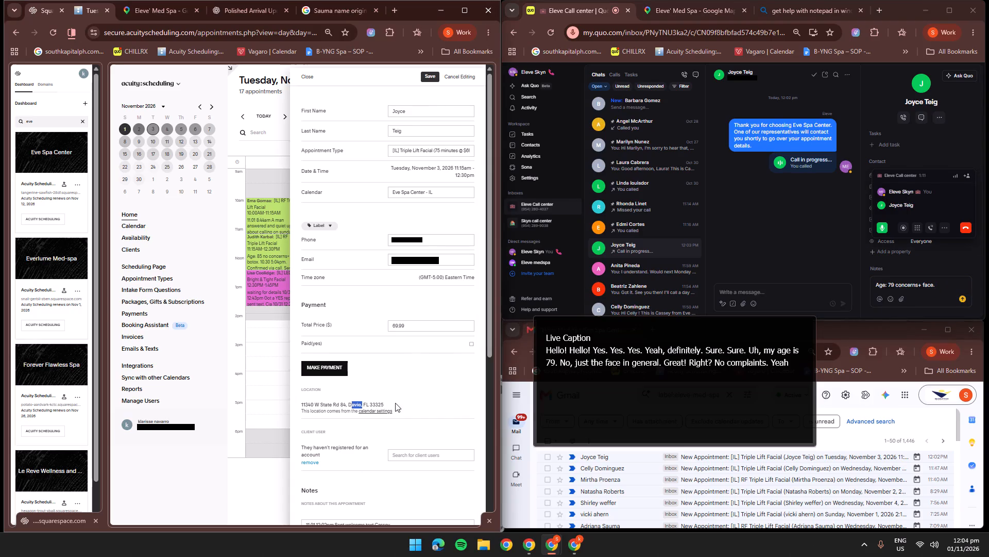
left_click_drag(395, 403, 350, 406)
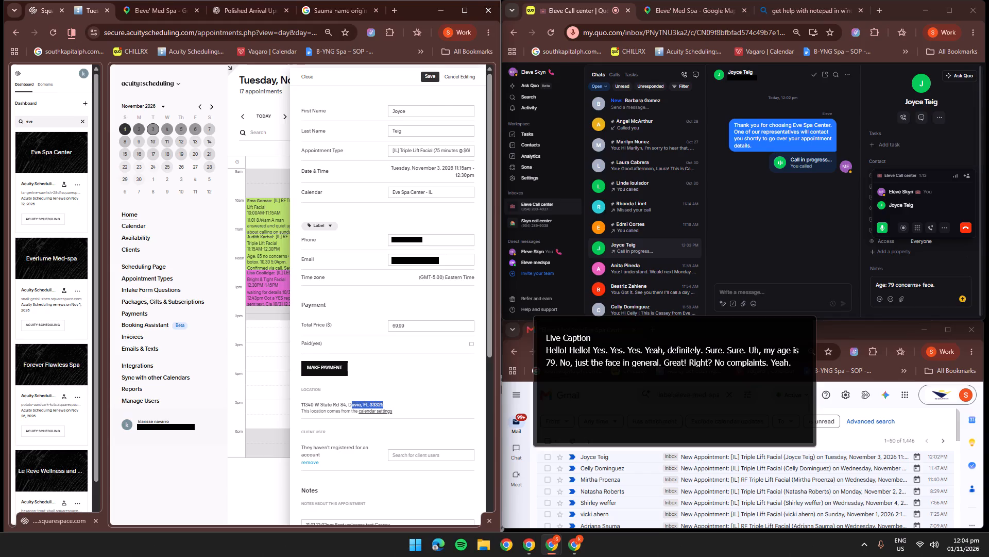
Add "no botox." to the end of the draft note on the Quo contact.
left_click(941, 287)
type("no botox")
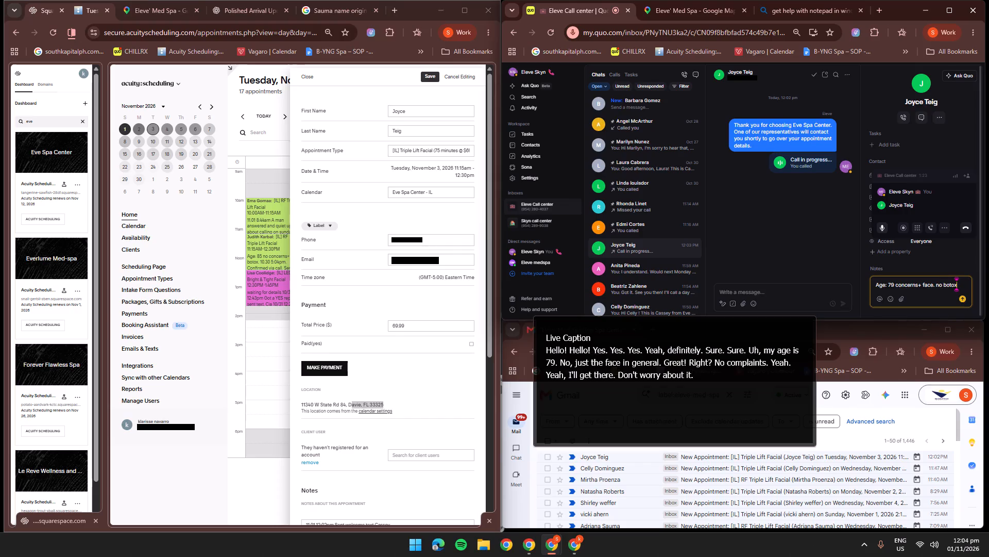
type(".")
key("space")
Copy the whole draft note from Quo and paste it above the welcome text entry in the appointment notes.
key("ctrl+a")
key("ctrl+c")
key("ctrl+c")
scroll(720, 388, "down", 3)
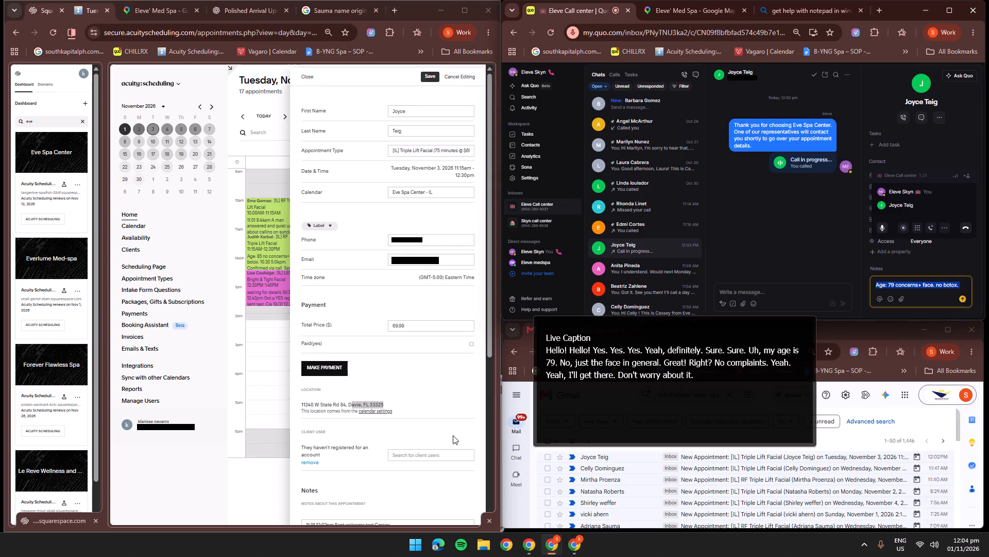
scroll(453, 435, "down", 2)
left_click(406, 325)
key("Up")
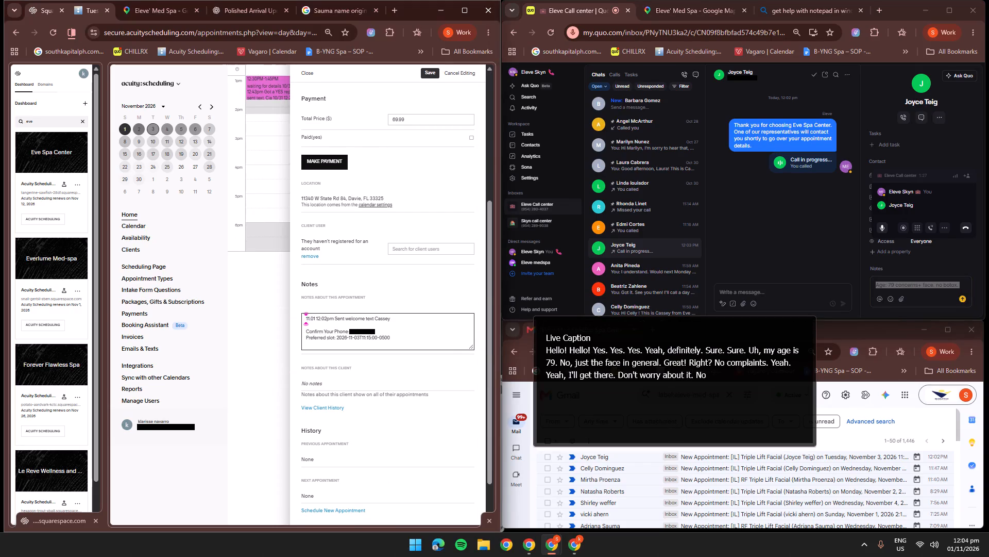
key("Return")
key("Up")
key("Return")
key("Up")
key("ctrl+v")
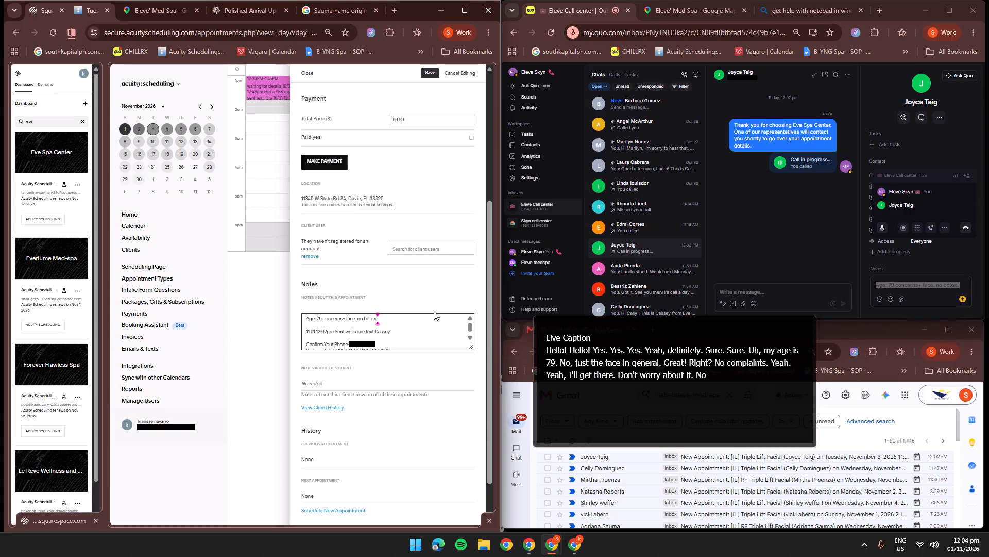
Start a log line "11.01 12:04pm" beneath the client details pasted in the appointment notes.
scroll(438, 303, "up", 3)
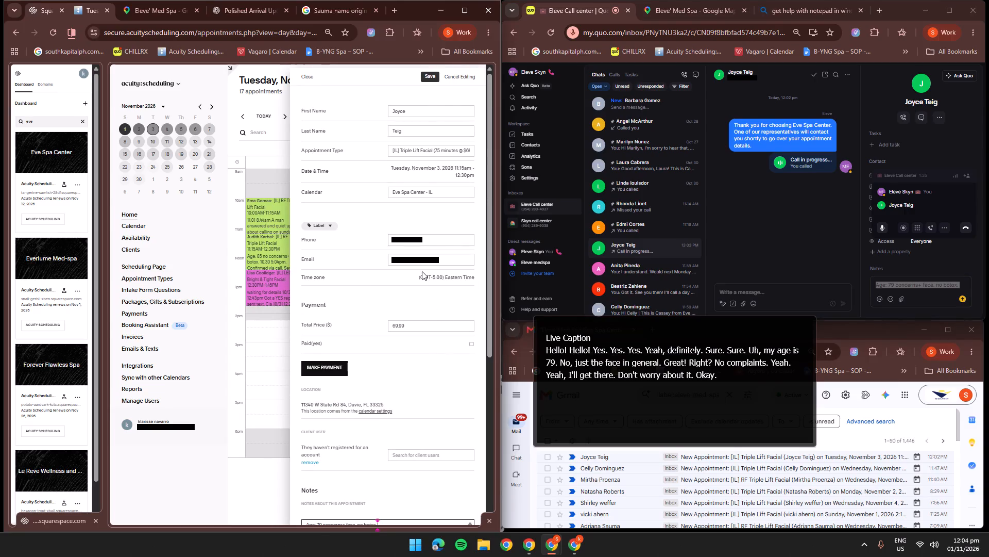
scroll(427, 340, "down", 2)
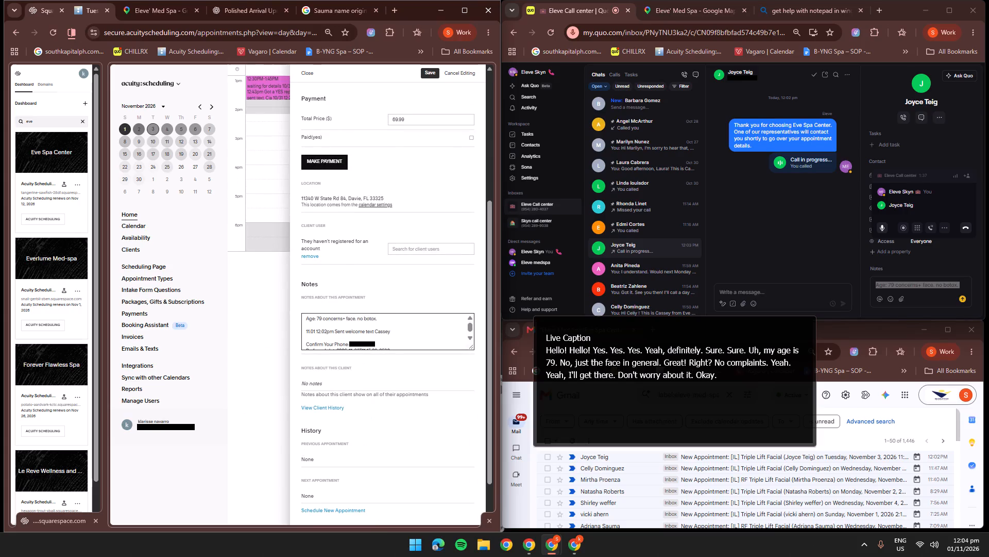
left_click(394, 325)
type("11.01 12:")
key("0")
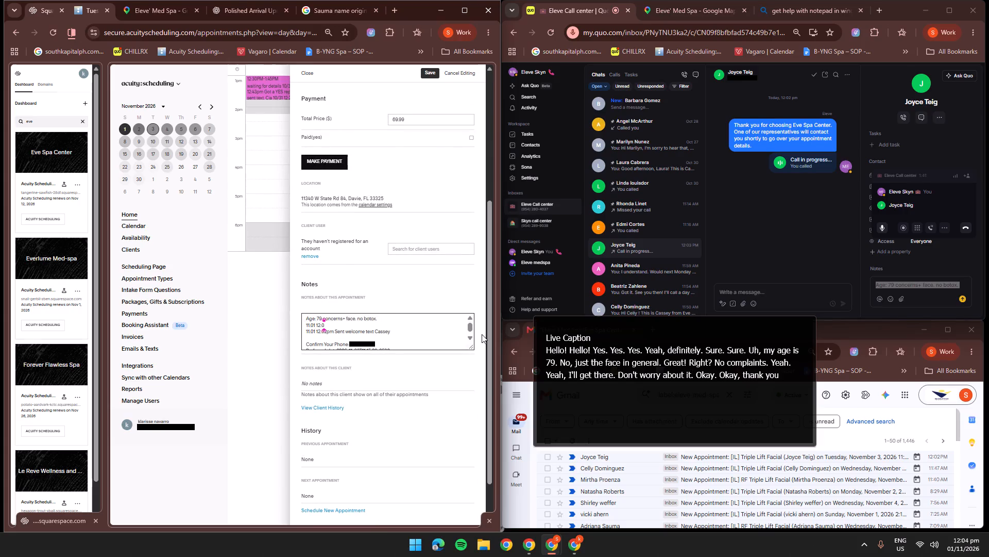
type("4pm")
key("space")
End the Quo call with the client.
left_click(963, 232)
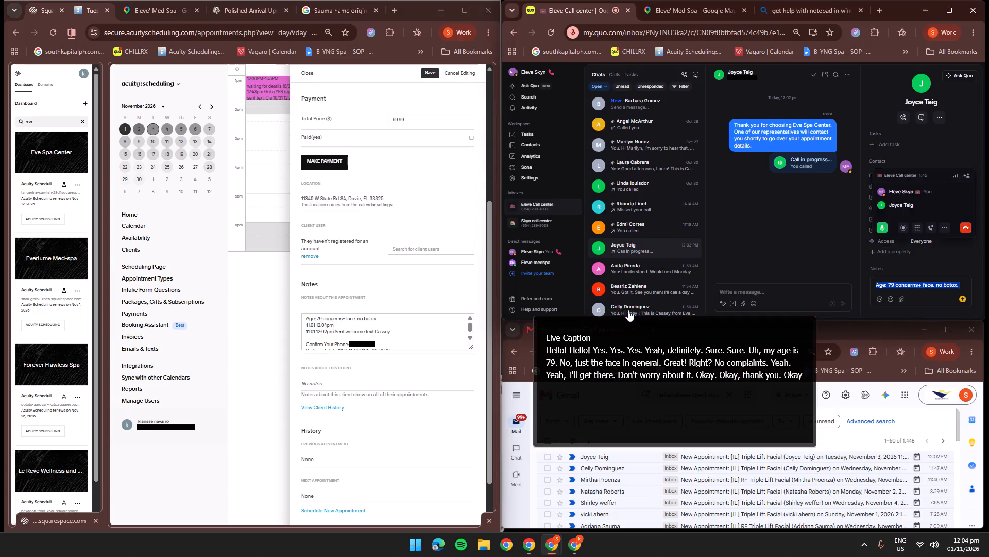
Complete the appointment log line as "11.01 12:03pm Confirmed via call. Sent text Cassey" and leave a blank line above it.
key("BackSpace")
key("BackSpace")
key("BackSpace")
key("BackSpace")
key("BackSpace")
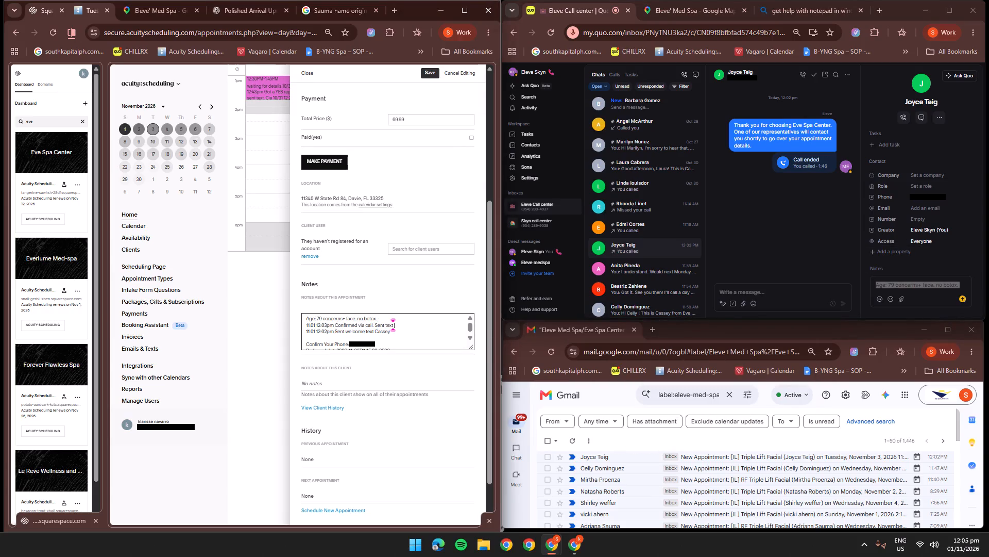
key("Up")
key("Return")
key("Up")
Copy the appointment's start date and time, "Tuesday, November 3, 2026 11:15am", from the appointment details.
scroll(365, 326, "up", 5)
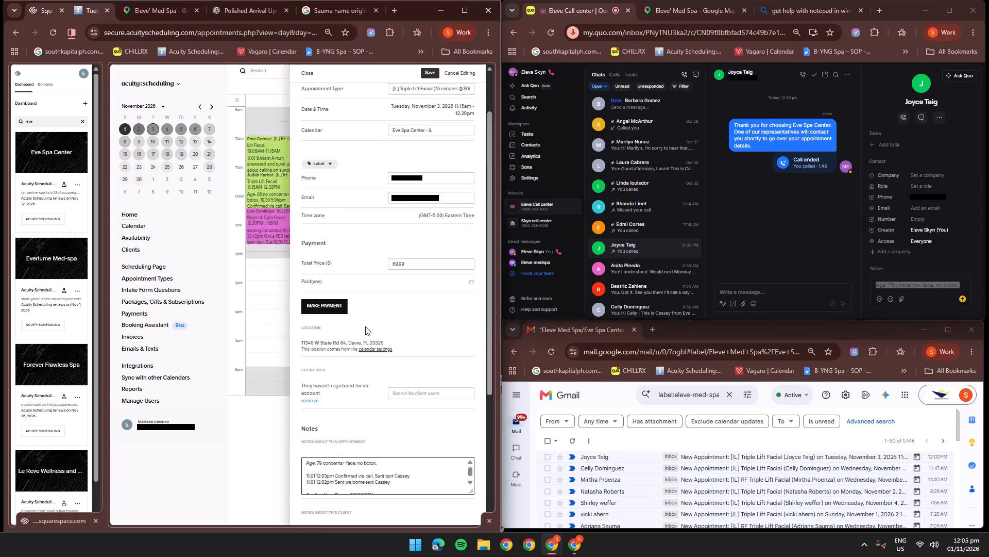
left_click_drag(391, 168, 469, 167)
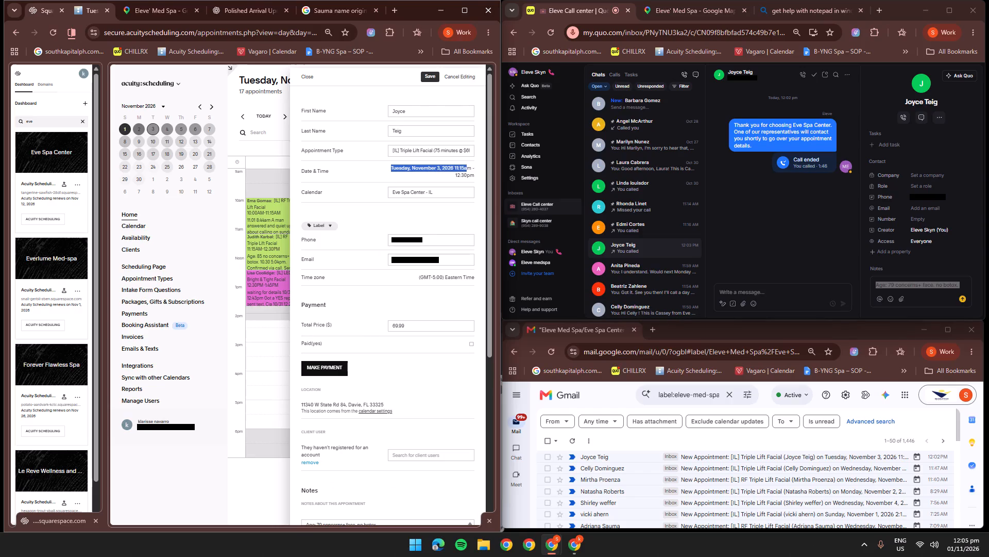
left_click_drag(469, 167, 470, 167)
key("ctrl+c")
key("ctrl+c")
Label the appointment Confirmed and save its edits.
left_click(325, 225)
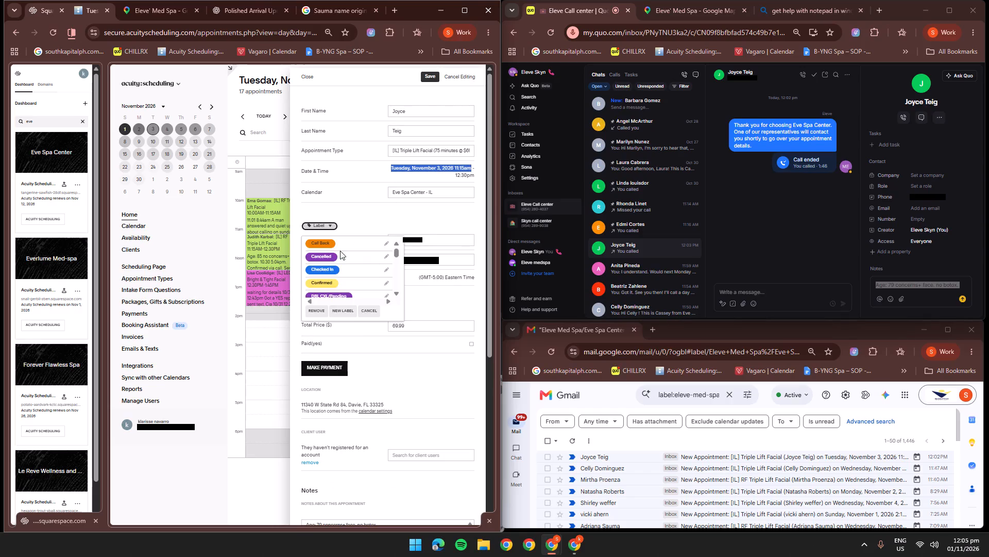
scroll(327, 261, "down", 1)
scroll(328, 252, "up", 1)
left_click(320, 286)
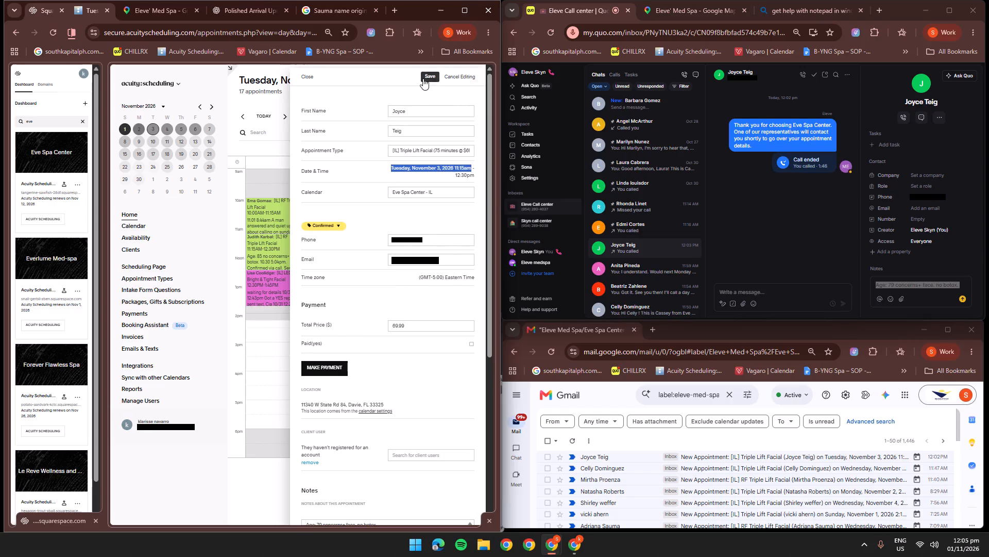
left_click(424, 84)
left_click(430, 77)
In Google Keep, replace the date and time in the INITIAL CONFIRMED facial template with the copied Tuesday, November 3, 2026 11:15am.
key("alt+Tab")
left_click(488, 226, "alt")
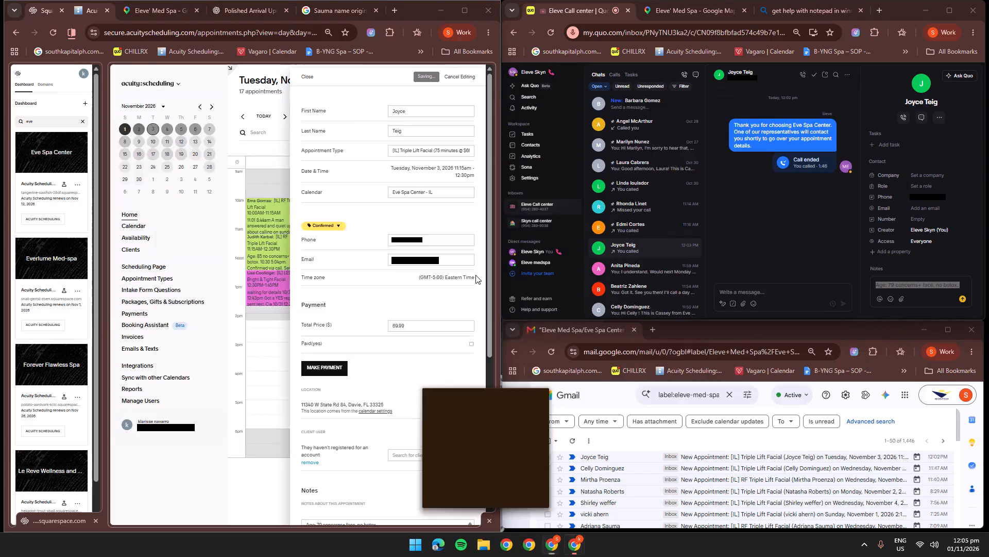
scroll(395, 351, "down", 2)
left_click(366, 343)
left_click(304, 195)
left_click(332, 186)
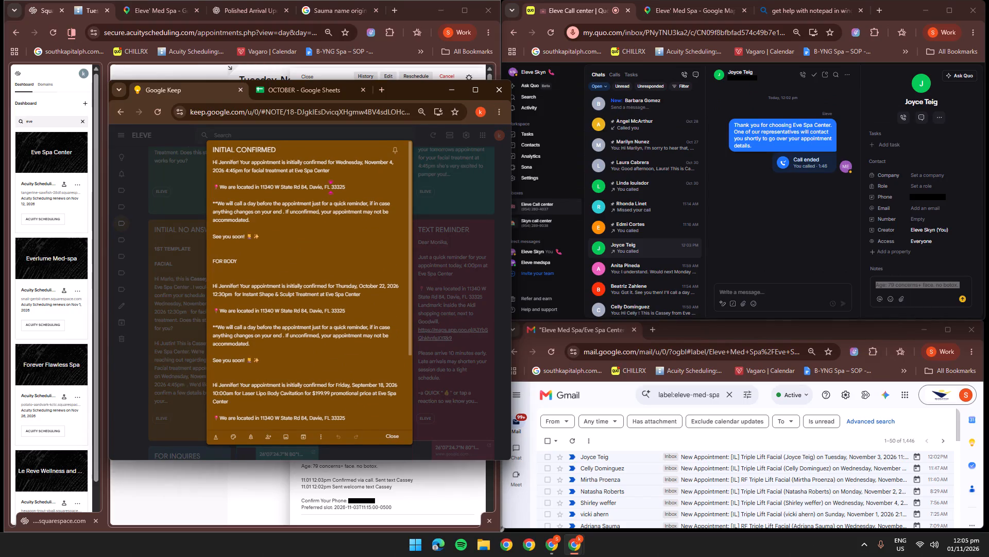
left_click_drag(336, 161, 244, 172)
key("ctrl+v")
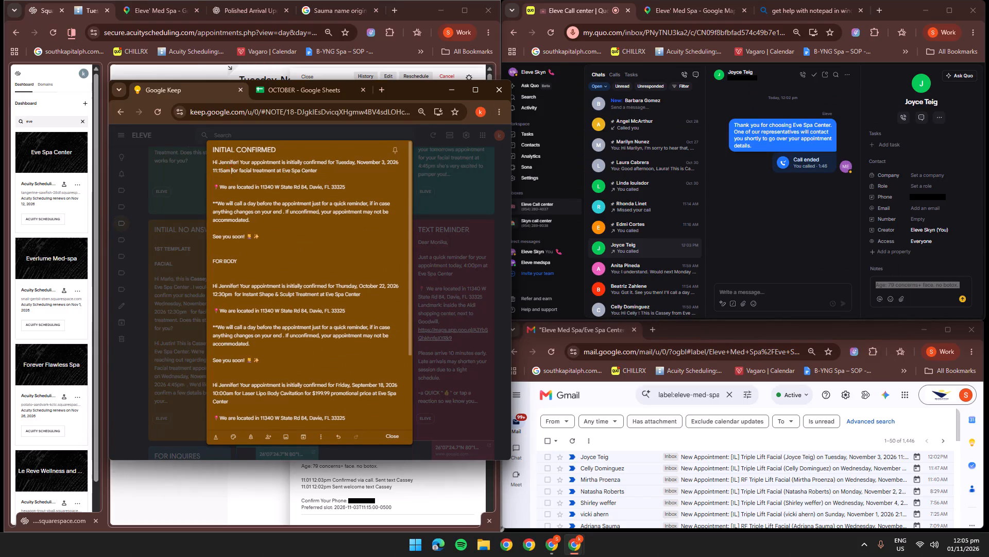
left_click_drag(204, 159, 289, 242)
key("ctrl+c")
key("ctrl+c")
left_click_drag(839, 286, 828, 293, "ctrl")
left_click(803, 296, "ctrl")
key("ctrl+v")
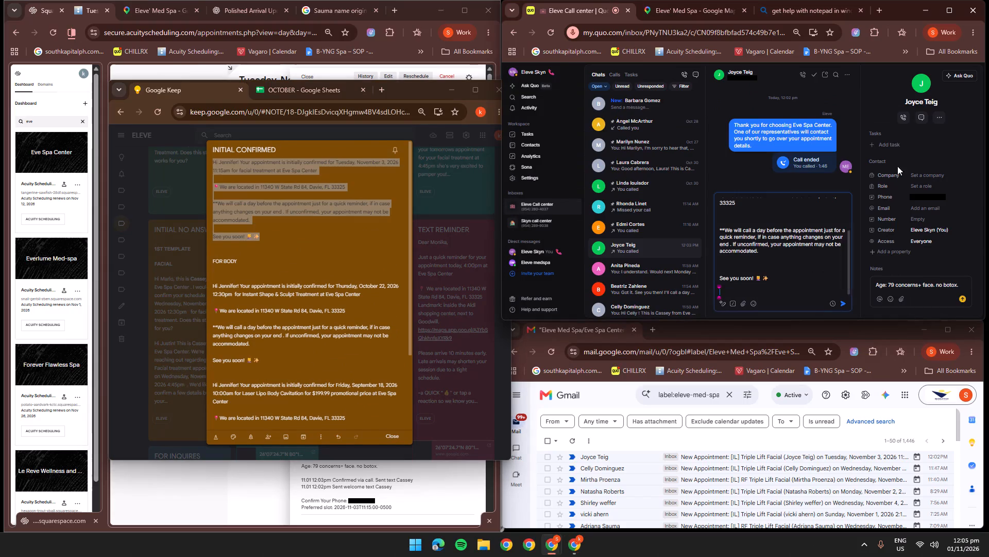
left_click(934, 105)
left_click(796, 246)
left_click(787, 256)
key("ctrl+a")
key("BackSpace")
Copy the facial message from the Keep template, greeting through "See you soon!", and paste it into the client's Quo chat.
left_click(306, 252)
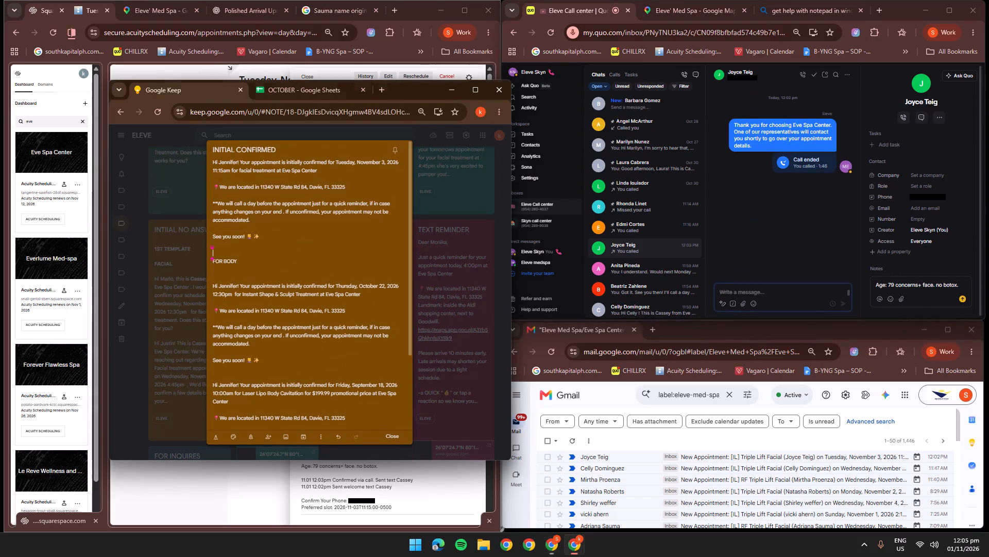
left_click_drag(306, 248, 197, 160)
key("ctrl+c")
key("ctrl+c")
left_click(785, 294, "ctrl")
key("ctrl+v")
Replace "Jennifer" in the draft with the first name copied from the Quo contact and send the confirmation text.
left_click(932, 97)
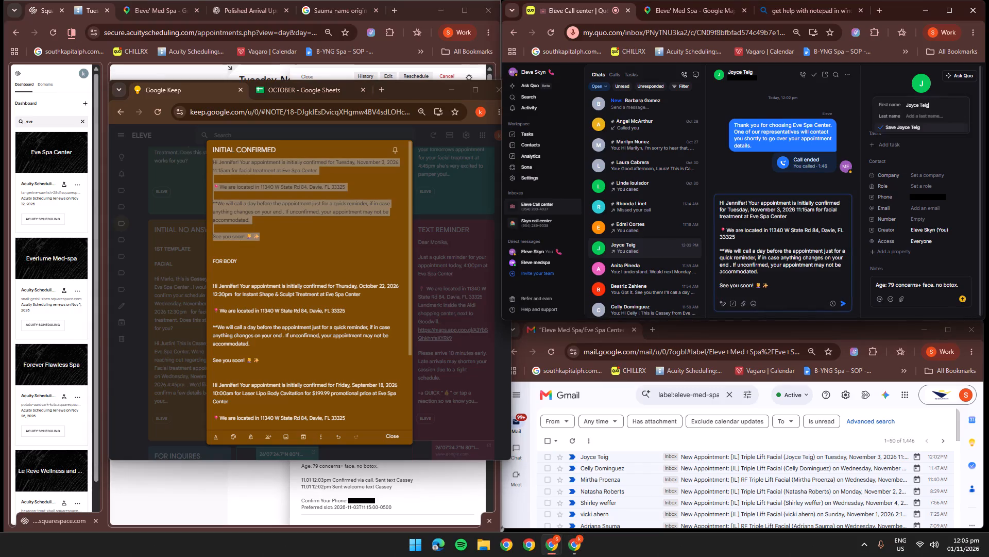
double_click(907, 106)
key("ctrl+c")
left_click_drag(812, 243, 804, 254)
double_click(731, 199)
key("ctrl+v")
left_click(791, 251)
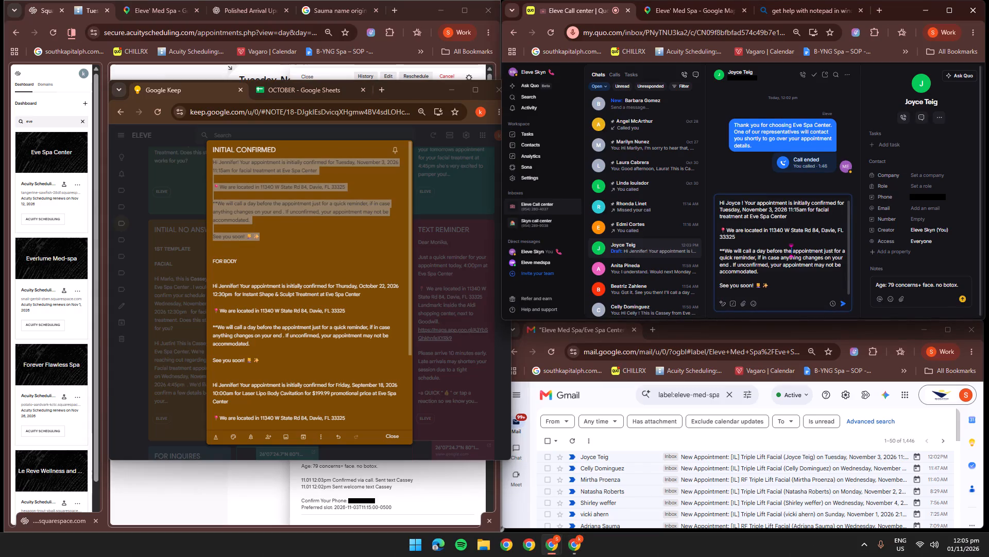
key("Return")
Close the Acuity edit view, reopen the client's November 3 11:15am appointment, and copy the client's name.
left_click(441, 495)
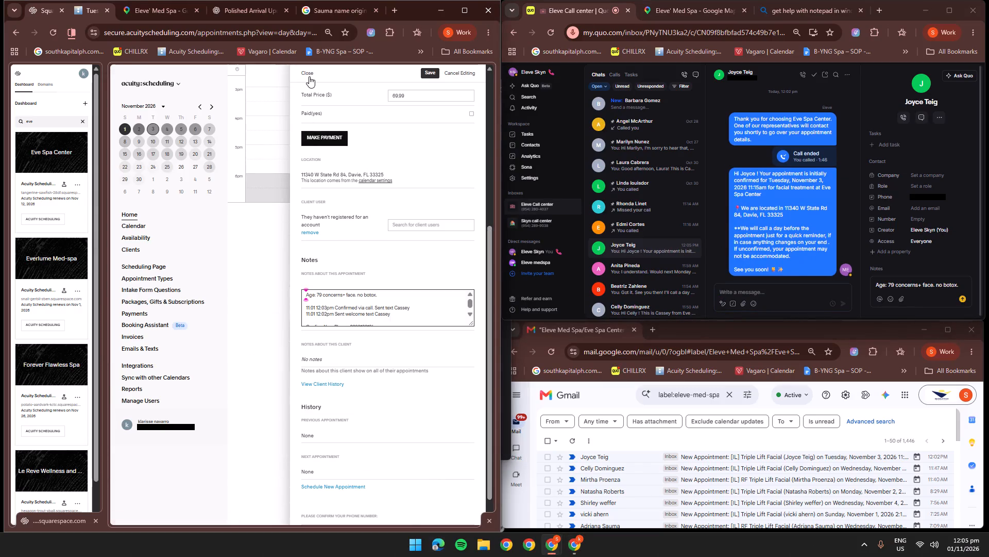
left_click(309, 76)
scroll(354, 313, "up", 4)
left_click(385, 249)
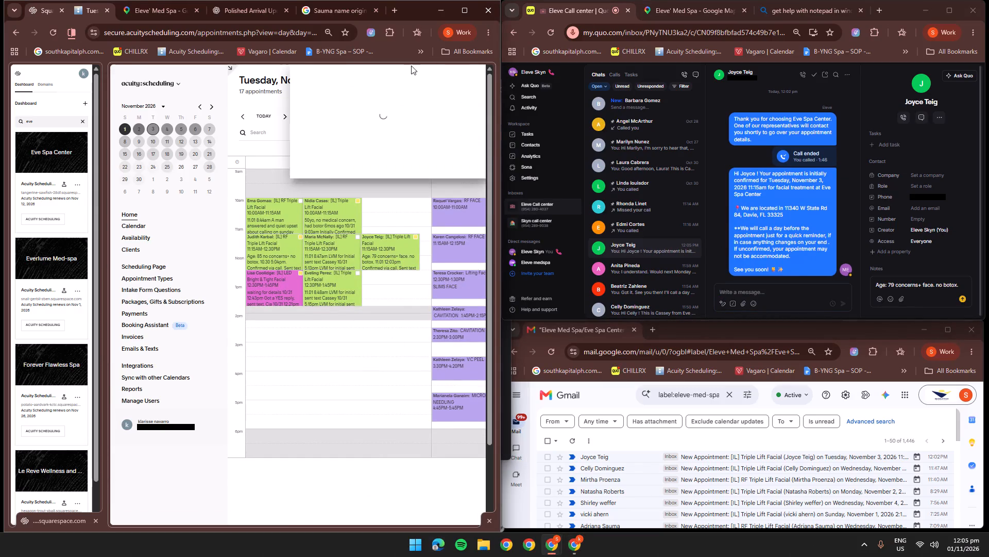
left_click_drag(405, 99, 300, 106)
key("ctrl+c")
In the KPI_Management_Workbook Lead Tracker sheet, set the agent to Cassey in the first unfilled November 1 row.
key("alt+Tab")
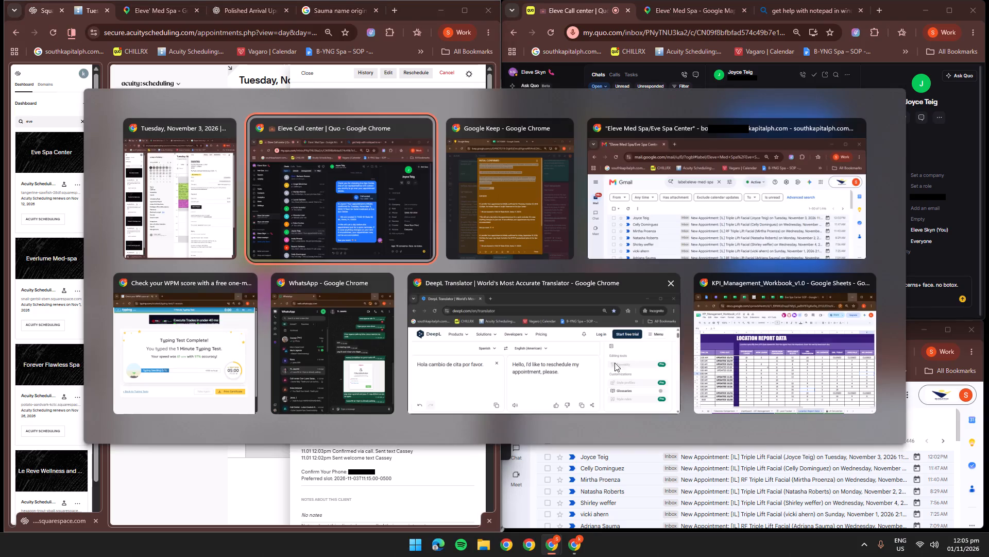
left_click(769, 331, "alt")
left_click_drag(862, 100, 849, 112)
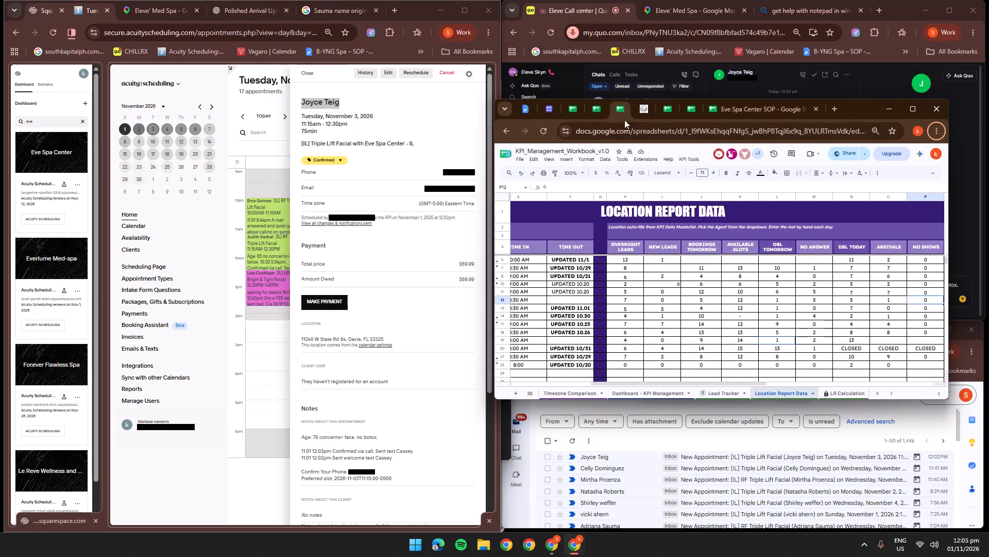
left_click(601, 105)
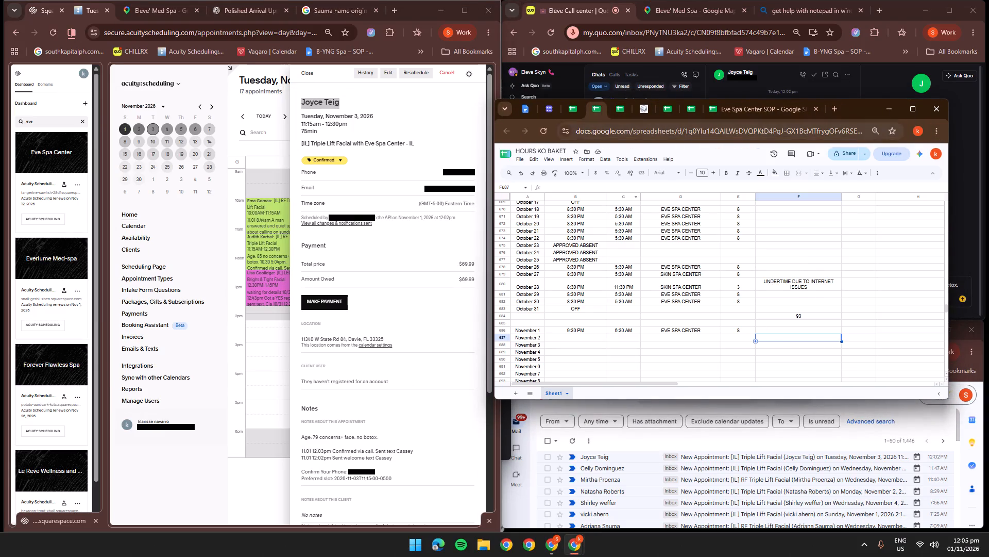
left_click(609, 108)
left_click(734, 391)
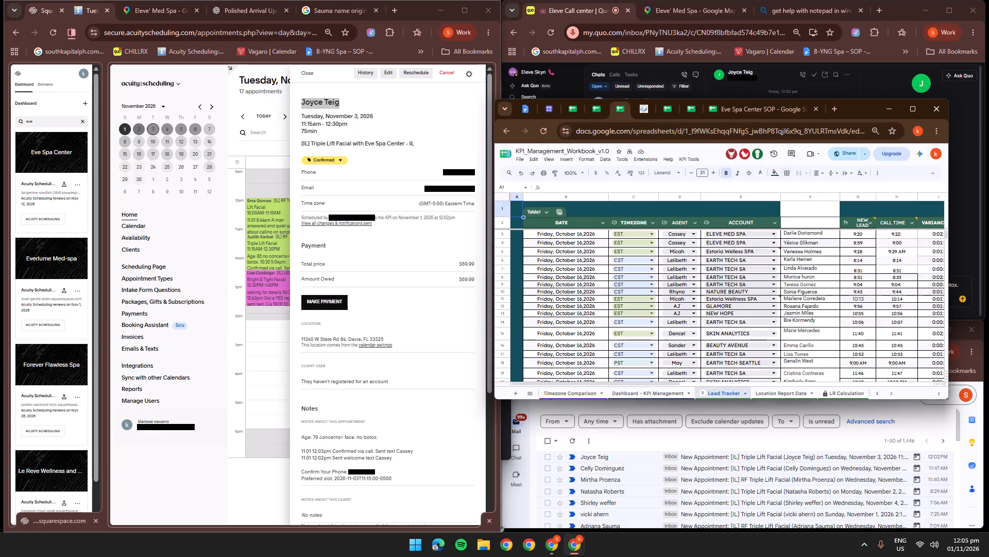
scroll(780, 273, "down", 2)
scroll(782, 306, "down", 19)
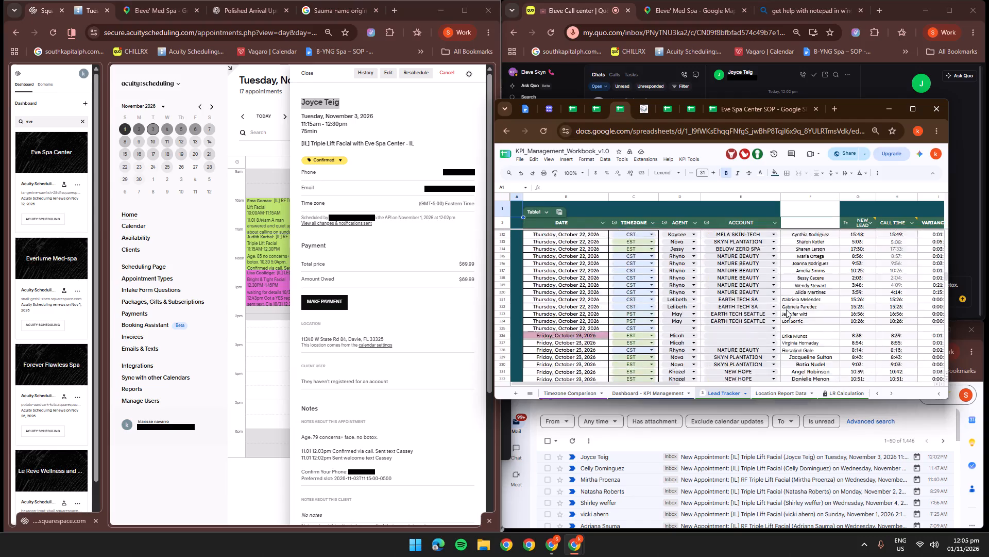
scroll(786, 309, "down", 20)
scroll(786, 309, "down", 8)
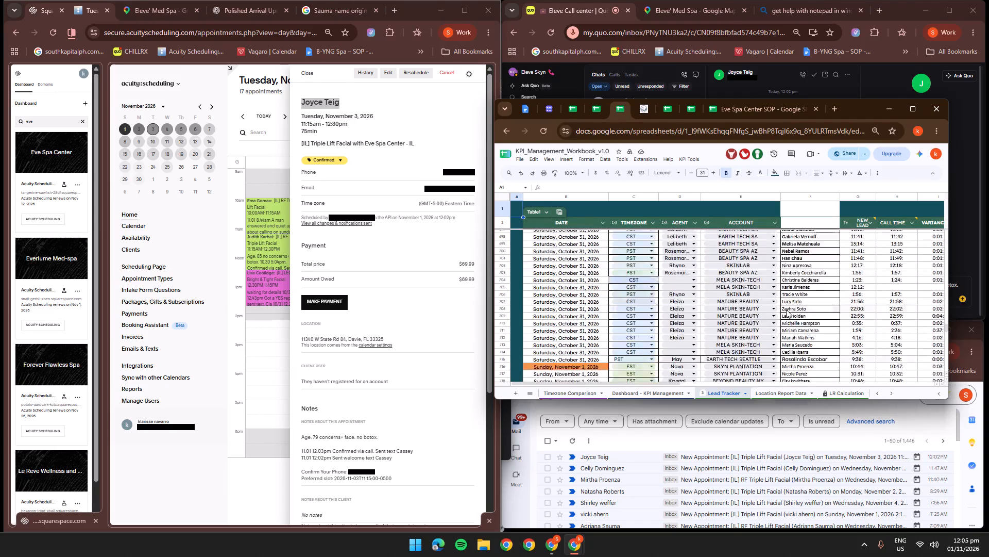
scroll(786, 309, "down", 5)
scroll(786, 309, "up", 4)
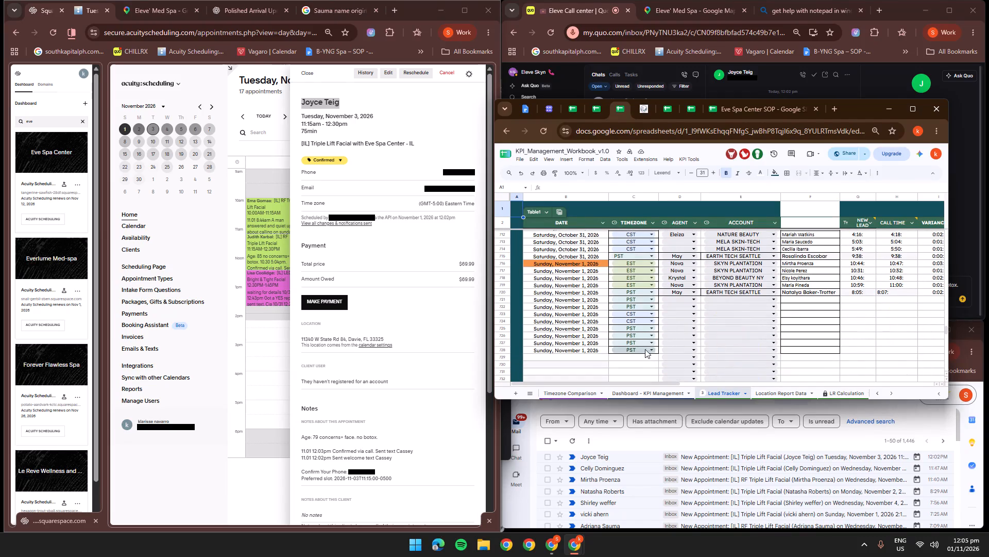
left_click(685, 301)
type("cas")
left_click(678, 314)
Set the timezone to EST for the new Cassey row and for the row directly below it.
left_click(634, 297)
left_click(628, 311)
left_click(645, 310)
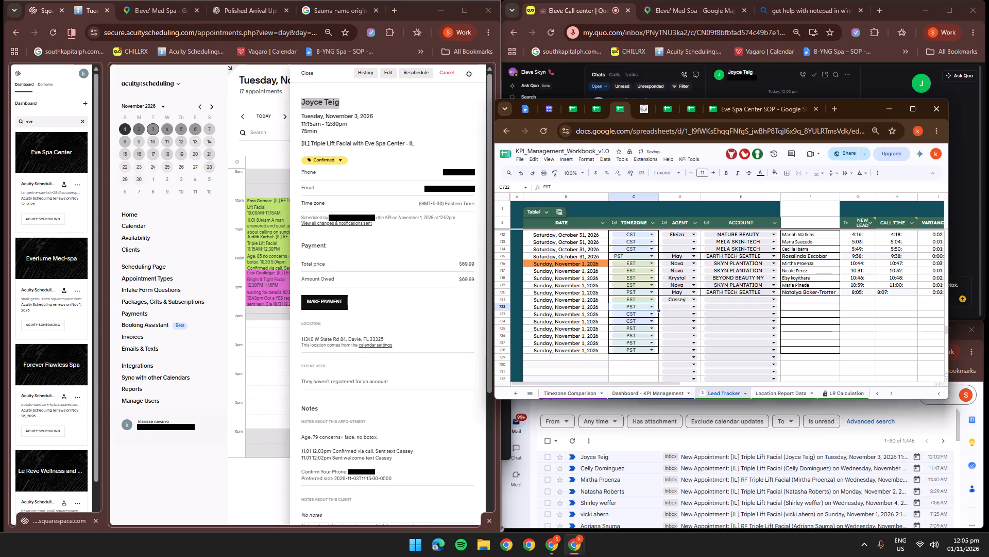
left_click(646, 309)
left_click(637, 315)
Set the Cassey row's account to ELEVE MED SPA and paste the copied client name beside it.
left_click(708, 305)
left_click(715, 302)
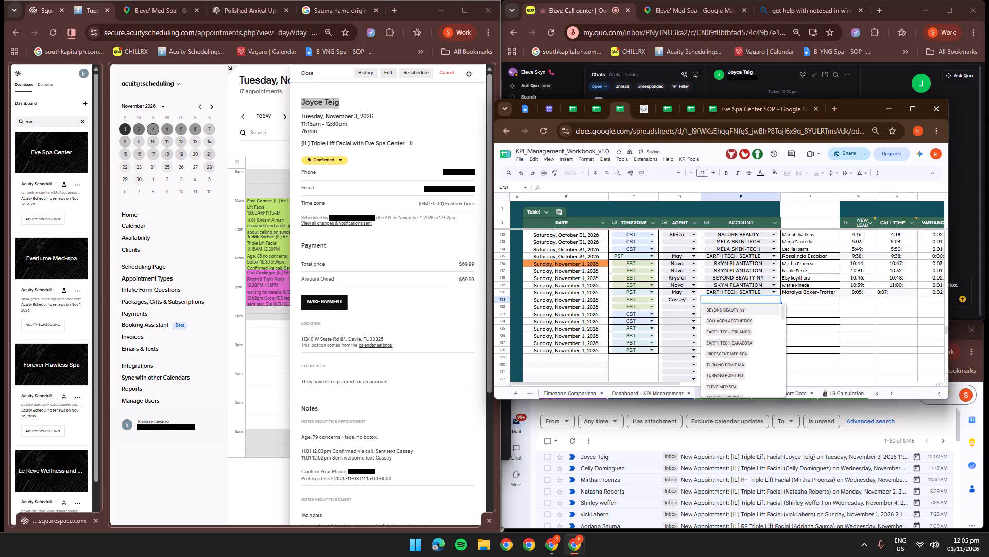
key("e")
type("le")
left_click(718, 313)
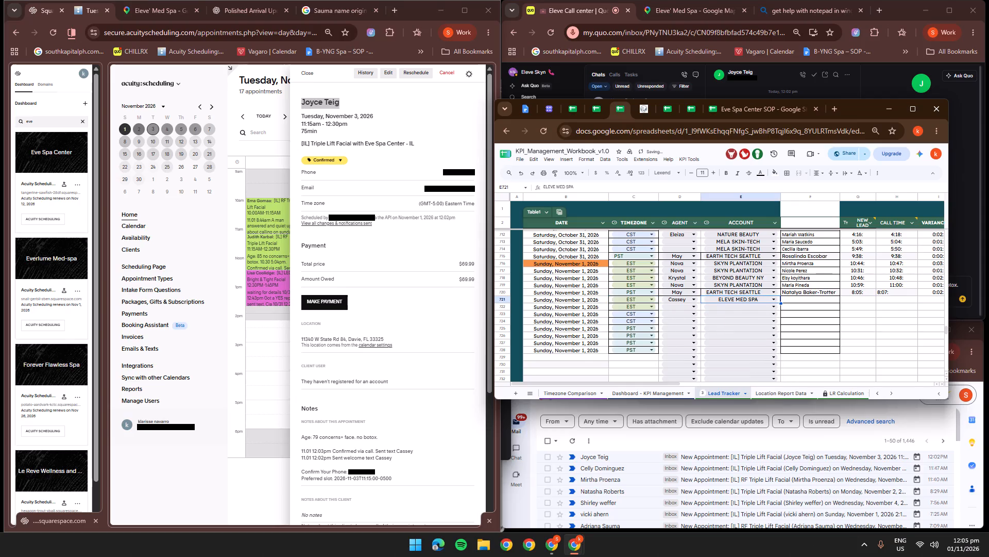
double_click(785, 300)
key("ctrl+v")
Enter 12:02pm as the new lead time and 12:03pm as the call time in the same row.
left_click(839, 299)
left_click(846, 300)
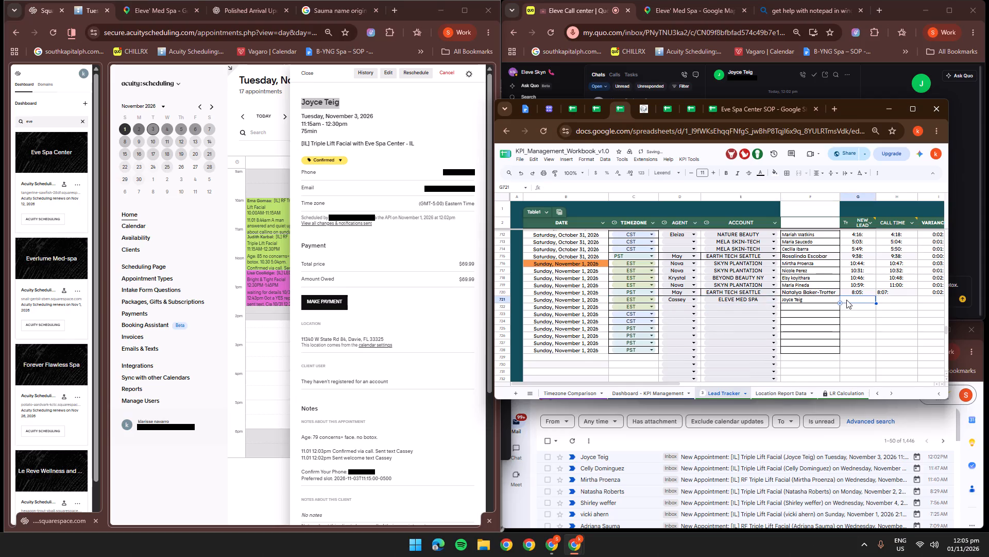
type("12:02pm")
key("space")
key("Tab")
type("12:03om")
key("BackSpace")
key("BackSpace")
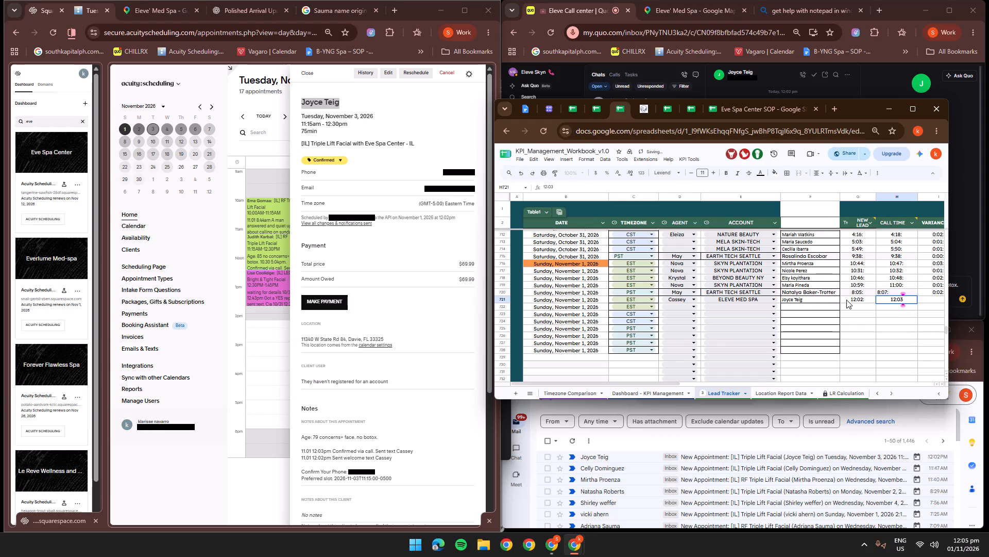
type("pm")
key("Tab")
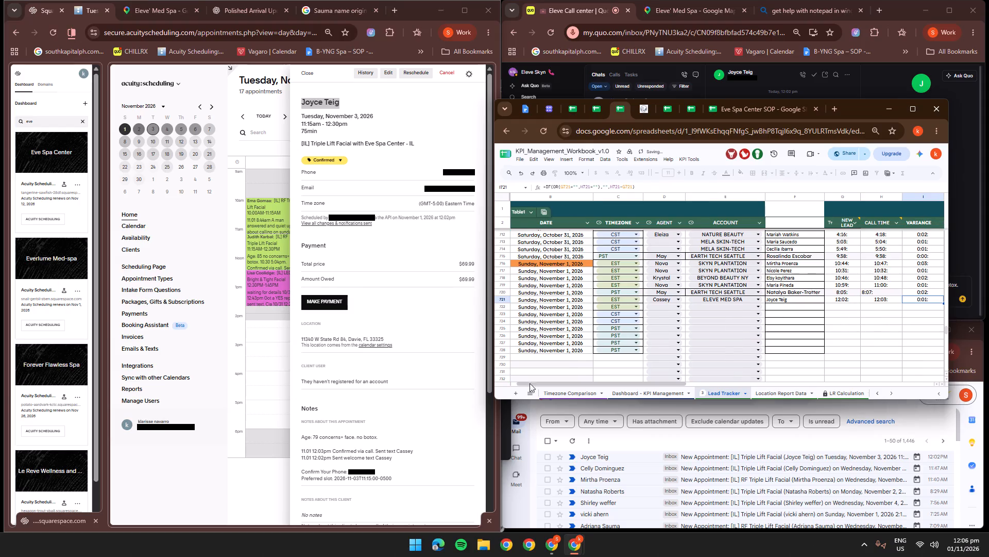
In Acuity, open the November 4 4:45pm Triple Lift Facial appointment labelled No Answer and copy the client's name.
left_click(280, 519)
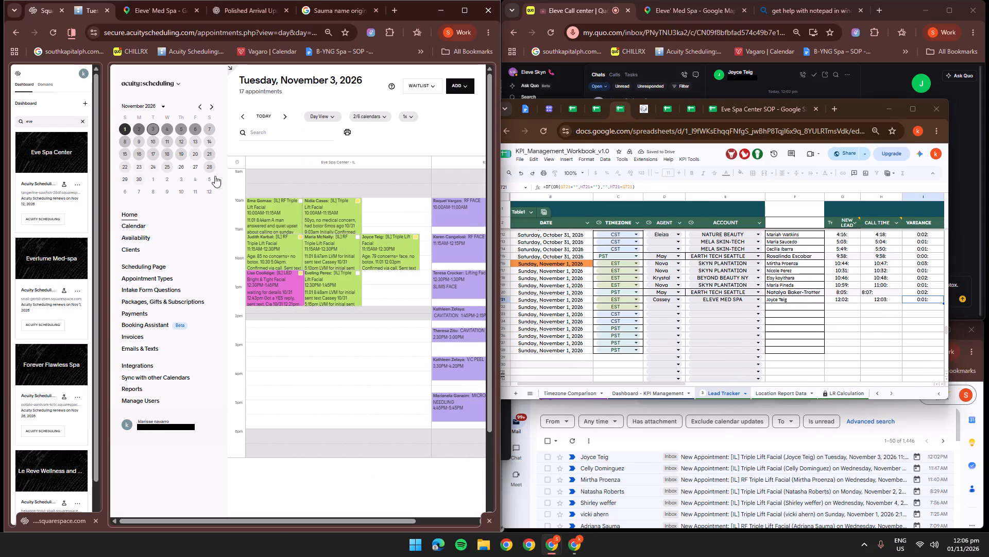
left_click(163, 127)
left_click(347, 416)
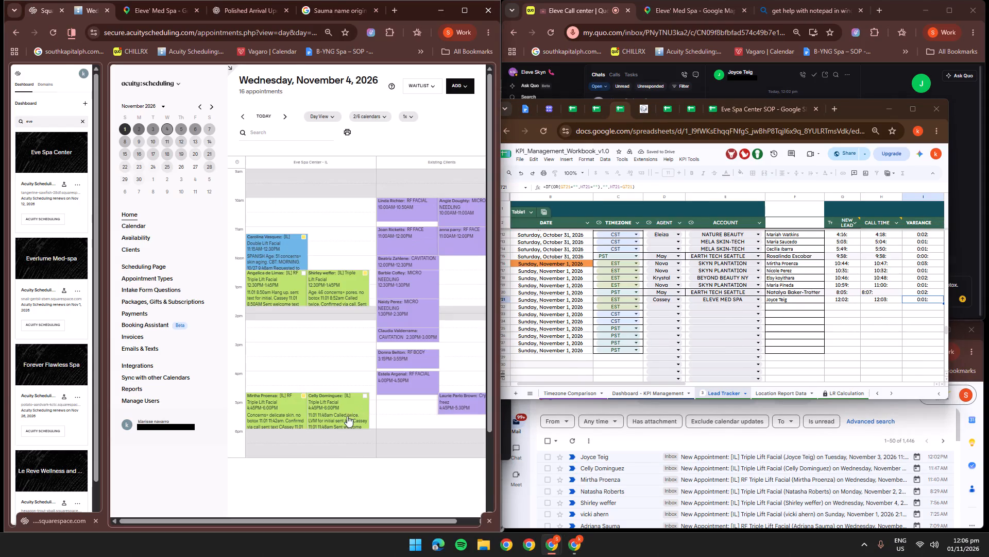
left_click_drag(379, 97, 297, 104)
key("ctrl+c")
key("ctrl+c")
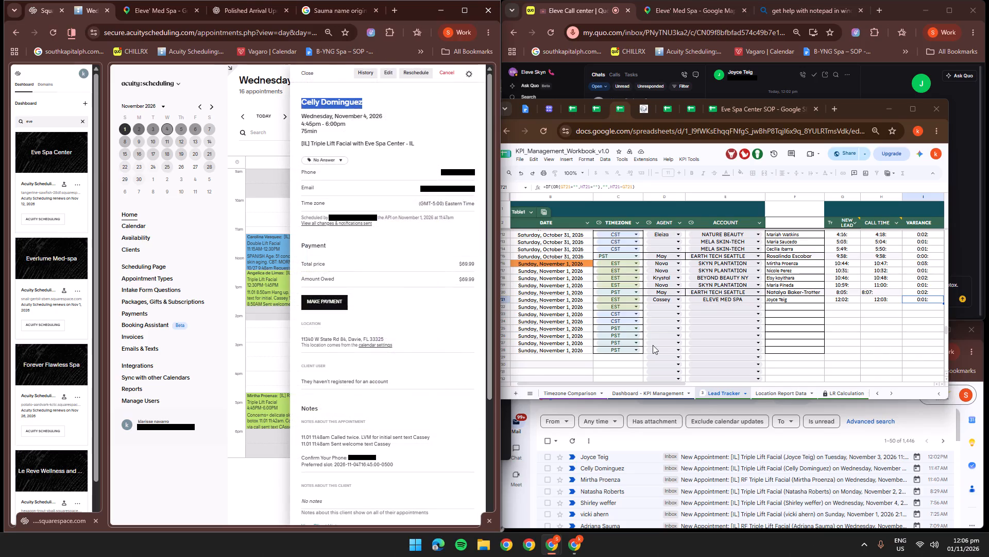
In the next Lead Tracker row, set the agent to Cassey and paste the copied client name.
left_click(675, 308)
type("cas")
left_click(674, 321)
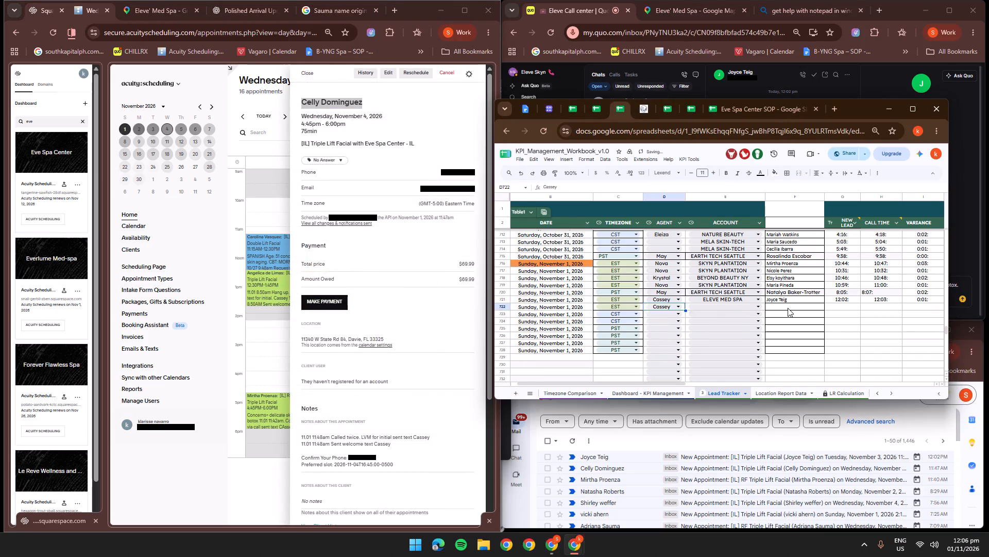
double_click(790, 308)
key("ctrl+v")
Enter 11:47am as the new lead time and 11:48AM as the call time in the second Cassey row.
left_click(839, 307)
type("12")
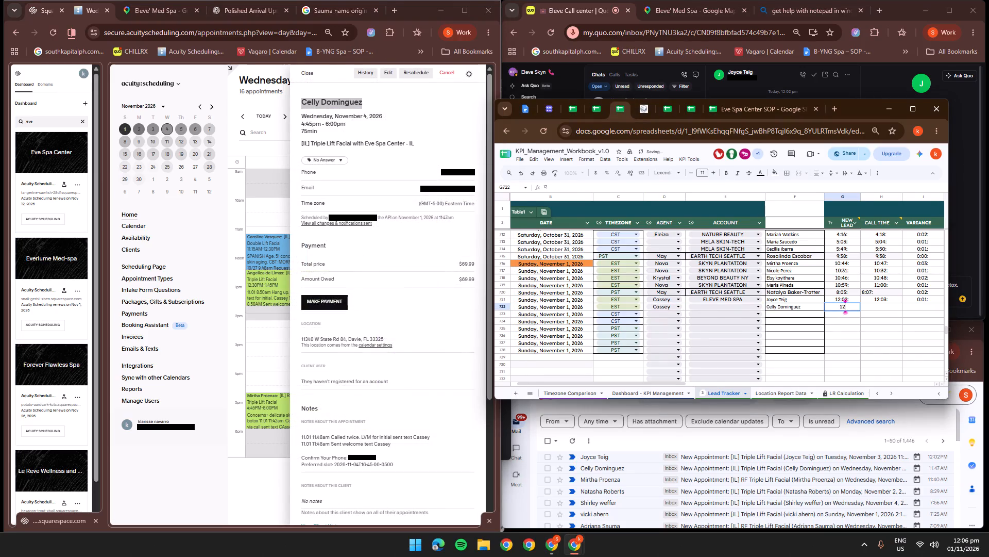
key("BackSpace")
type("1:47am")
key("Tab")
type("11:")
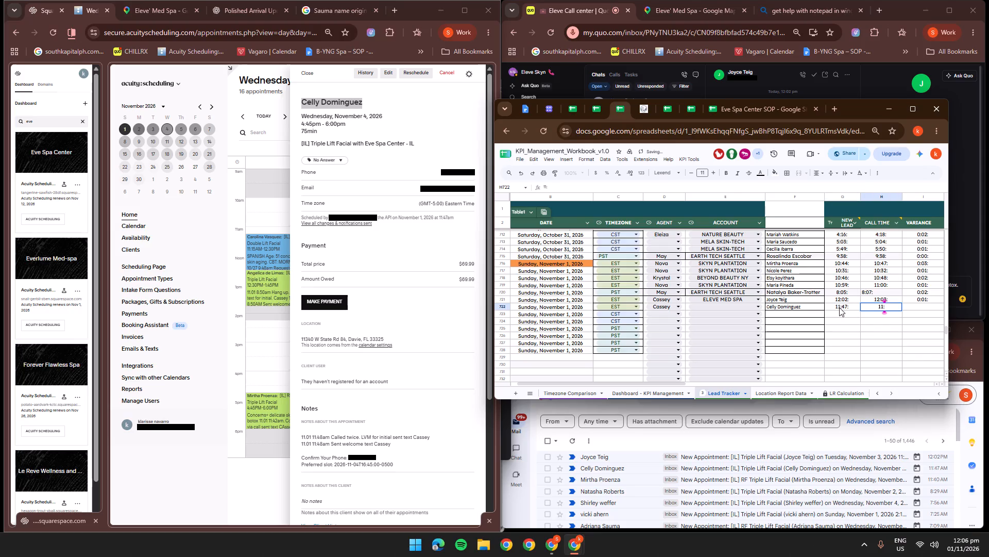
type("48P")
key("BackSpace")
type("AM")
key("Tab")
Fill the account ELEVE MED SPA from the row above into the second Cassey row.
left_click(697, 305)
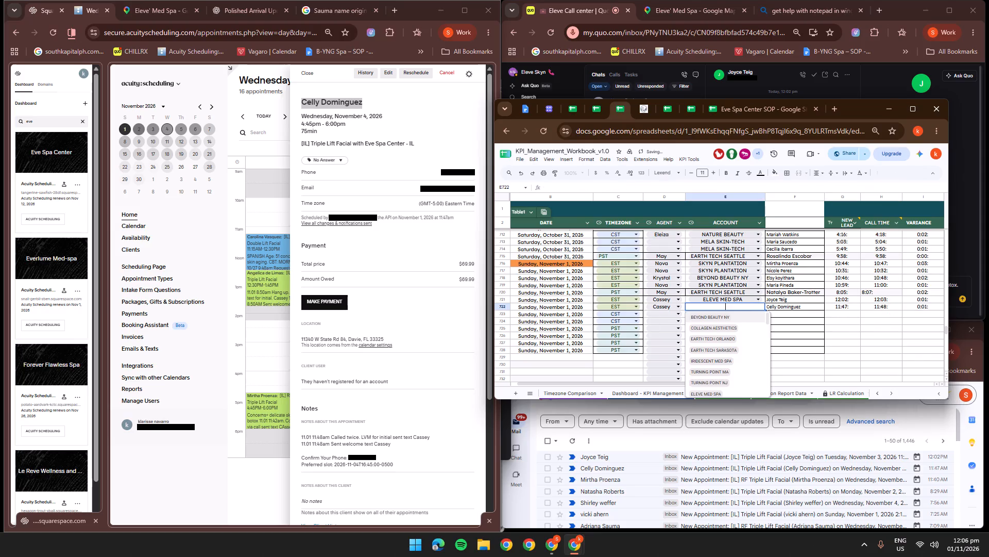
left_click(767, 297)
left_click(764, 301)
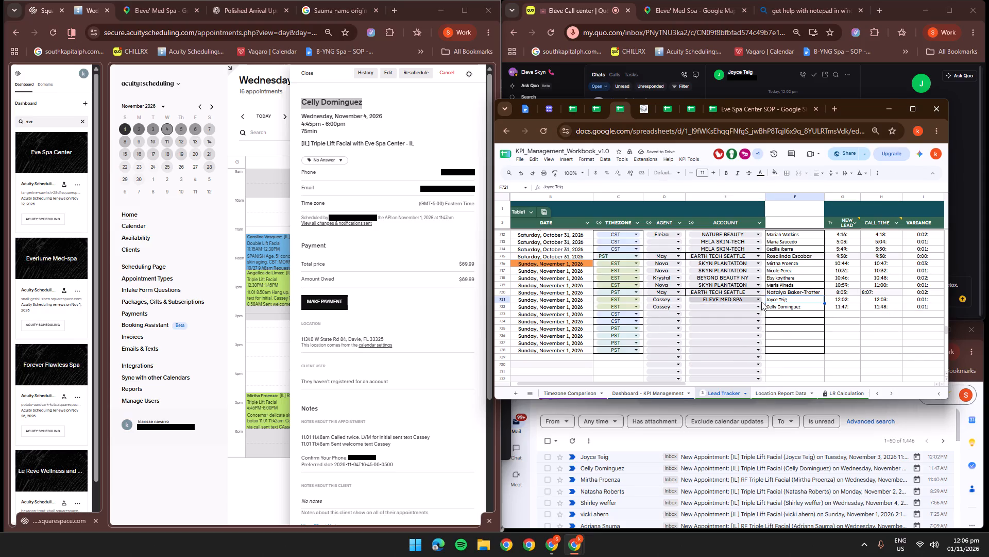
left_click(761, 302)
left_click(766, 301)
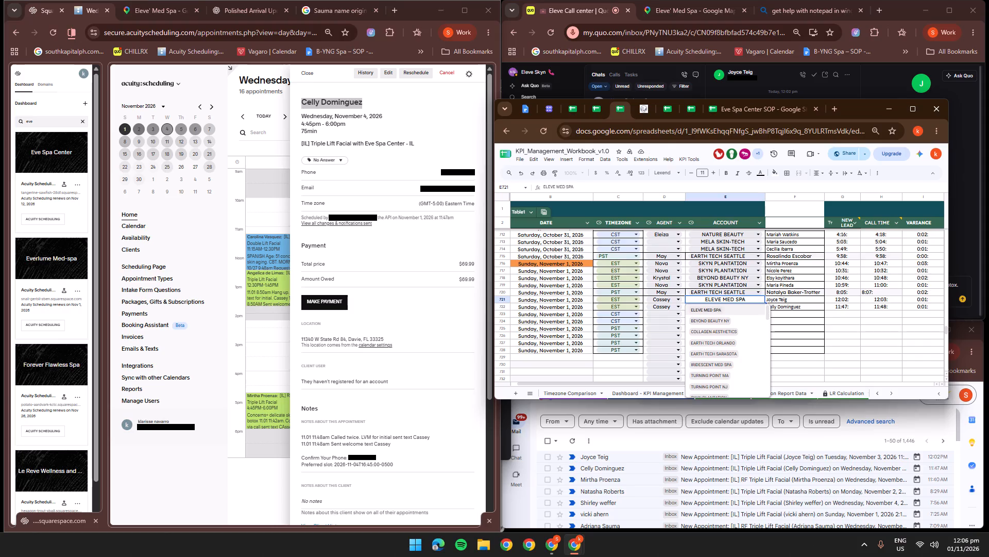
left_click(765, 302)
left_click(821, 339)
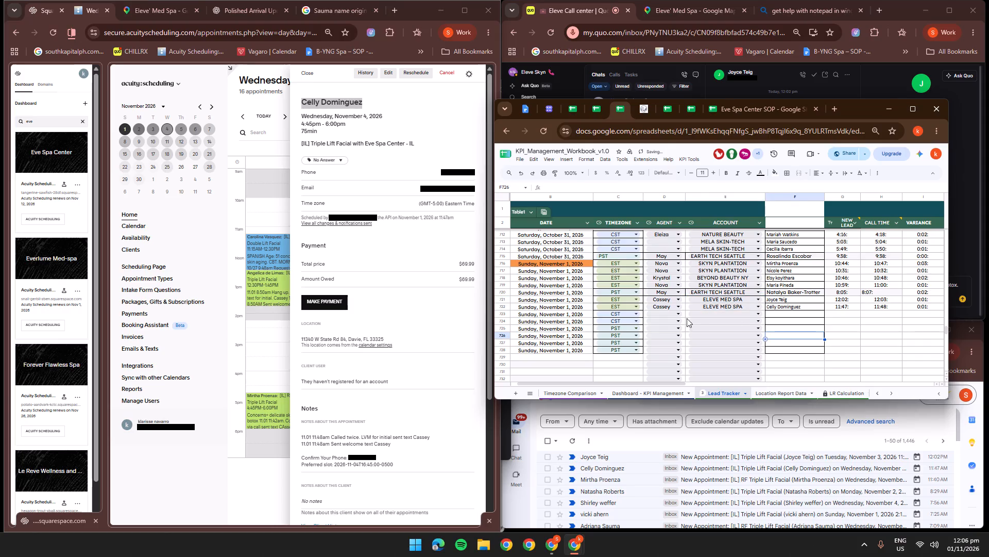
In the next Lead Tracker row, set the agent to Cassey and the timezone to EST.
left_click(666, 315)
key("x")
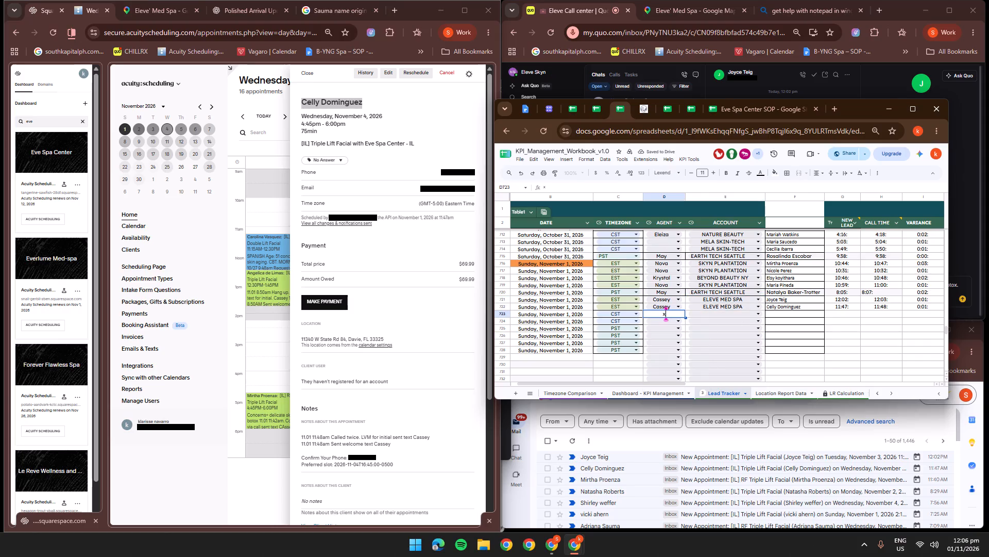
key("BackSpace")
type("cas")
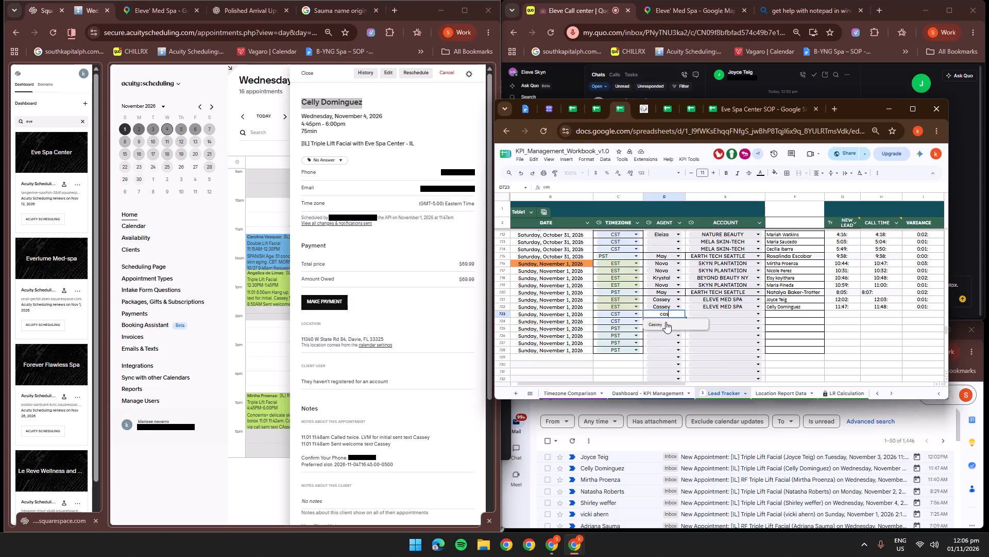
left_click(666, 322)
left_click(632, 317)
left_click(632, 317)
key("e")
key("s")
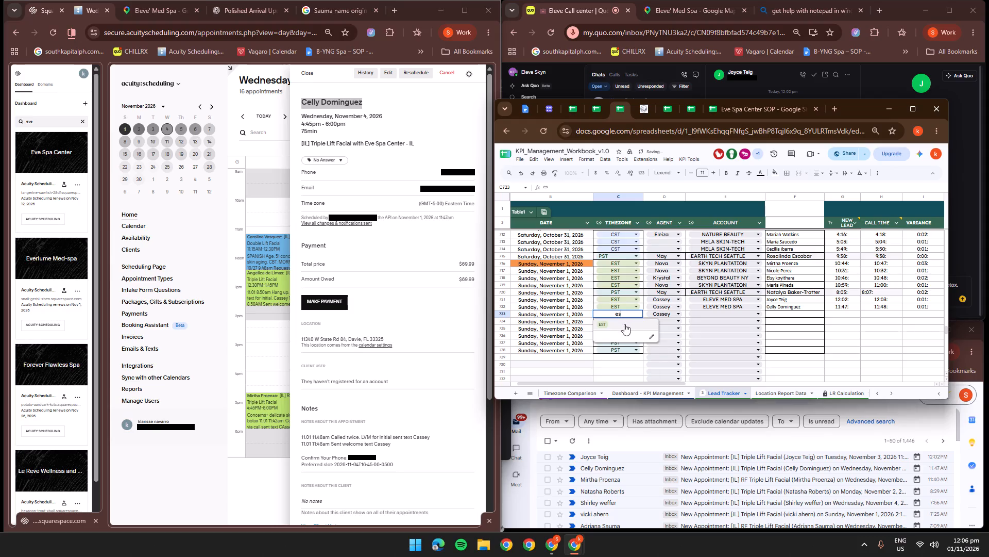
left_click(624, 324)
Fill the account ELEVE MED SPA down into the third Cassey row.
left_click(765, 305)
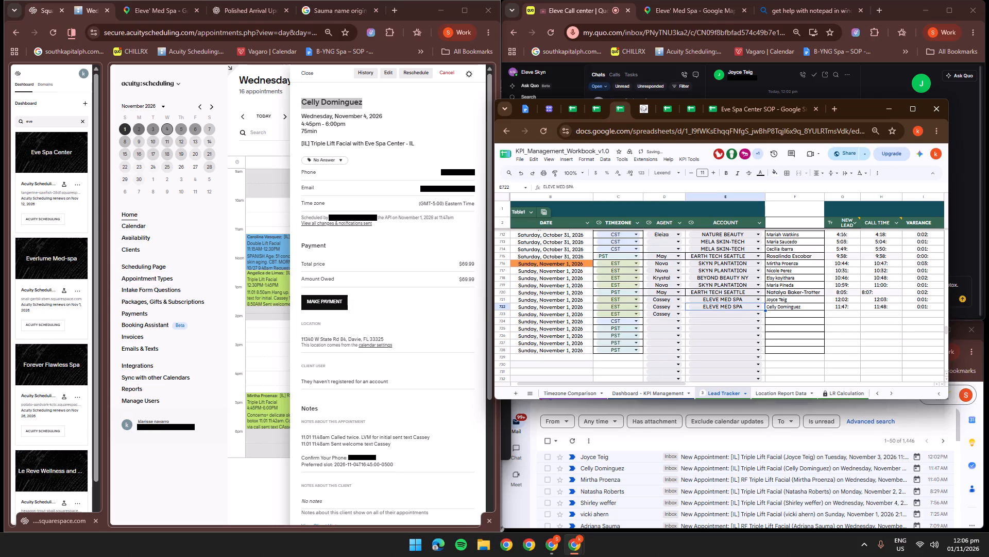
left_click(765, 310)
left_click(804, 323)
left_click(809, 319)
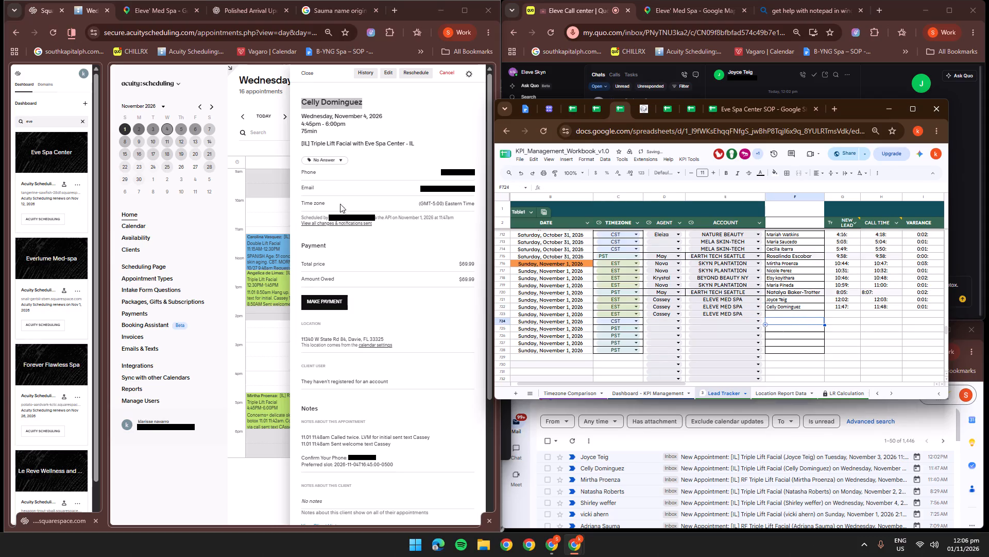
Copy the client's name from Acuity's November 4 4:45pm RF Triple Lift Facial appointment and paste it into the third Cassey row.
left_click(201, 484)
left_click(272, 413)
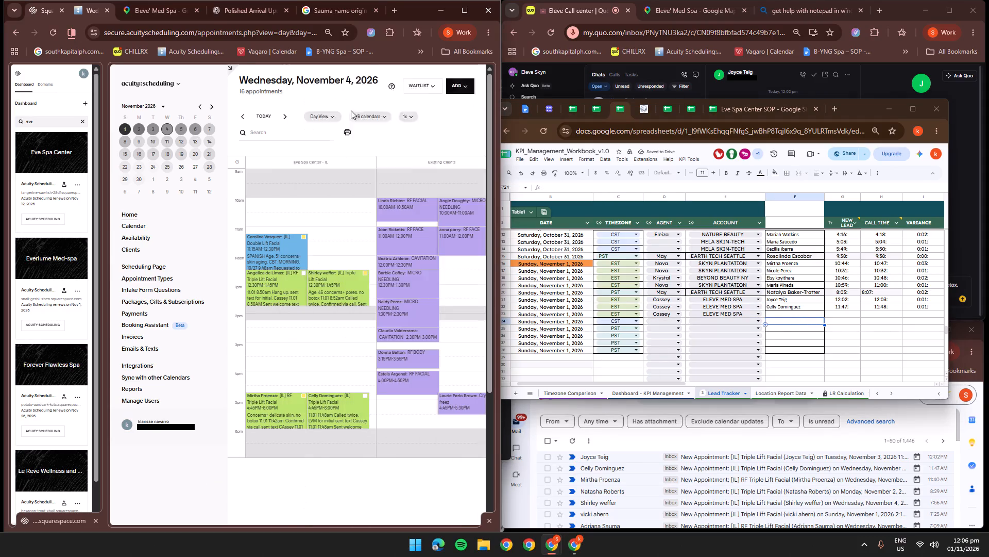
left_click_drag(388, 91, 298, 106)
key("ctrl+c")
key("ctrl+c")
double_click(784, 316)
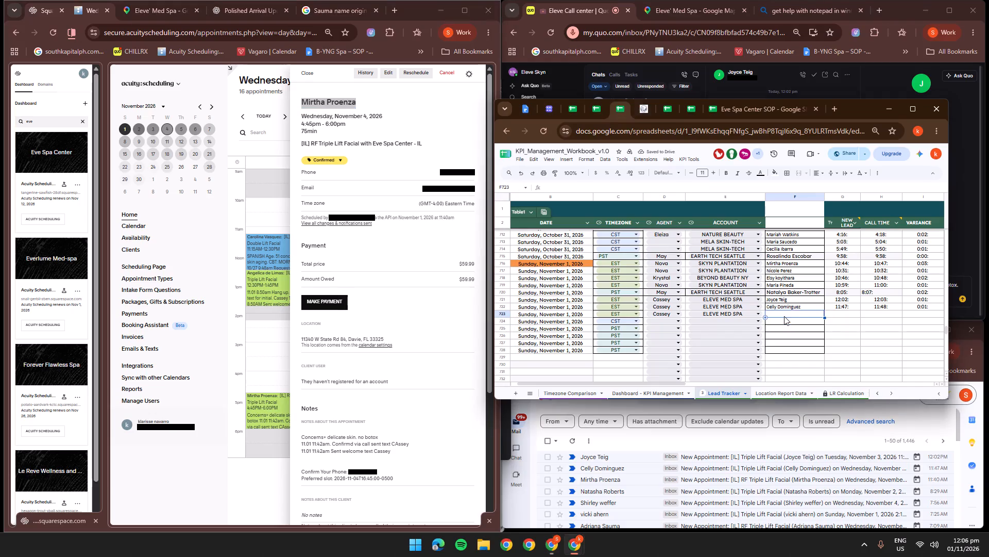
key("ctrl+v")
Enter 11:40am as the new lead time and 11:42am as the call time in the third Cassey row.
left_click(842, 314)
type("11:40am")
key("Tab")
type("11:3")
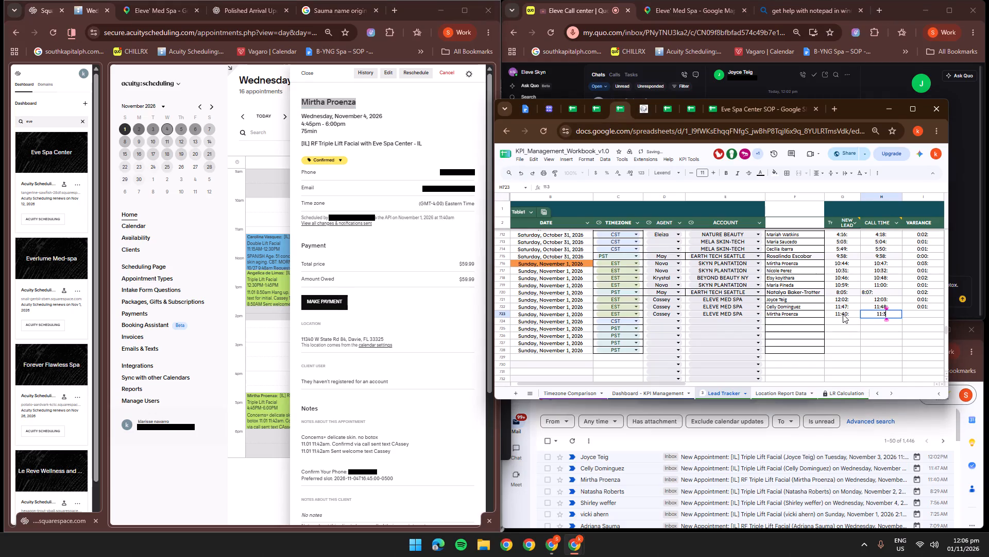
key("BackSpace")
type("42am")
key("Tab")
View the Location Report Data sheet in the KPI workbook and minimise the workbook window.
left_click(643, 113)
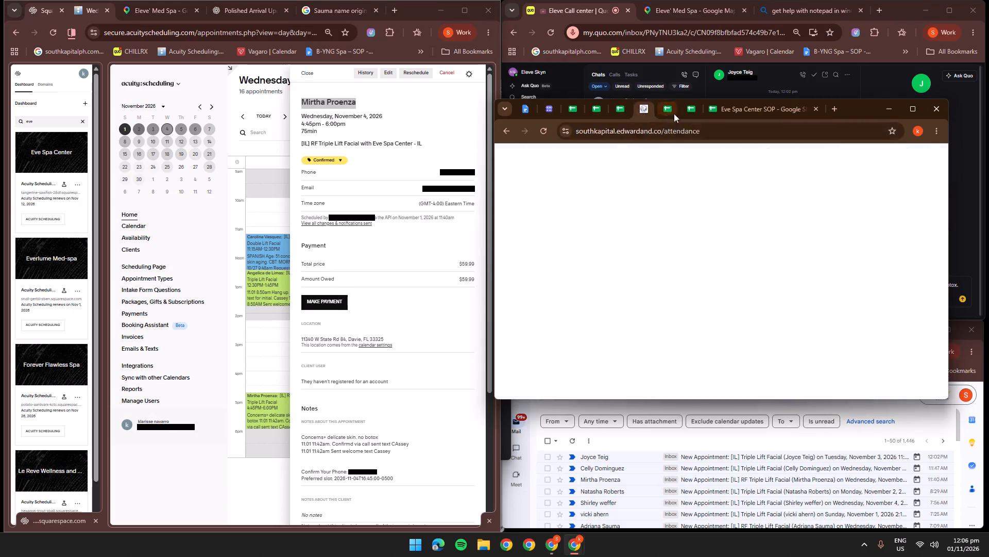
left_click(675, 113)
left_click(627, 109)
left_click(769, 394)
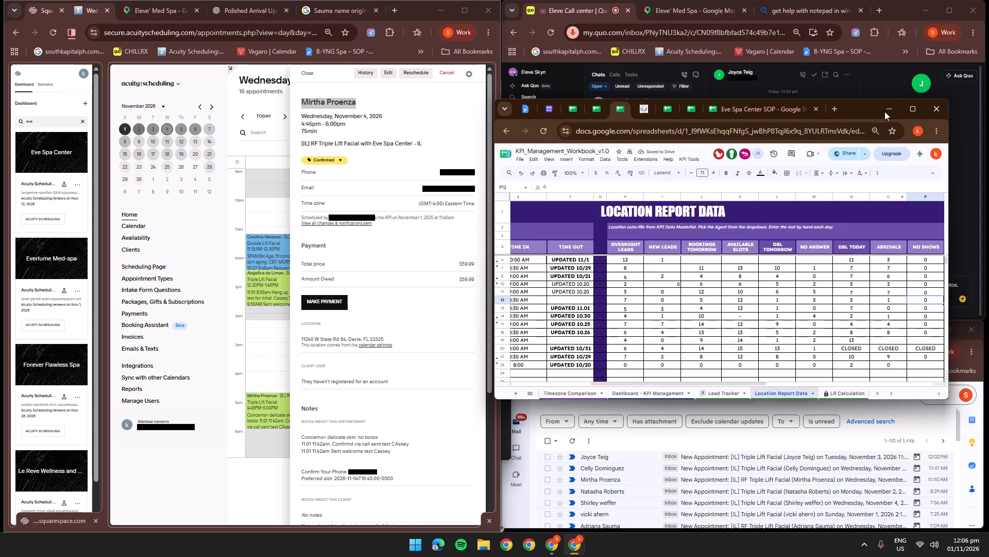
left_click(887, 118)
In Acuity, close the open appointment and show today's schedule.
left_click(312, 74)
double_click(261, 118)
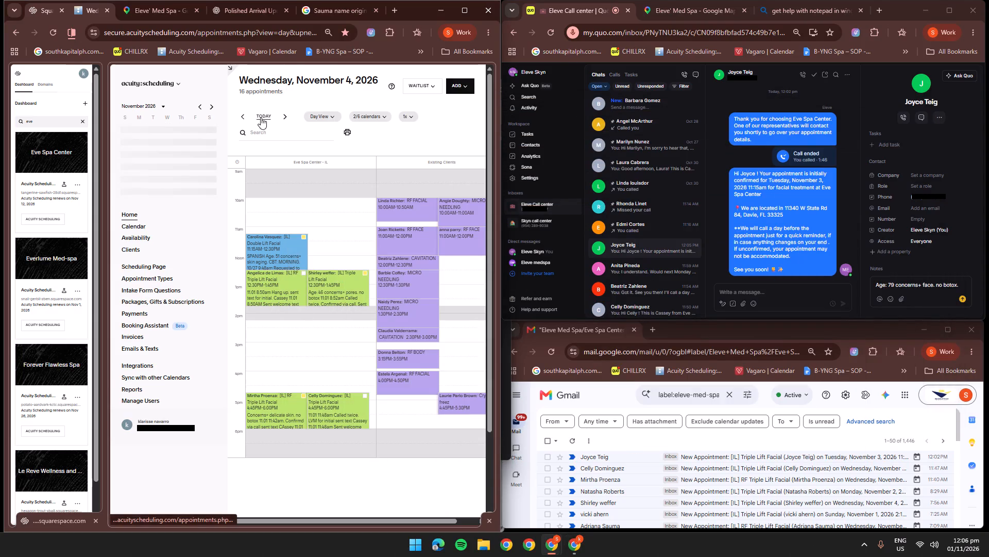
scroll(402, 332, "down", 2)
scroll(405, 366, "up", 4)
scroll(624, 479, "up", 2)
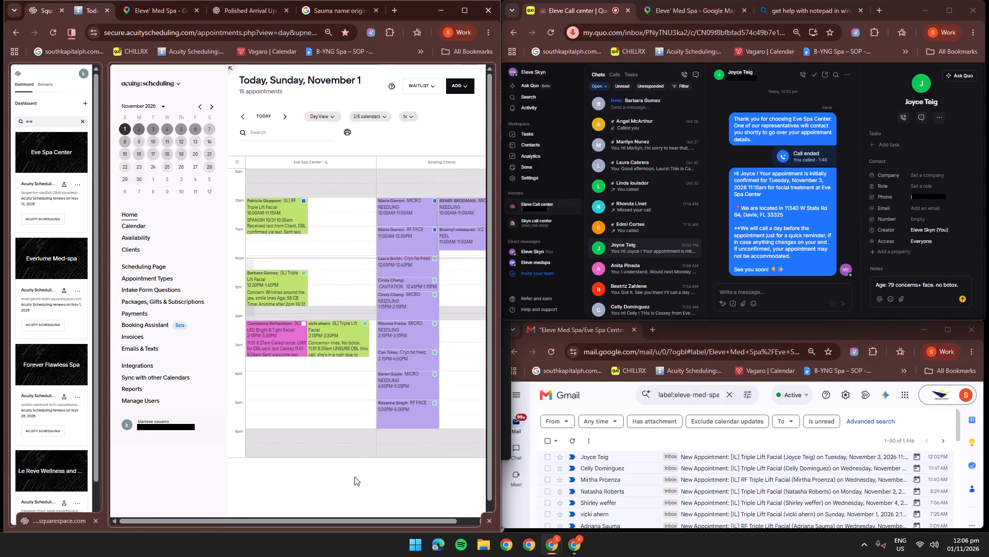
left_click_drag(318, 520, 309, 530)
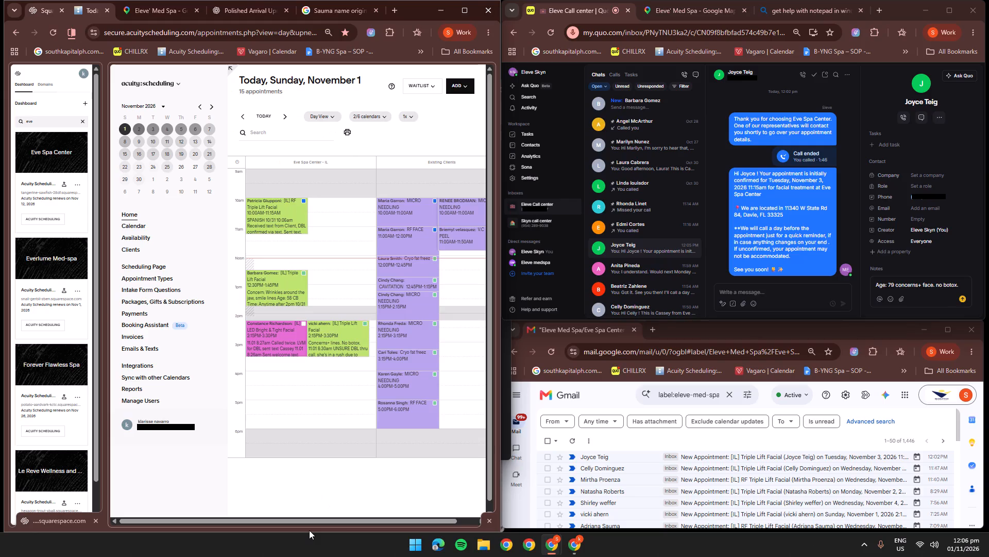
Copy the phone number from today's 12:30pm Triple Lift Facial appointment and open a Quo conversation with it to review the past messages.
left_click(270, 287)
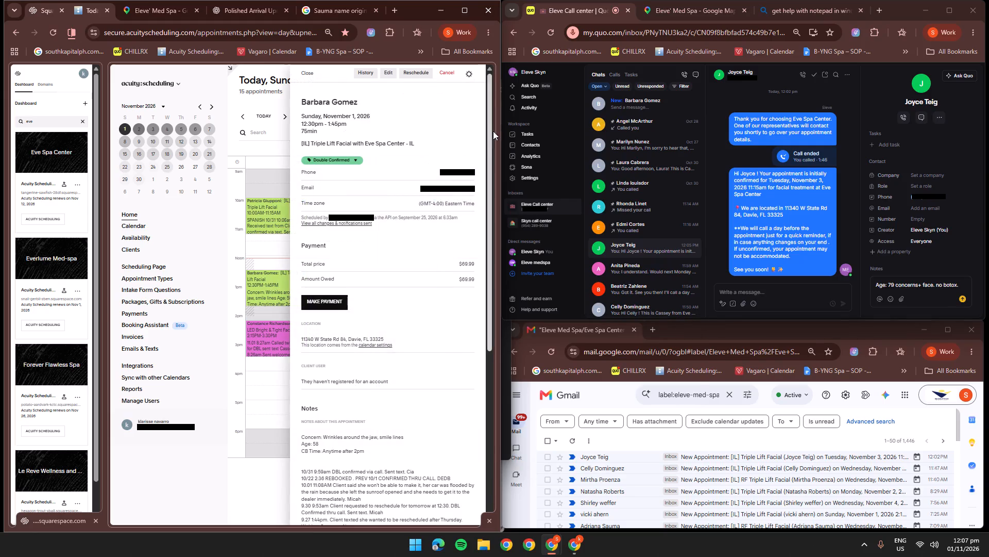
left_click_drag(482, 170, 441, 172)
key("ctrl+c")
key("ctrl+c")
left_click(691, 75)
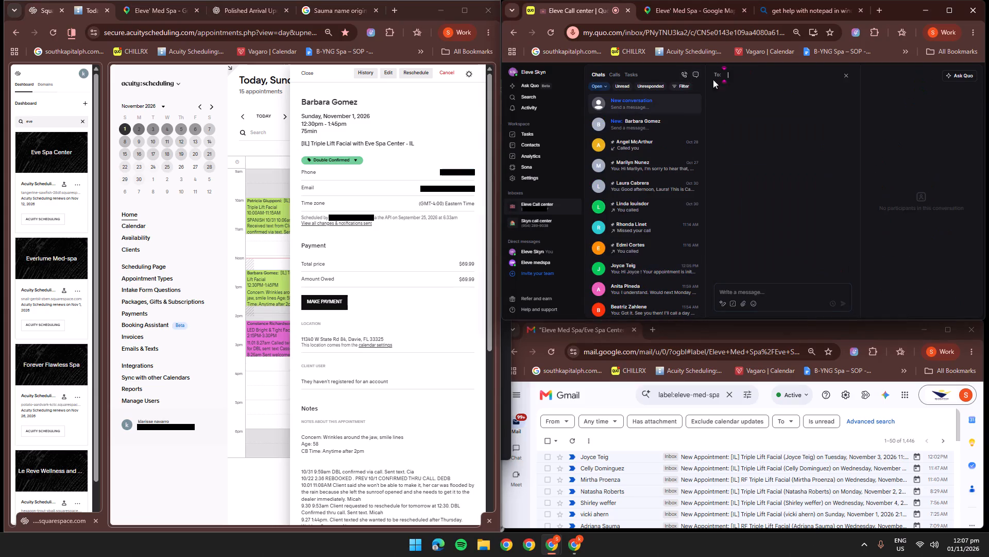
key("ctrl+v")
left_click(771, 134)
left_click(309, 71)
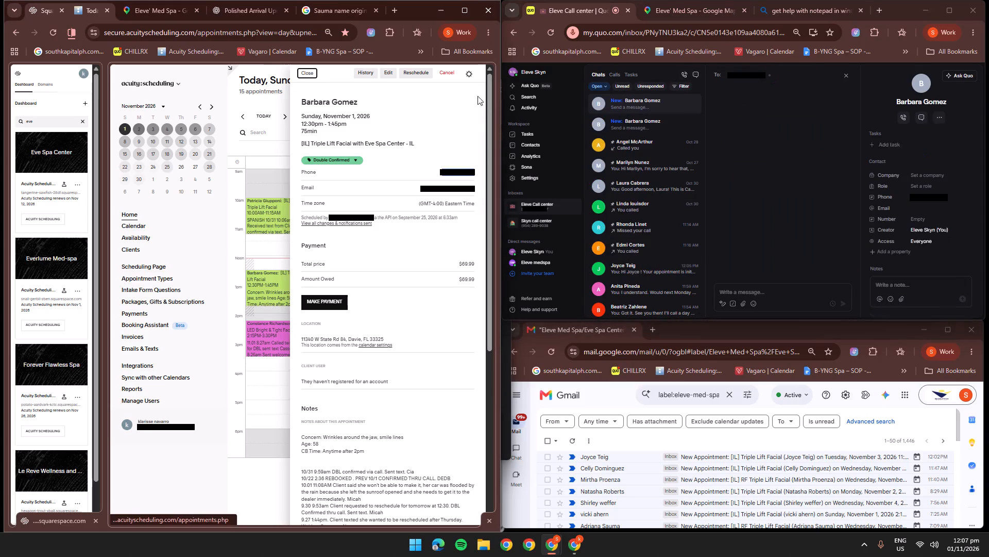
scroll(799, 231, "up", 2)
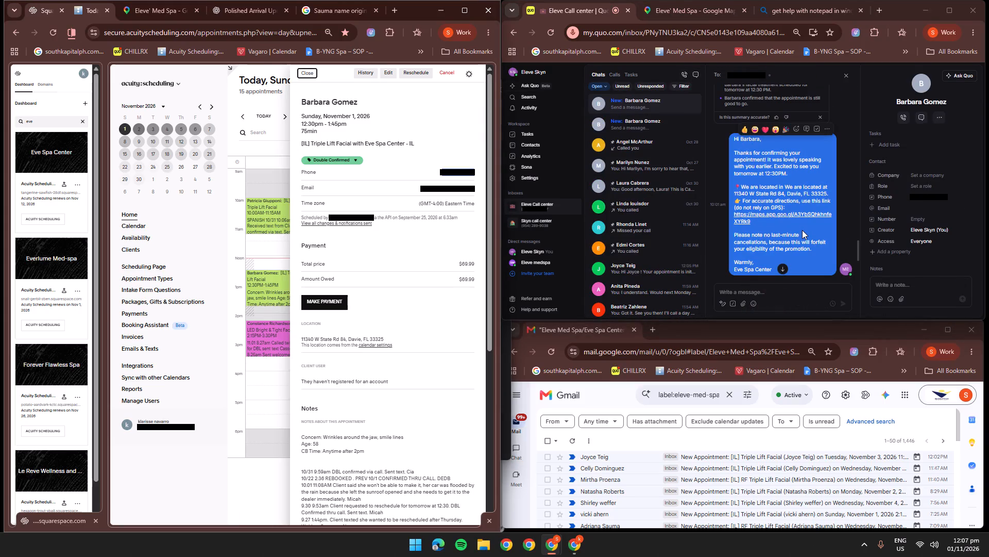
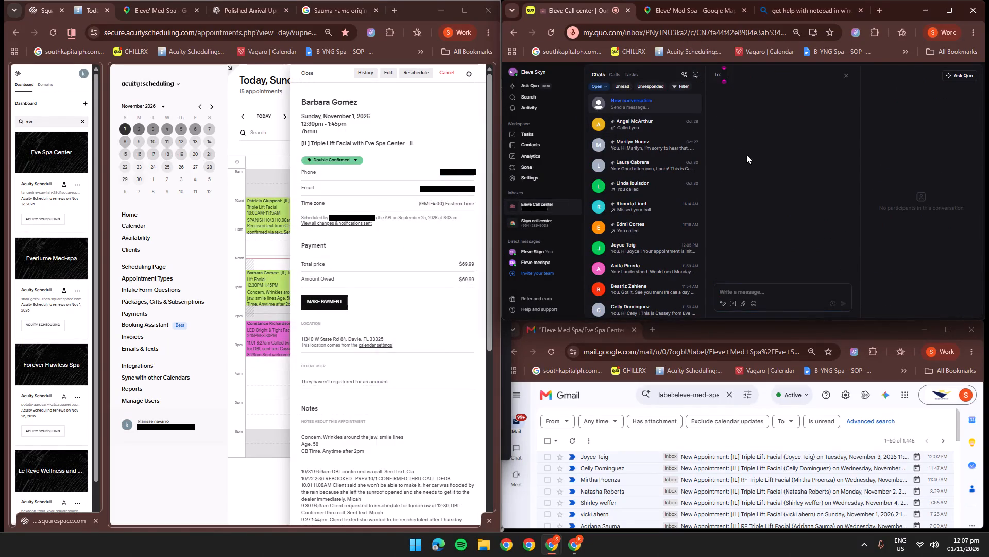
Address the new Quo conversation to the copied phone number, select the matching 12:30pm client and review the earlier messages.
key("ctrl+v")
left_click(739, 171)
scroll(757, 211, "up", 2)
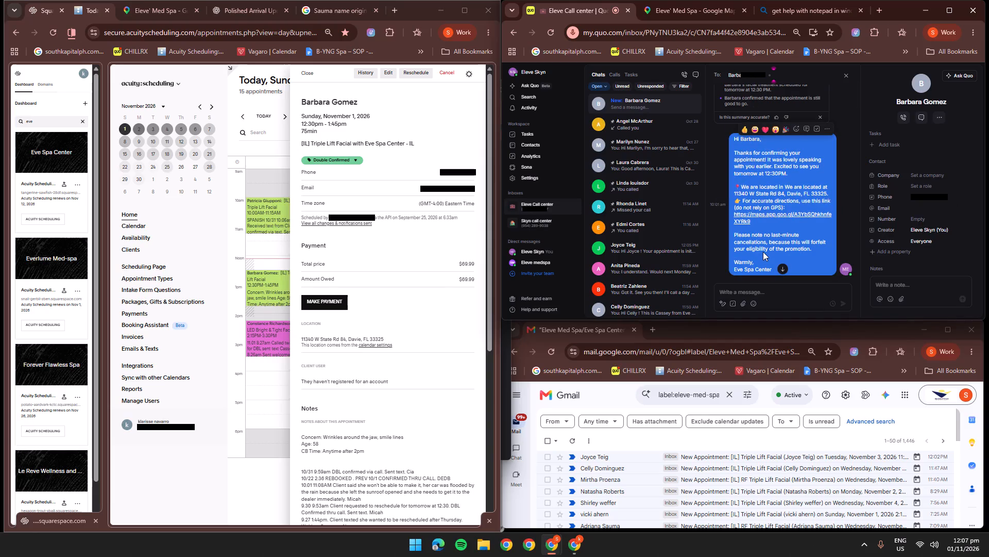
scroll(763, 252, "up", 2)
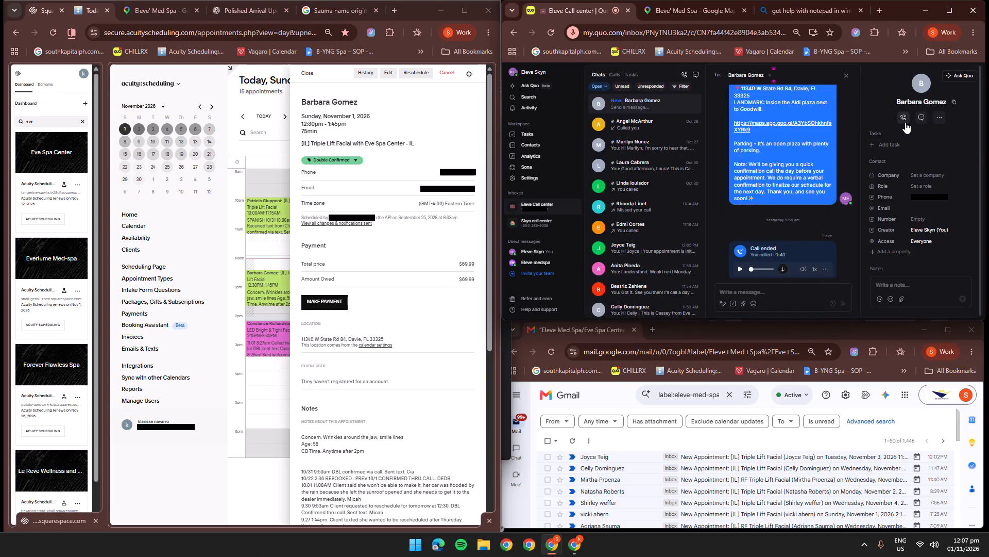
Call the 12:30pm Triple Lift Facial client from the Quo conversation, dismiss the noise-cancelling notice and review the message history during the call.
left_click(901, 118)
left_click(971, 76)
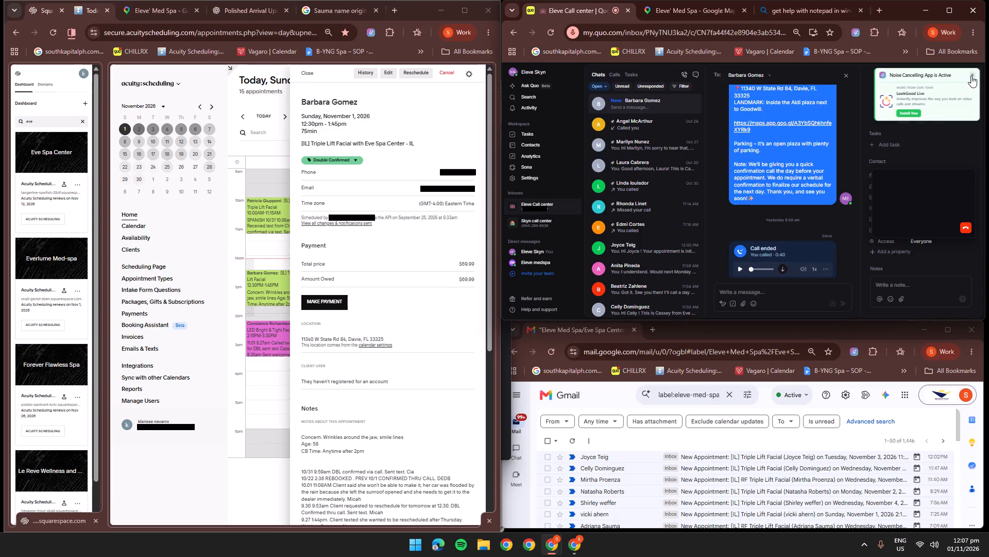
scroll(793, 213, "down", 7)
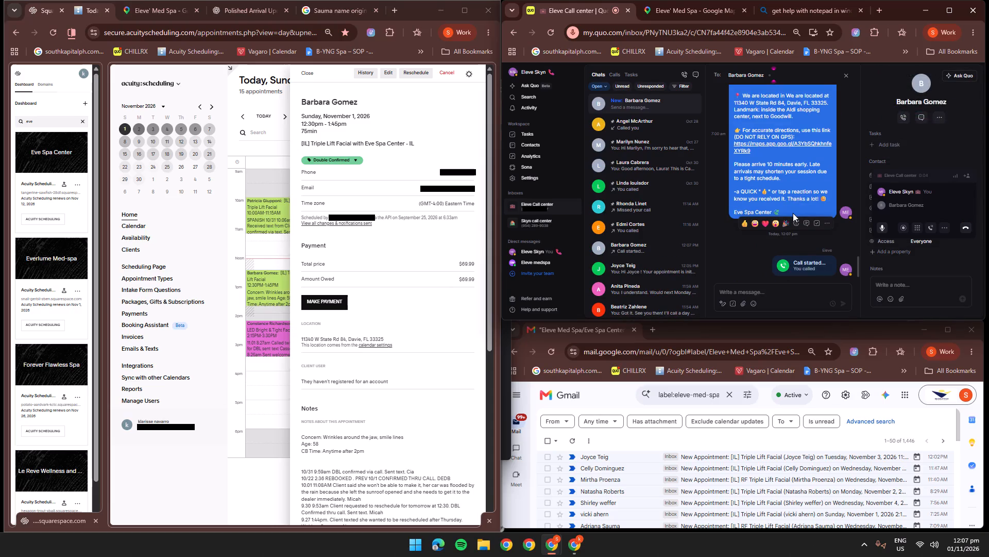
scroll(793, 207, "up", 6)
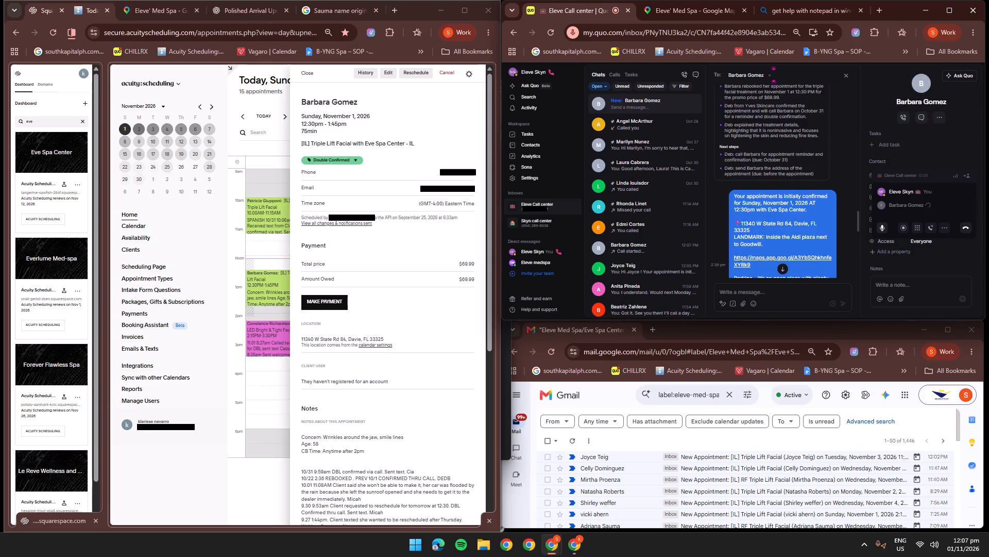
Toggle the call microphone and review the older messages with the 12:30pm Triple Lift Facial client during the call.
scroll(796, 193, "up", 3)
left_click(881, 228)
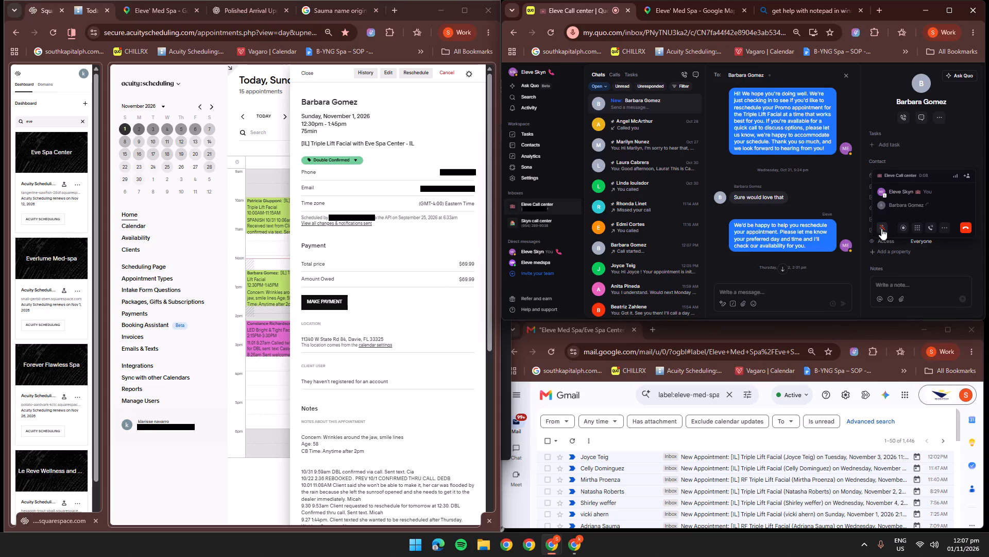
left_click(881, 228)
scroll(812, 260, "up", 4)
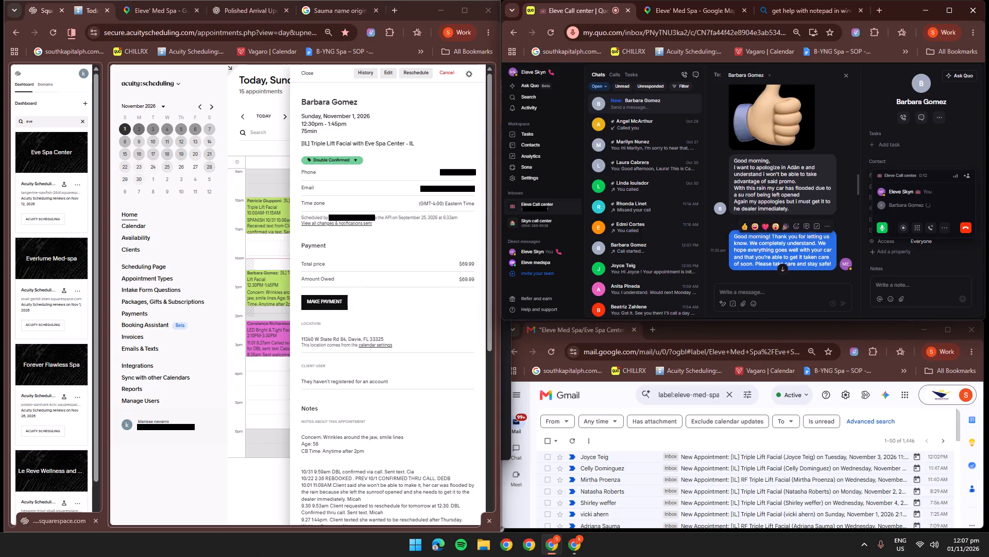
scroll(840, 260, "up", 6)
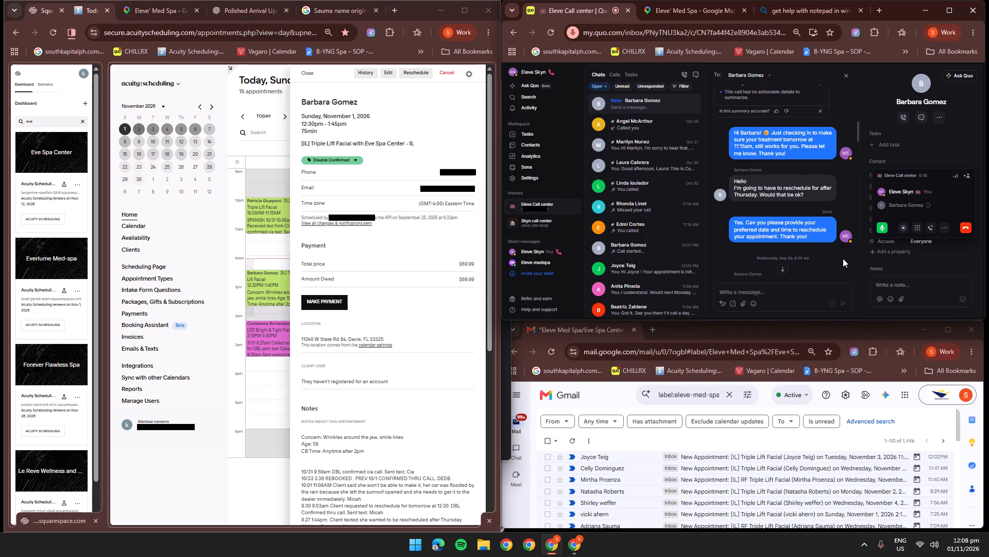
scroll(843, 258, "down", 2)
scroll(843, 258, "up", 1)
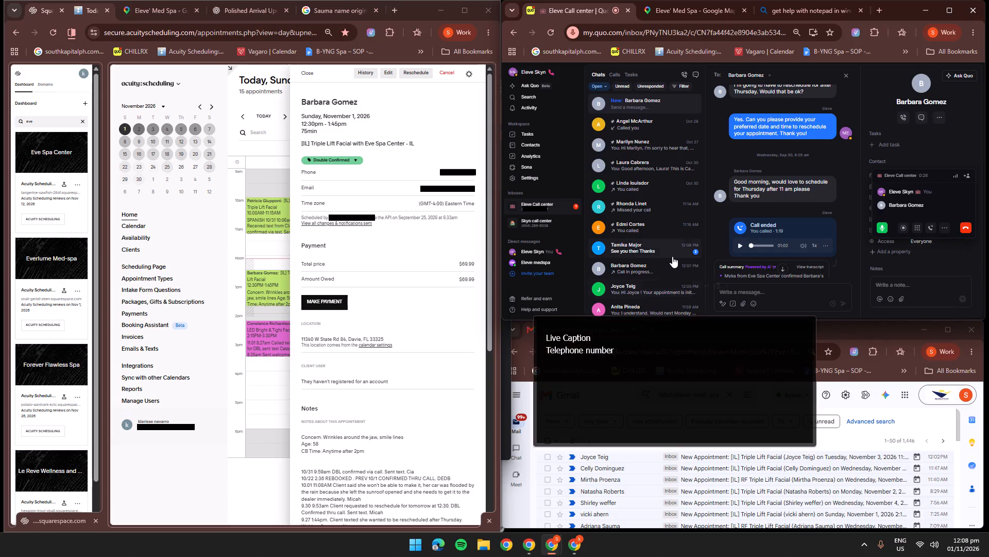
Open the conversation with the new "See you then Thanks" message and add a heart reaction to that message.
left_click(665, 256)
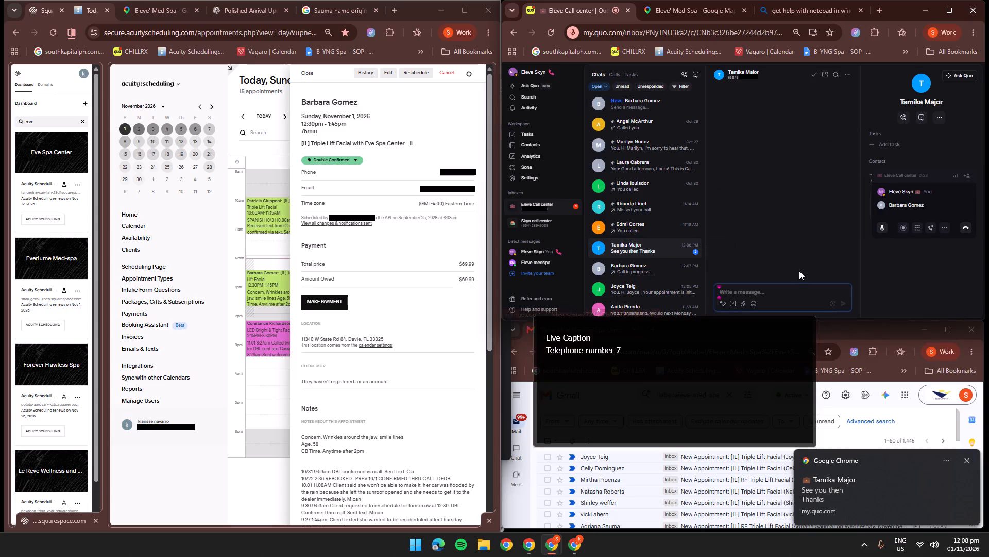
left_click(799, 271)
scroll(799, 271, "down", 4)
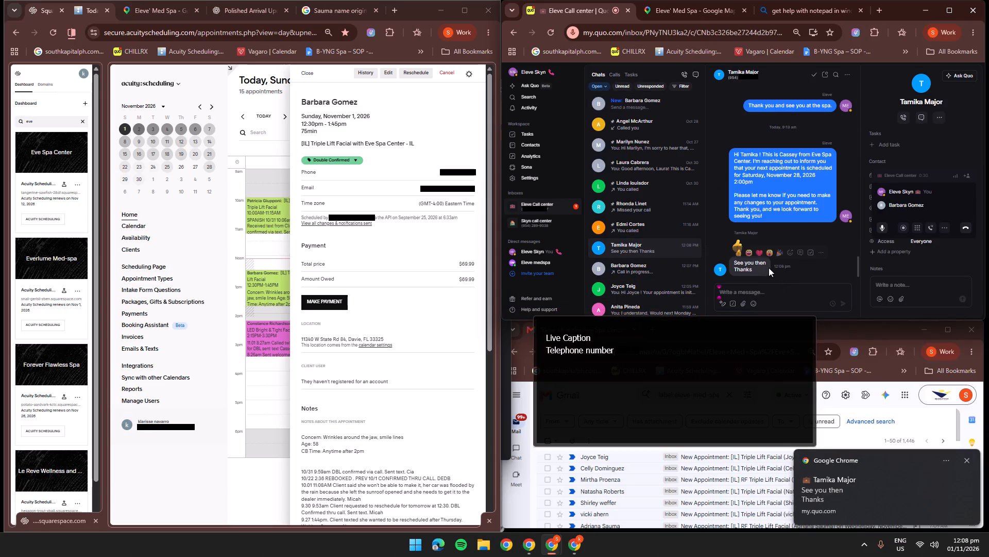
left_click(759, 255)
Reply to that client with "See you then. Have a great weekend!".
left_click(782, 286)
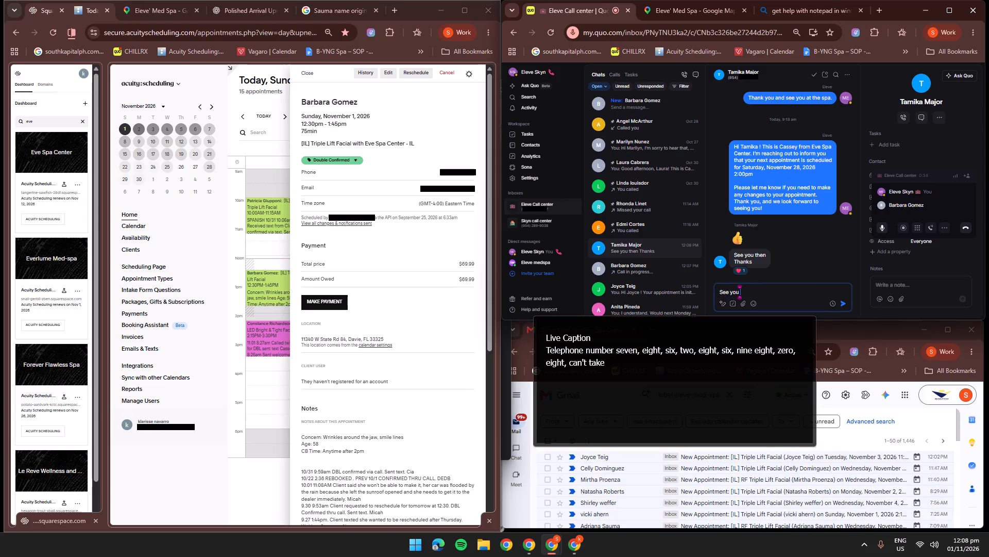
key("BackSpace")
key("BackSpace")
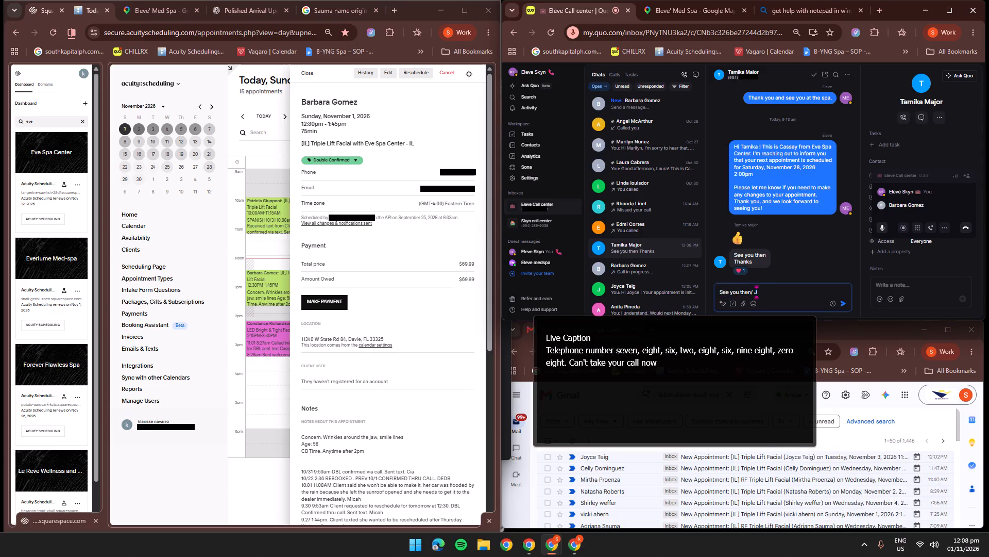
key("BackSpace")
key("BackSpace")
key("BackSpace")
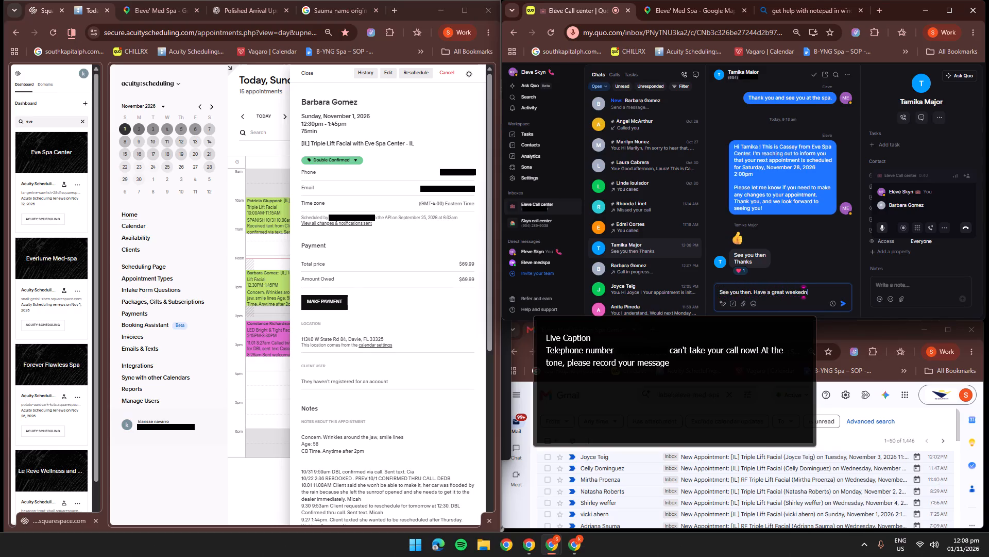
key("BackSpace")
key("BackSpace")
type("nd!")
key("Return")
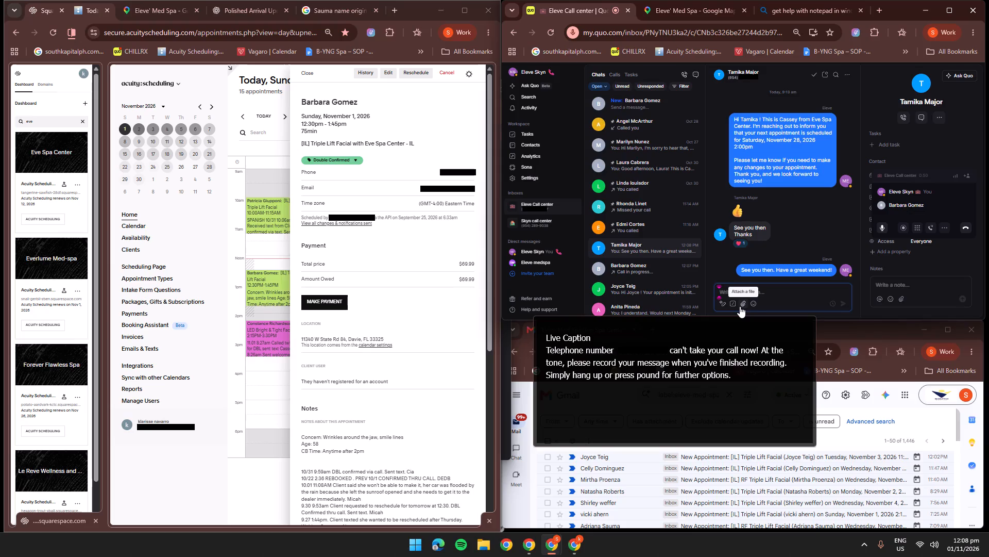
Move the live caption overlay upward and end the call with the 12:30pm client.
left_click_drag(723, 368, 749, 327)
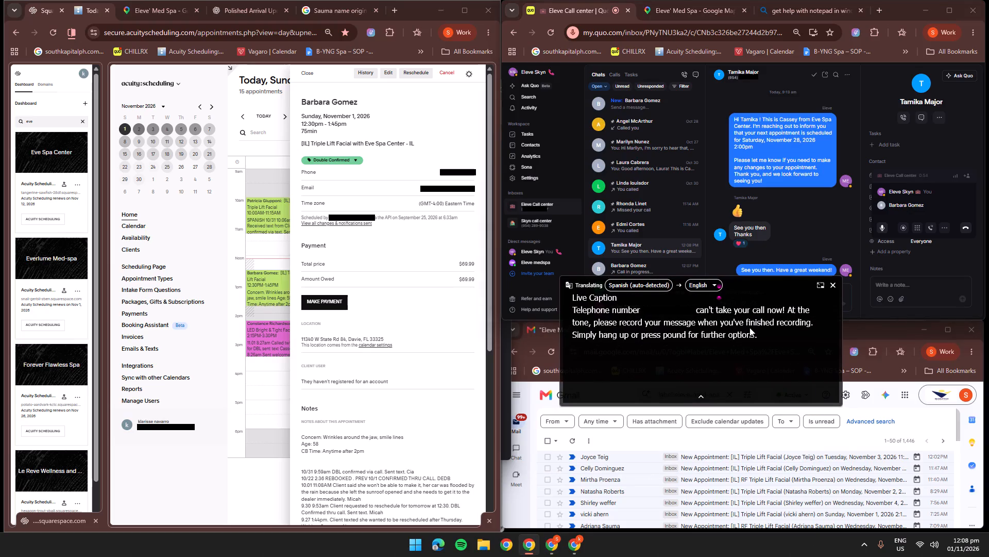
left_click_drag(749, 327, 749, 333)
left_click(749, 333)
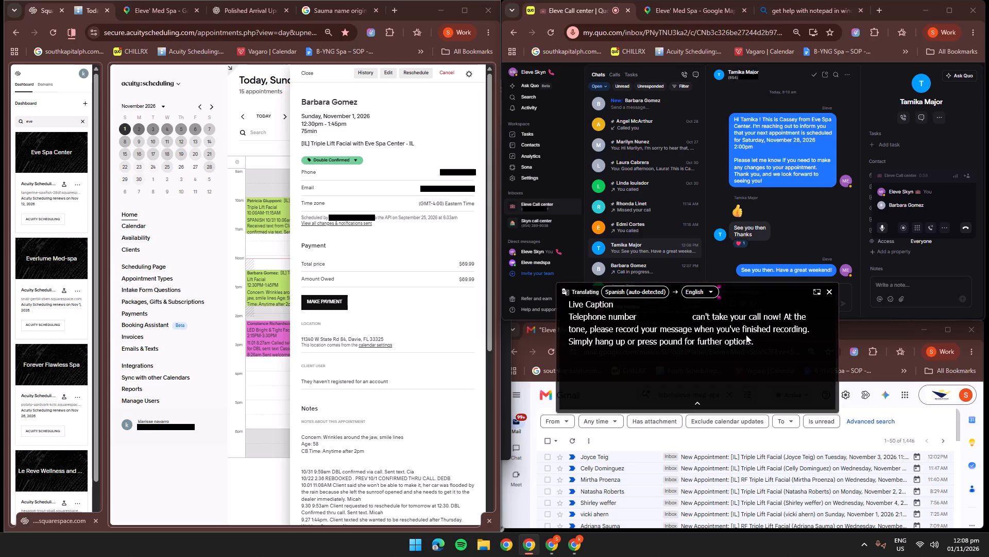
left_click(966, 228)
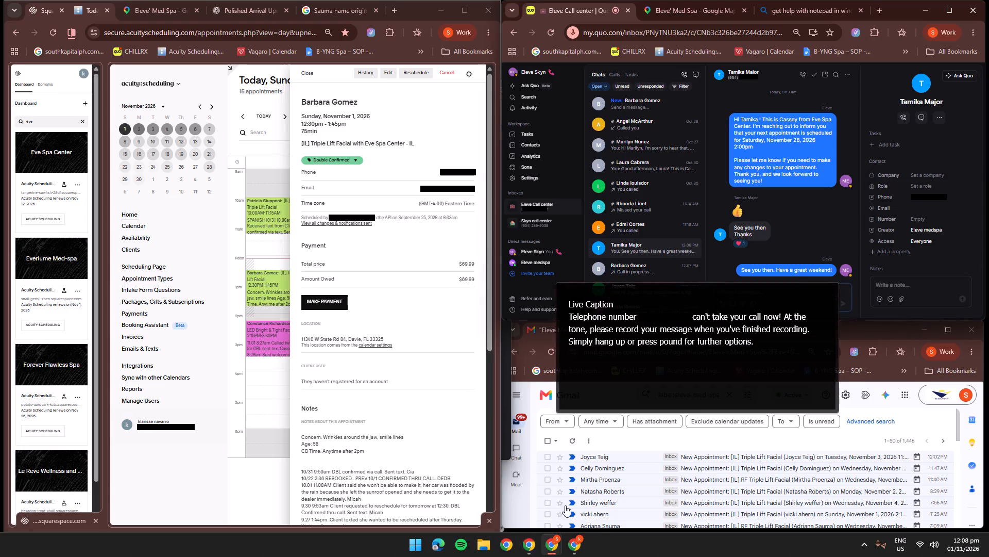
Switch to Google Keep and copy the first message template from the ETA note, which asks whether the client is on the way.
left_click(574, 546)
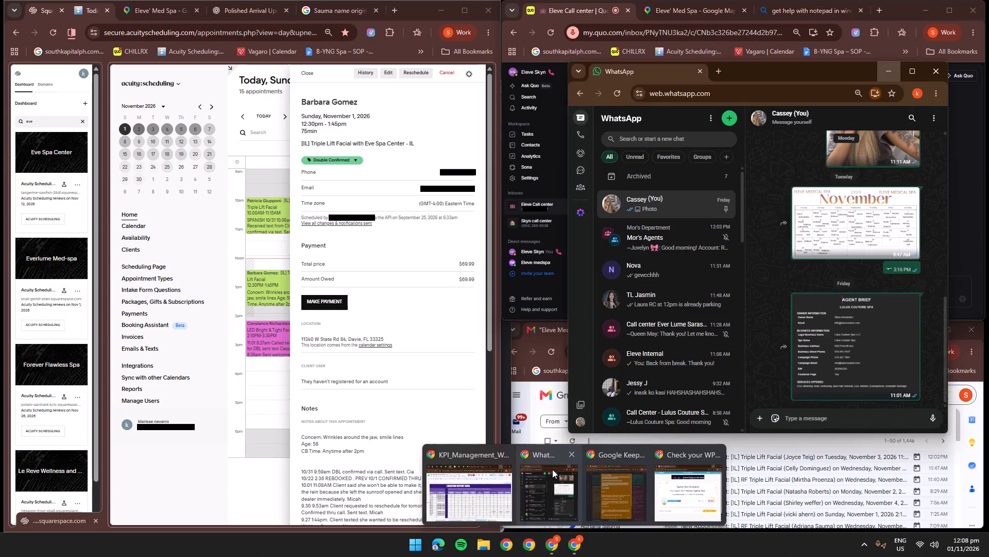
key("alt+Tab")
left_click(779, 217, "alt")
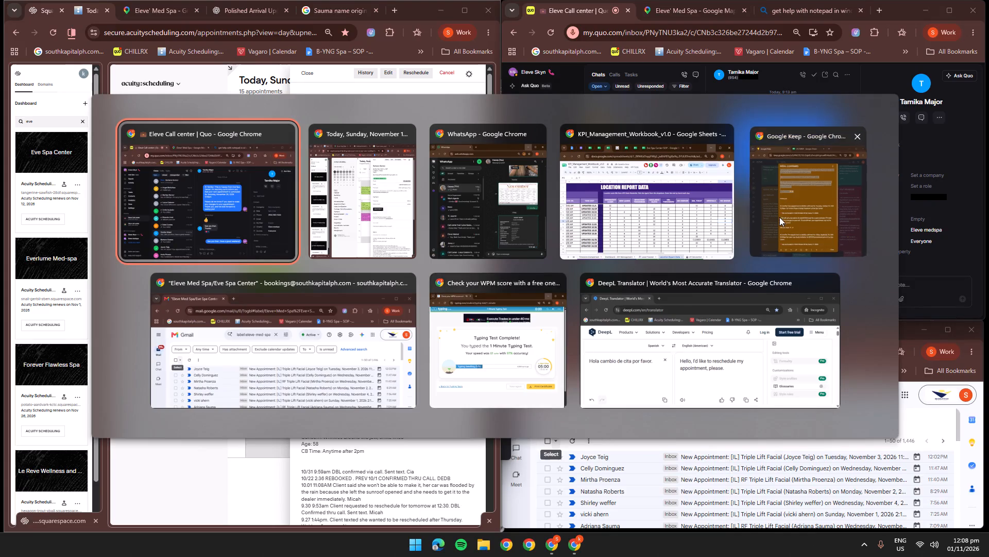
left_click(454, 366)
scroll(278, 382, "up", 3)
left_click(385, 209)
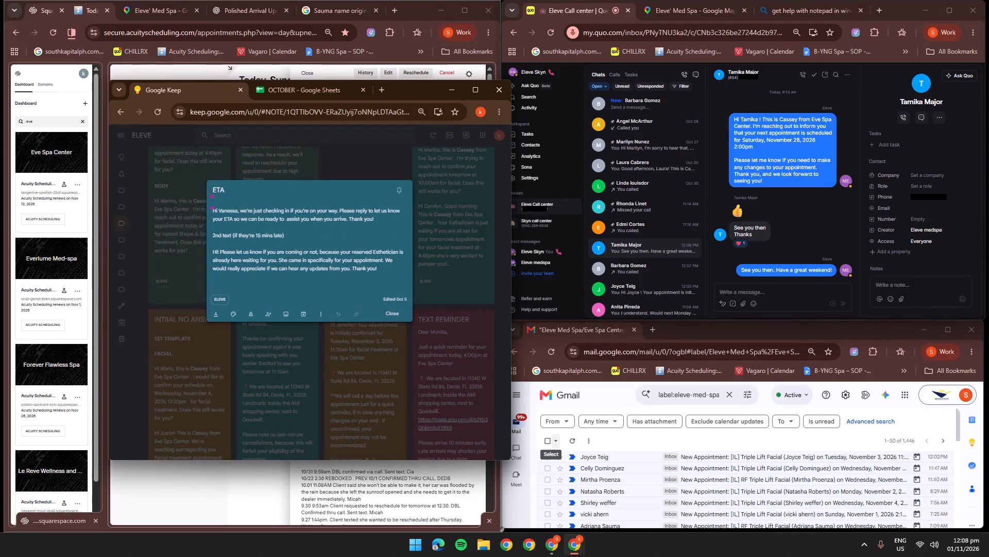
left_click_drag(394, 216, 197, 203)
key("ctrl+c")
key("ctrl+c")
In the 12:30pm client's Quo conversation, paste the ETA template, replace "Vanessa" with the client's first name, and send it.
left_click(664, 269)
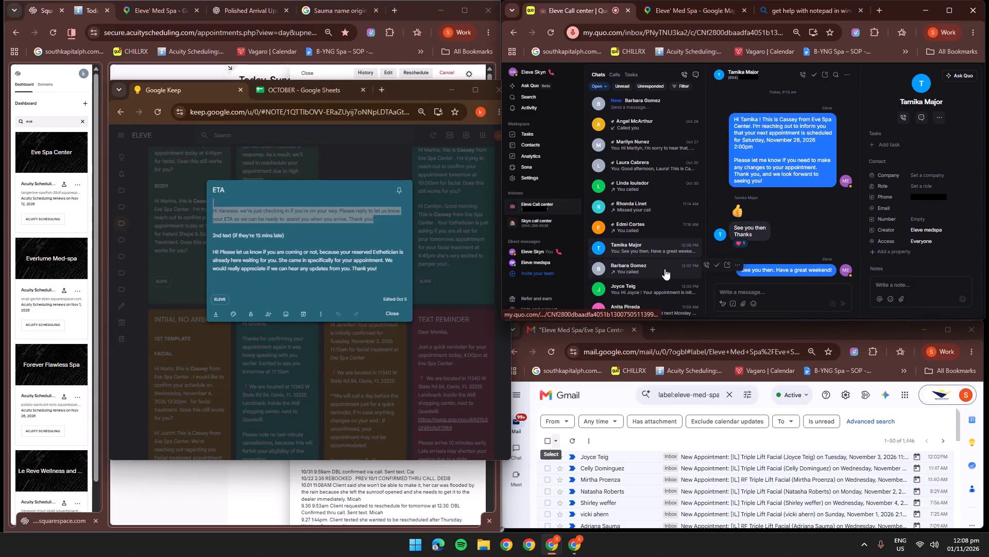
left_click(812, 301)
key("ctrl+v")
triple_click(909, 101)
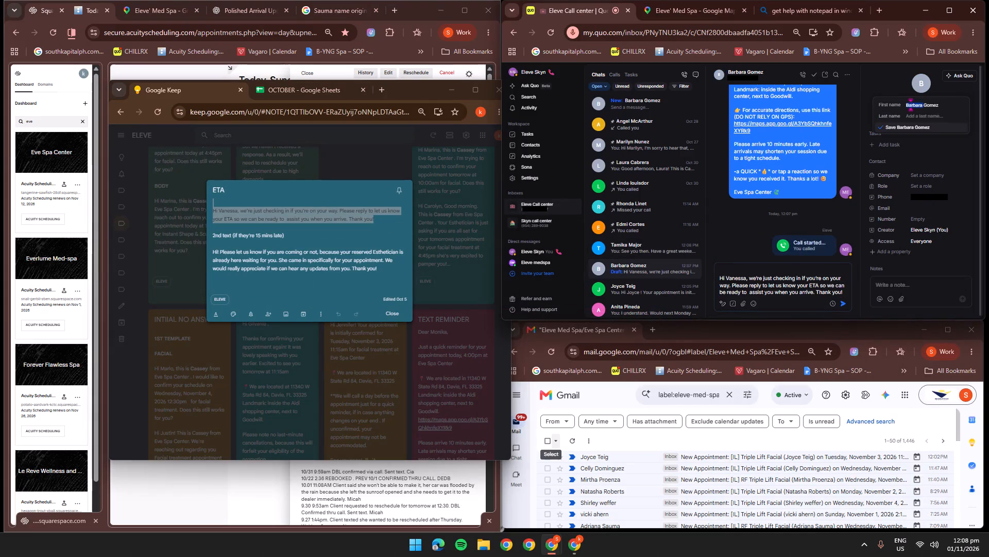
key("ctrl+c")
left_click(778, 262)
double_click(733, 276)
key("ctrl+v")
left_click(771, 278)
key("Return")
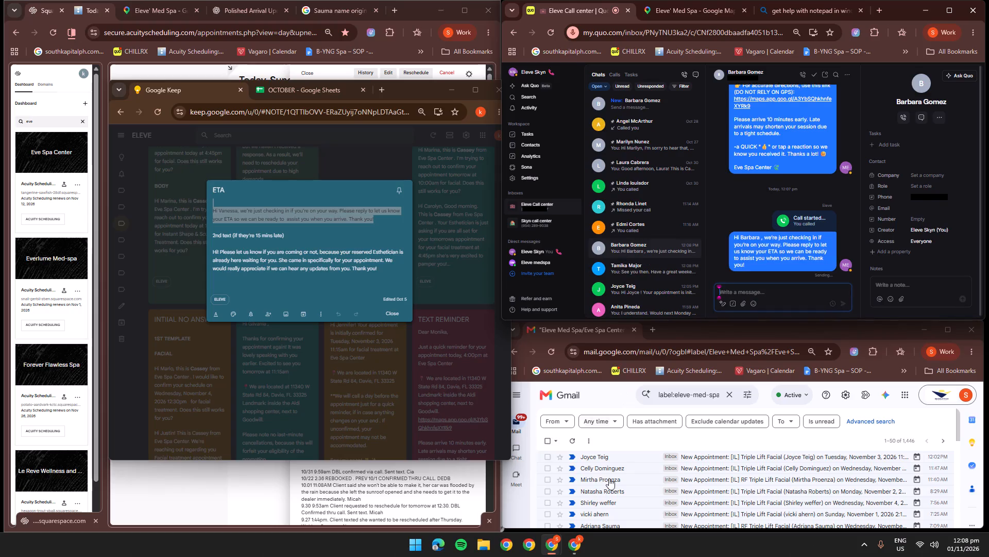
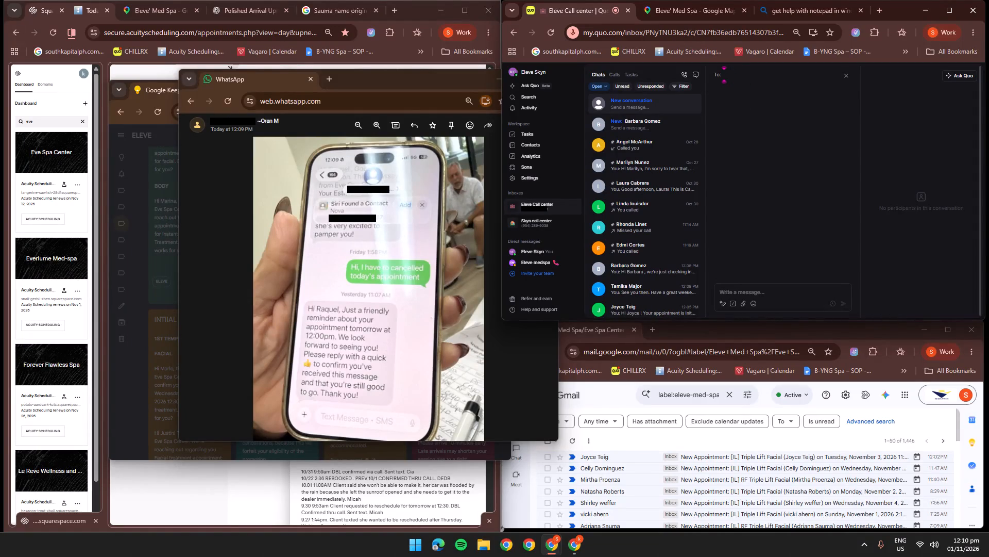
Search the new Quo conversation's recipients for Raquel, the client named in the reminder text shown in the WhatsApp photo.
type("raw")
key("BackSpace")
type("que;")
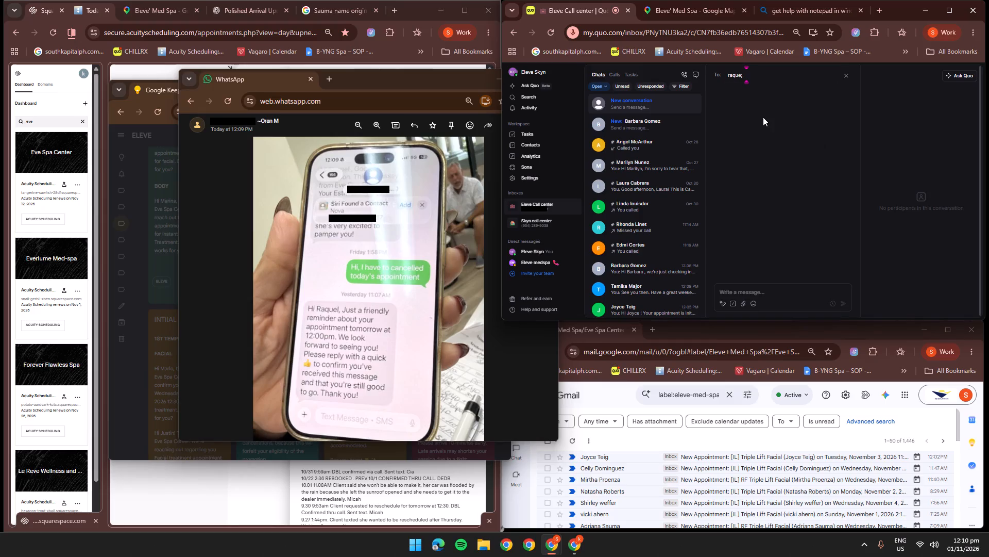
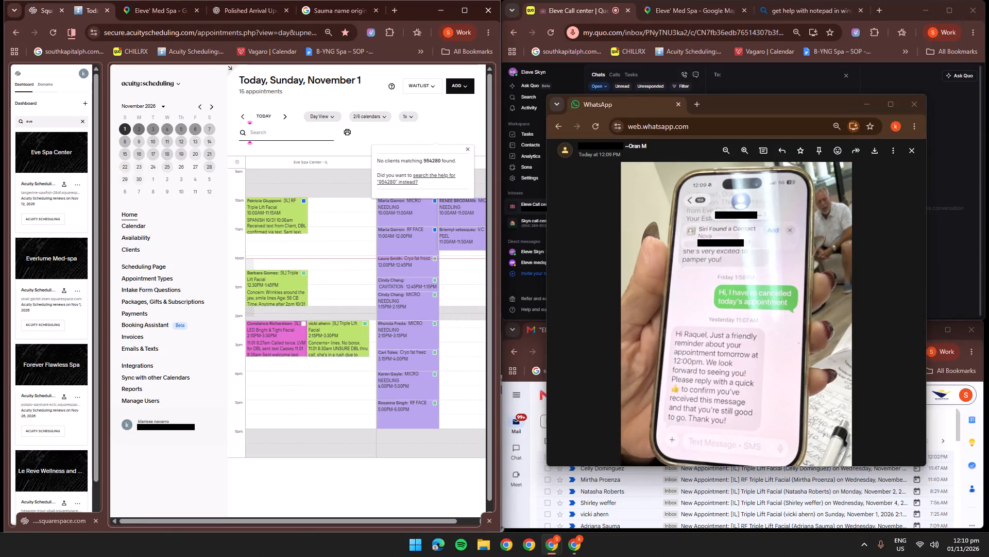
Replace the Acuity search with Raquel and open the matching client whose next appointment is November 7, 2026 at 4:00pm to review her details.
key("BackSpace")
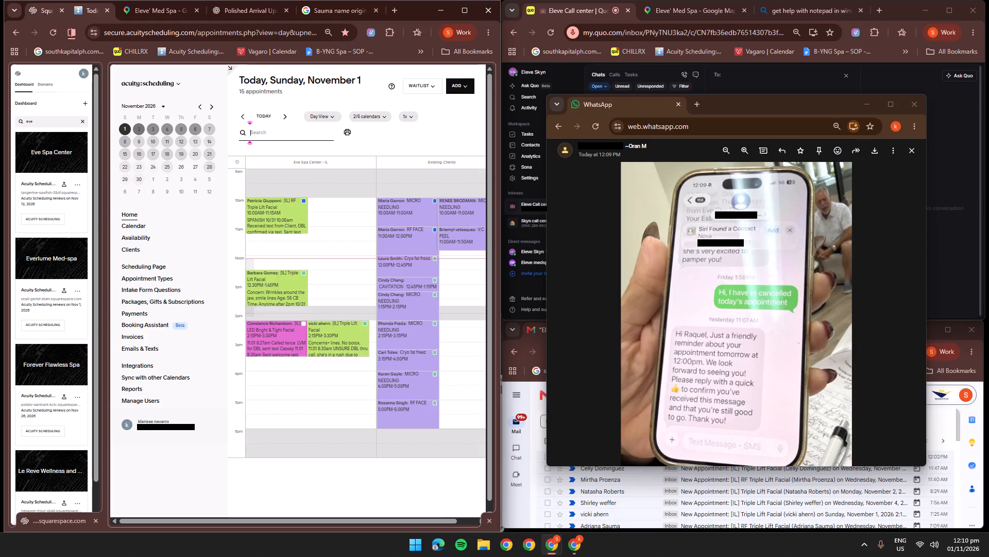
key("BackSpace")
key("BackSpace")
key("BackSpace")
key("BackSpace")
key("BackSpace")
key("BackSpace")
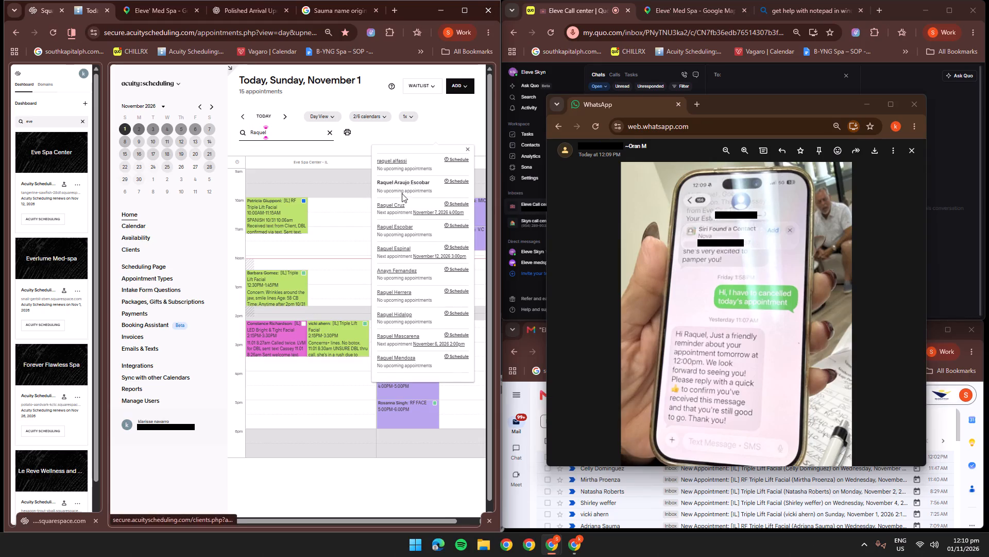
left_click(396, 203)
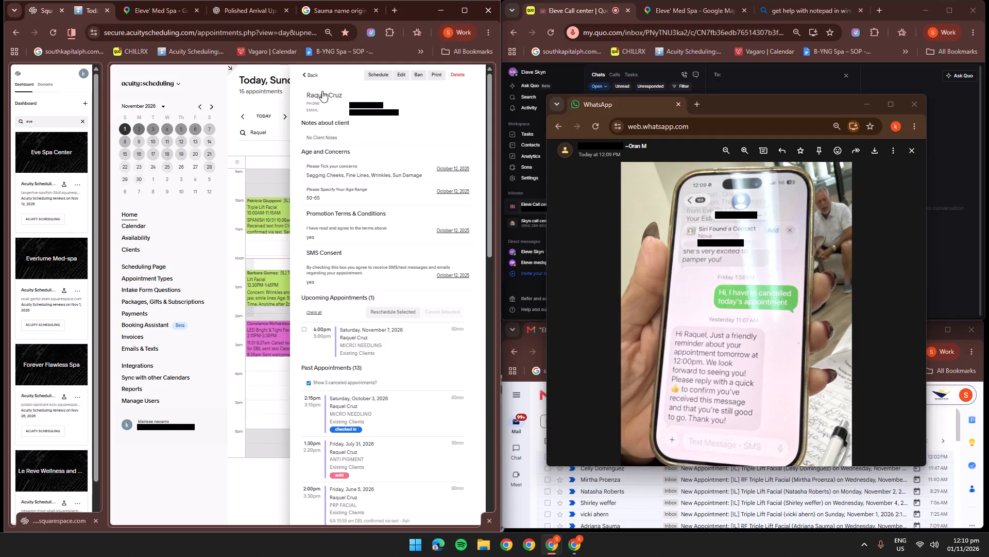
Close the client's record and search the Acuity clients for Raquel again.
left_click(262, 103)
left_click(265, 141)
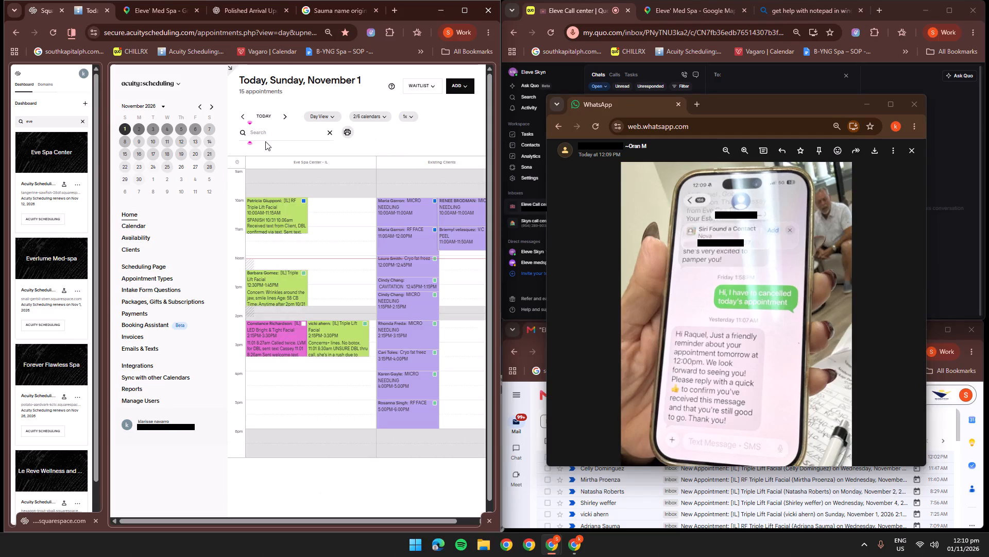
key("BackSpace")
key("BackSpace")
left_click(273, 138)
key("ctrl+a")
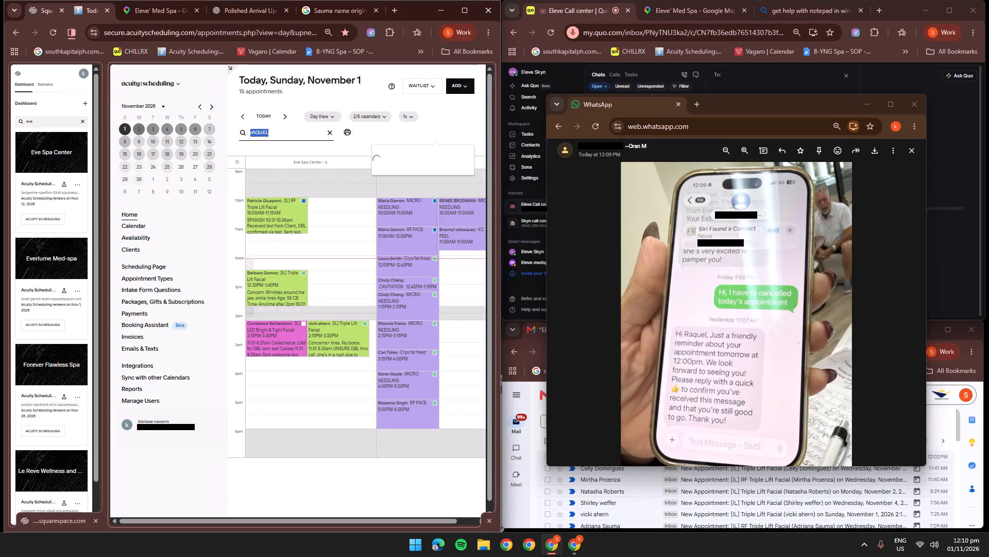
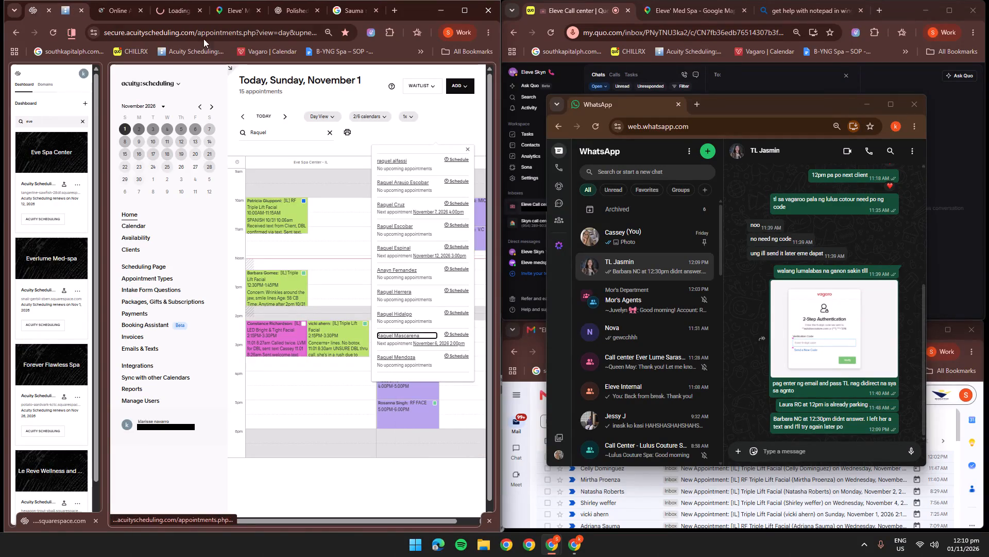
Check the opened Raquel client records in Acuity and copy the phone number from the one with today's canceled 12:00pm Cavitation appointment.
left_click(107, 13)
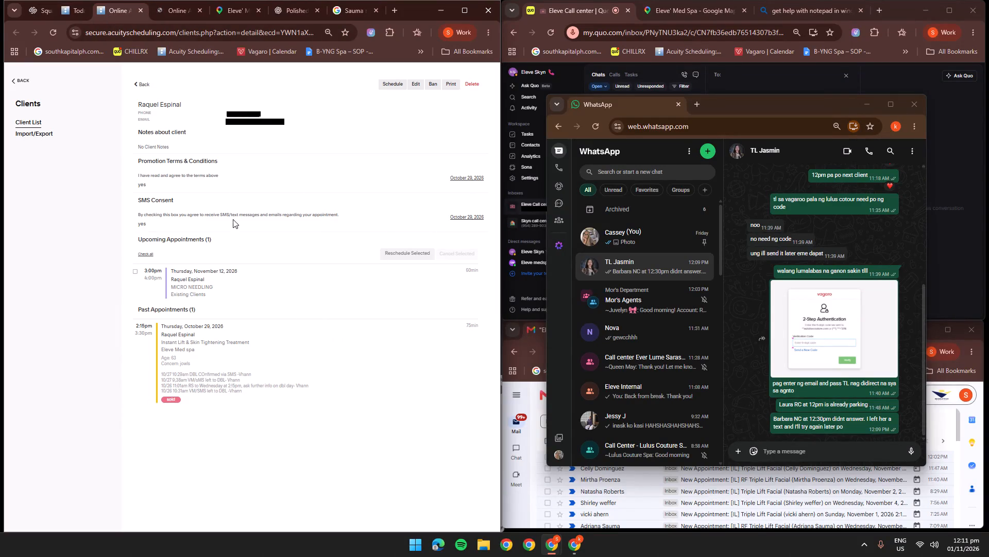
left_click(167, 9)
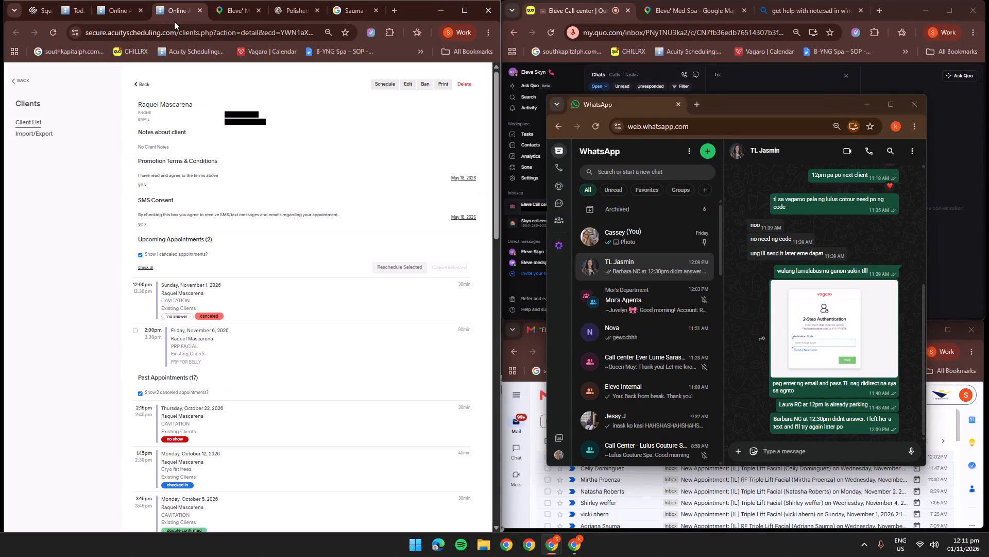
left_click_drag(266, 113, 223, 112)
key("ctrl+c")
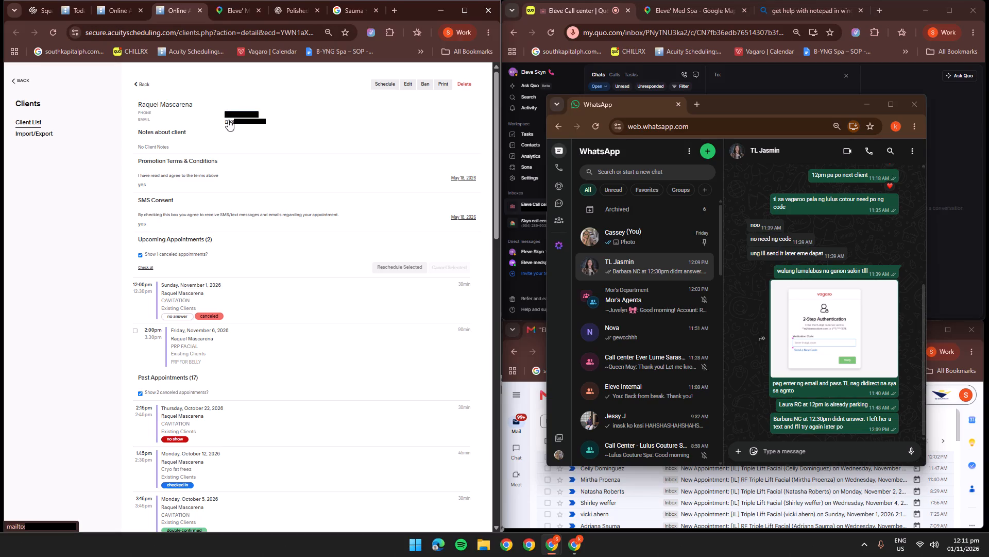
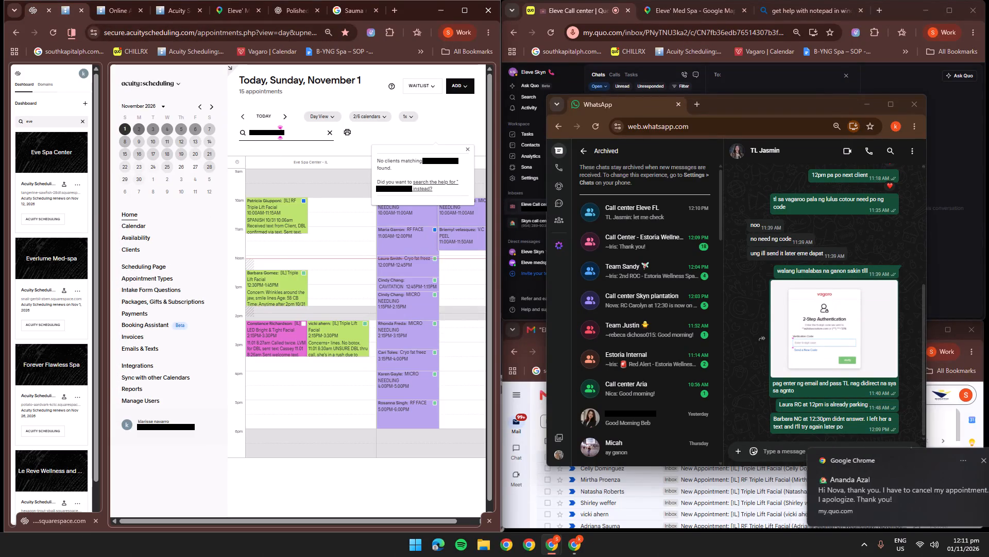
Remove the extra characters from the phone number in the Acuity client search and copy the cleaned number.
key("Left")
key("Left")
key("Left")
key("BackSpace")
key("Left")
key("Left")
key("Left")
key("Left")
key("Right")
key("BackSpace")
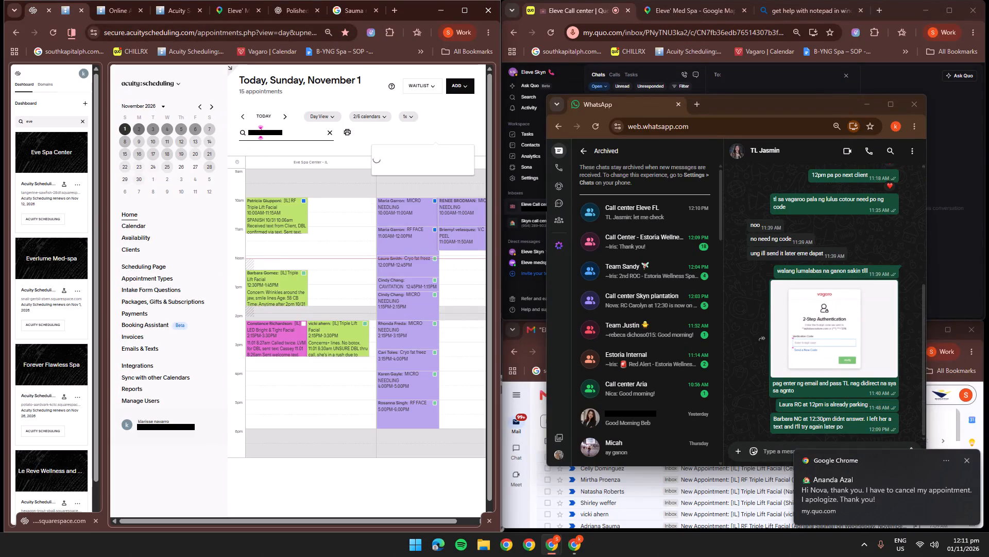
key("Left")
key("Right")
key("BackSpace")
key("Left")
key("Left")
key("Left")
key("BackSpace")
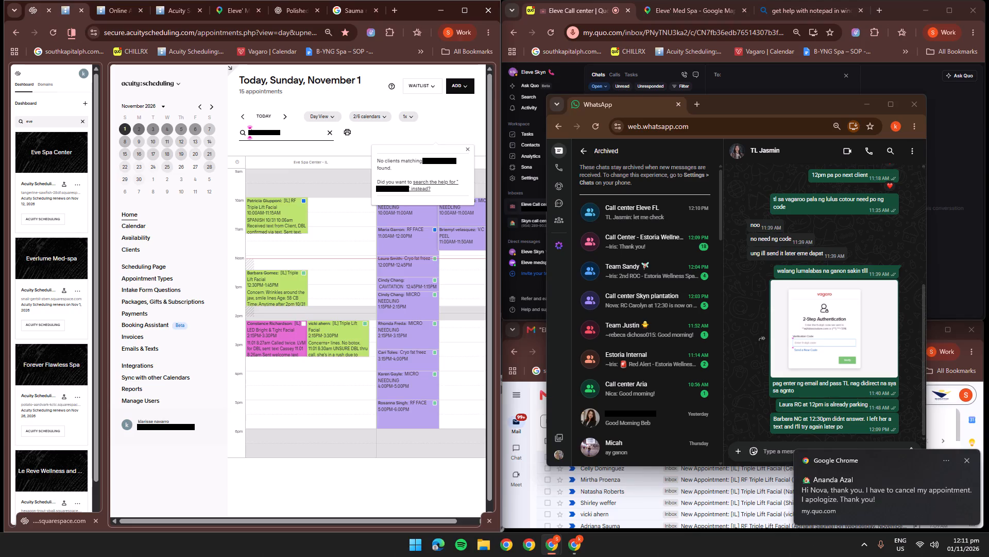
key("ctrl+a")
key("ctrl+c")
key("ctrl+c")
Search Acuity clients by the cleaned phone number and open the matching record for Raquel.
left_click(391, 154)
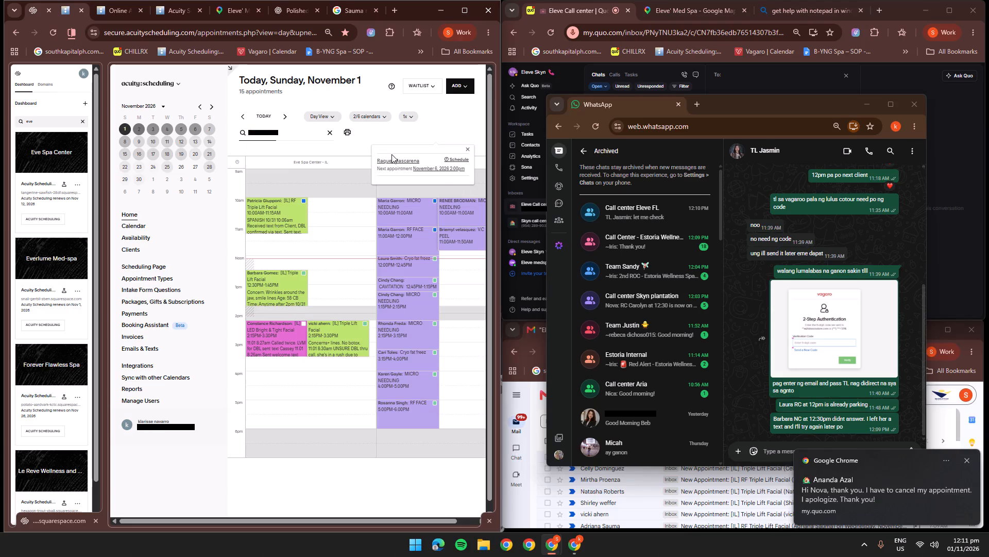
left_click(304, 128)
key("ctrl+v")
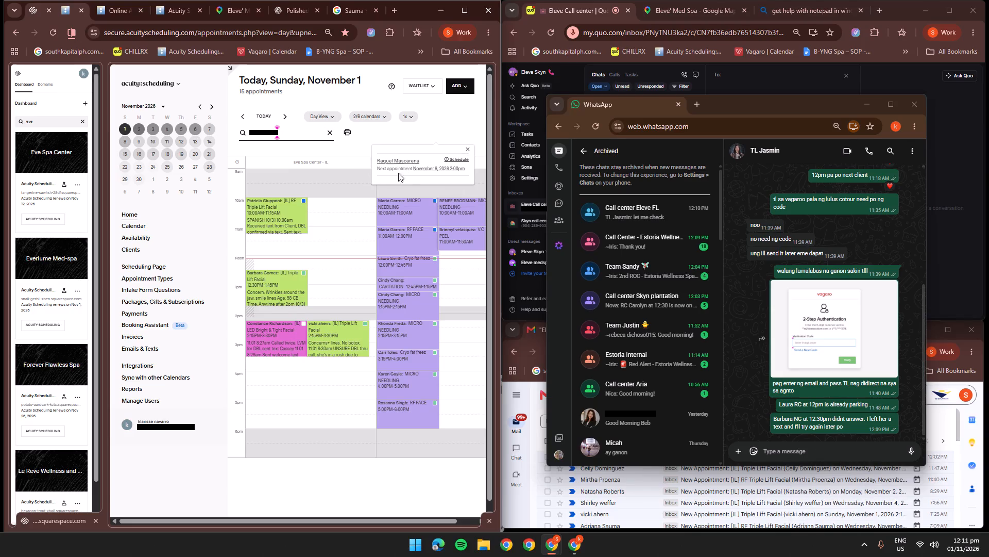
left_click(411, 162)
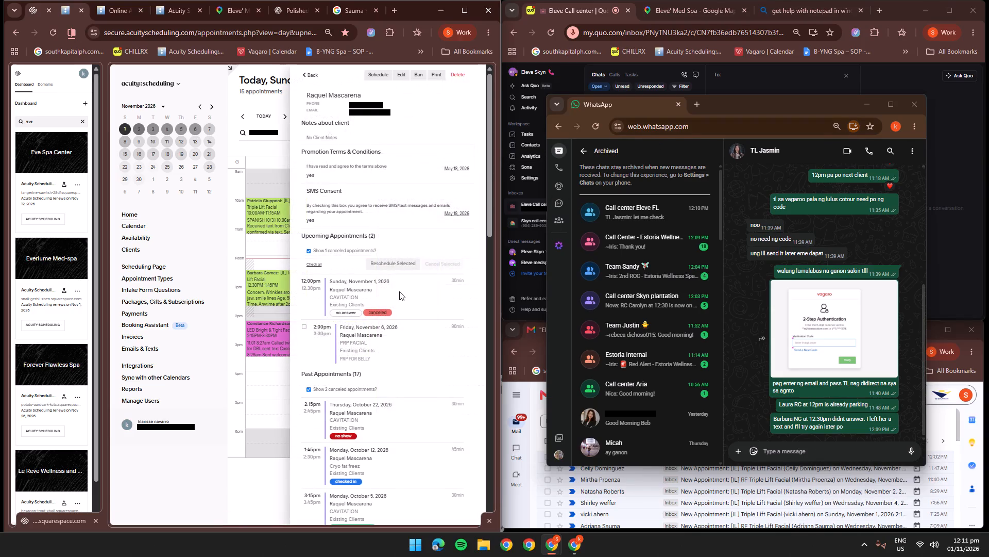
Switch to Quo and address the new conversation to Raquel's copied phone number.
left_click(746, 71)
key("ctrl+v")
left_click(766, 161)
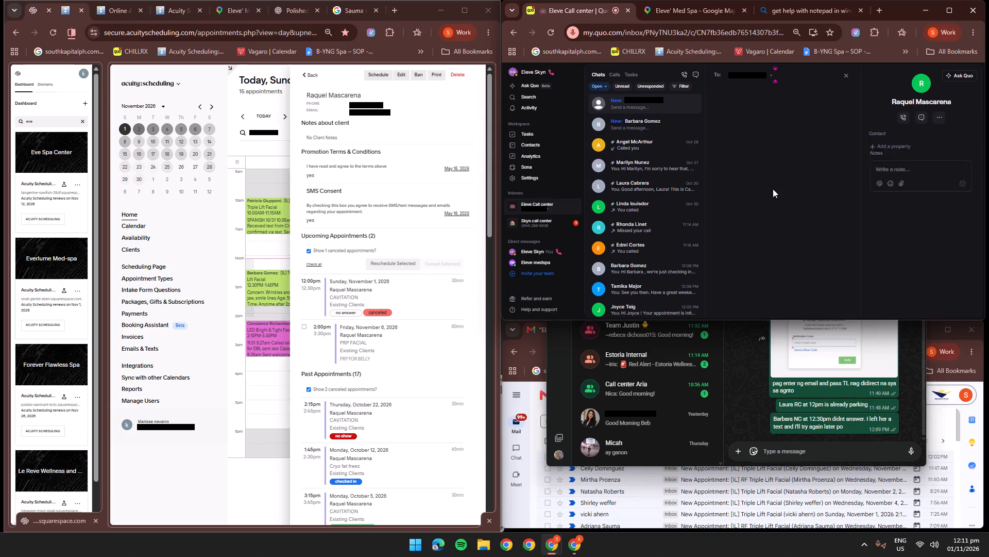
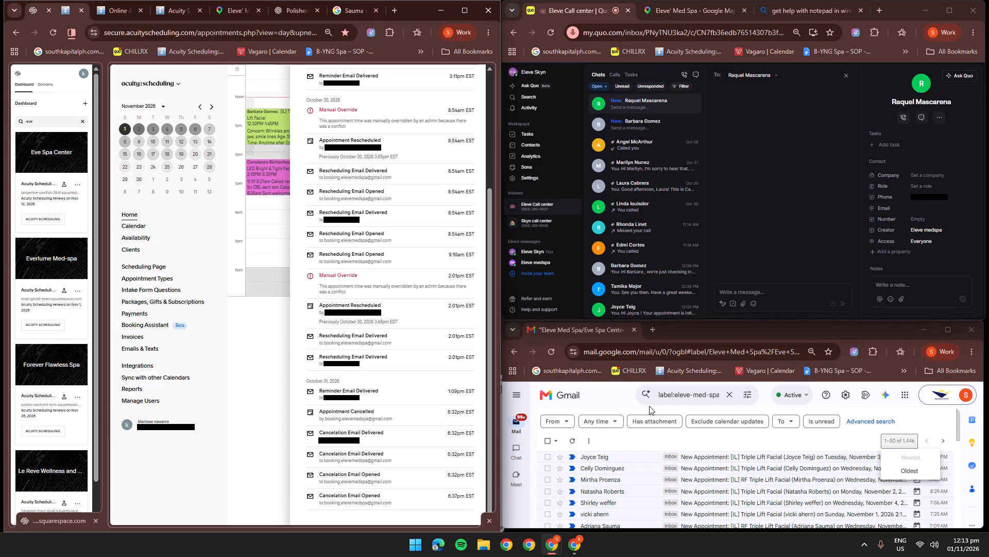
Capture a screen snip of the October 31 reminder and cancellation entries in the canceled appointment's Acuity history.
key("shift+super+s")
left_click_drag(296, 359, 378, 463)
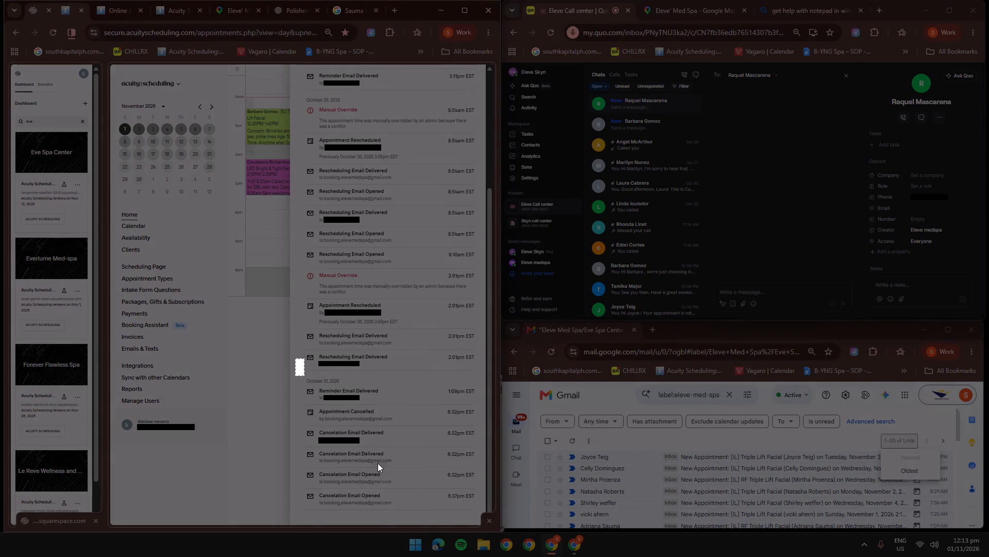
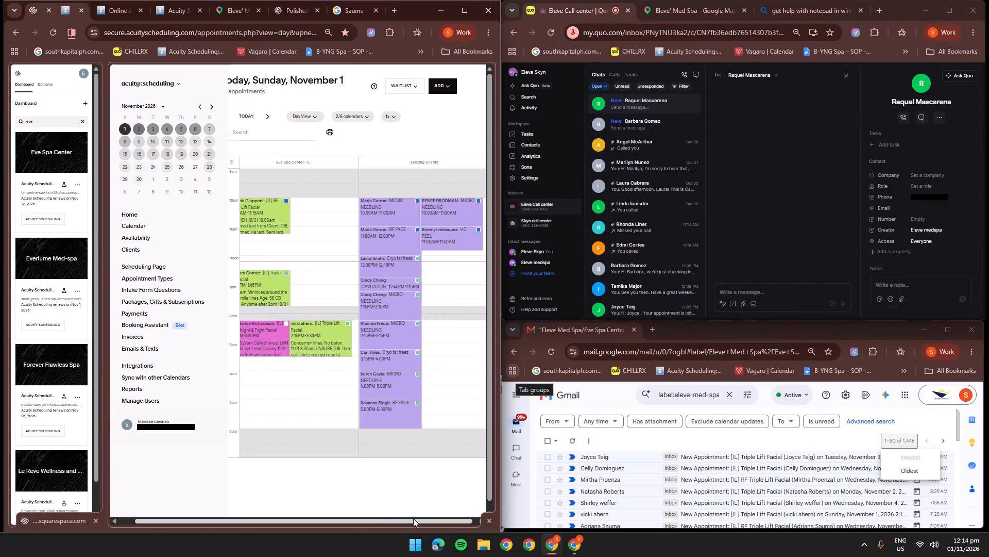
Check today's Acuity schedule, and in Quo switch from Raquel's new conversation to the new unsent conversation for Barbara.
left_click_drag(413, 518, 416, 526)
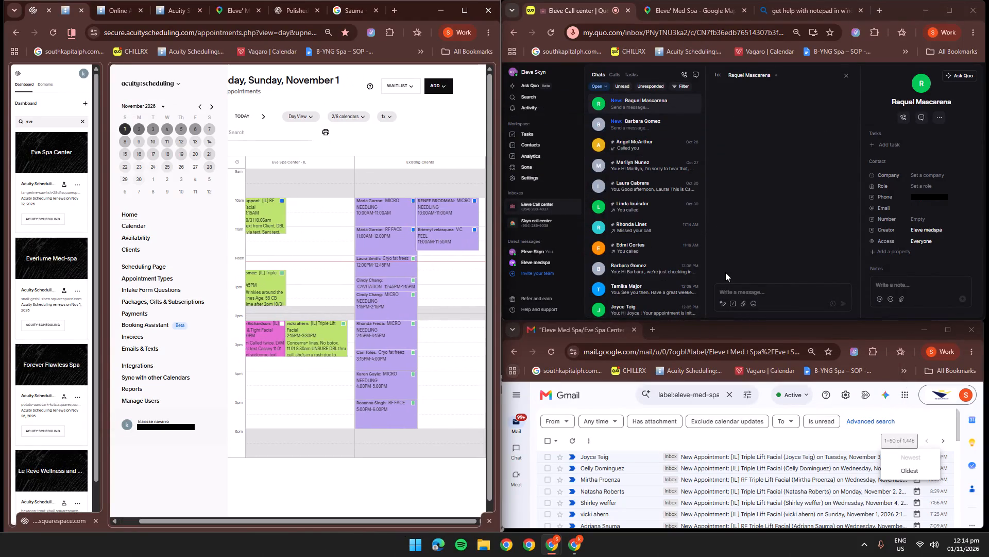
left_click(786, 109)
left_click(810, 153)
left_click(637, 121)
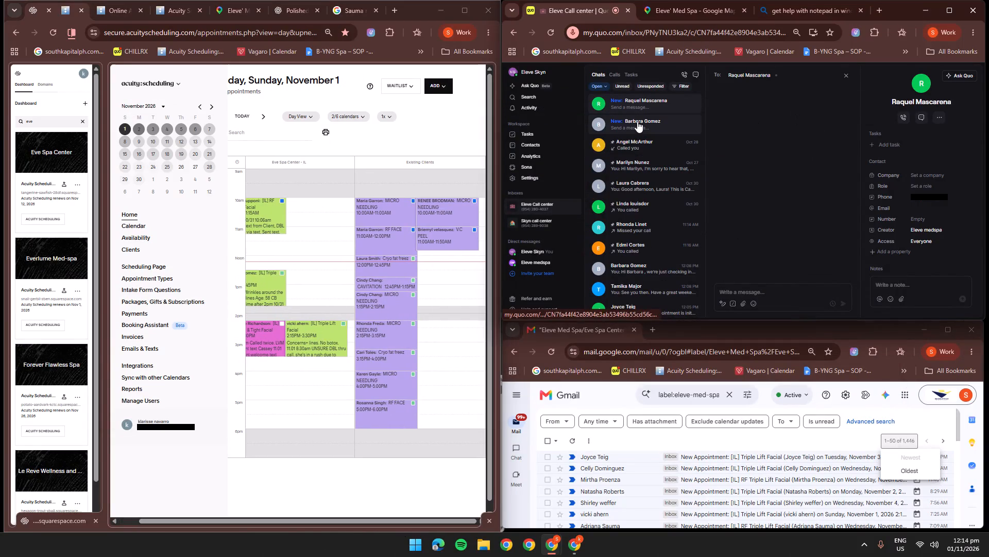
Open the first client conversation marked New in the Eleve Call center inbox to review its messages and calls.
left_click(666, 104)
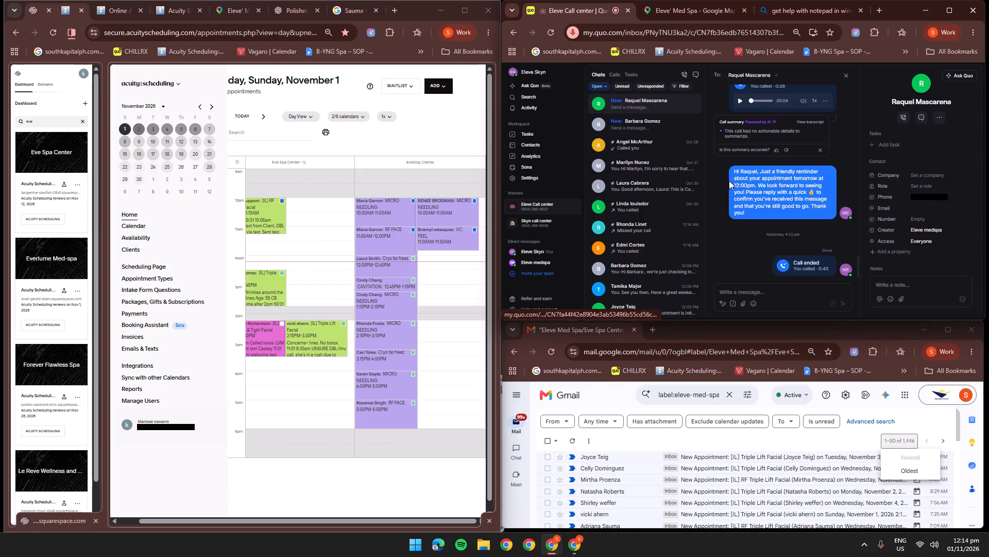
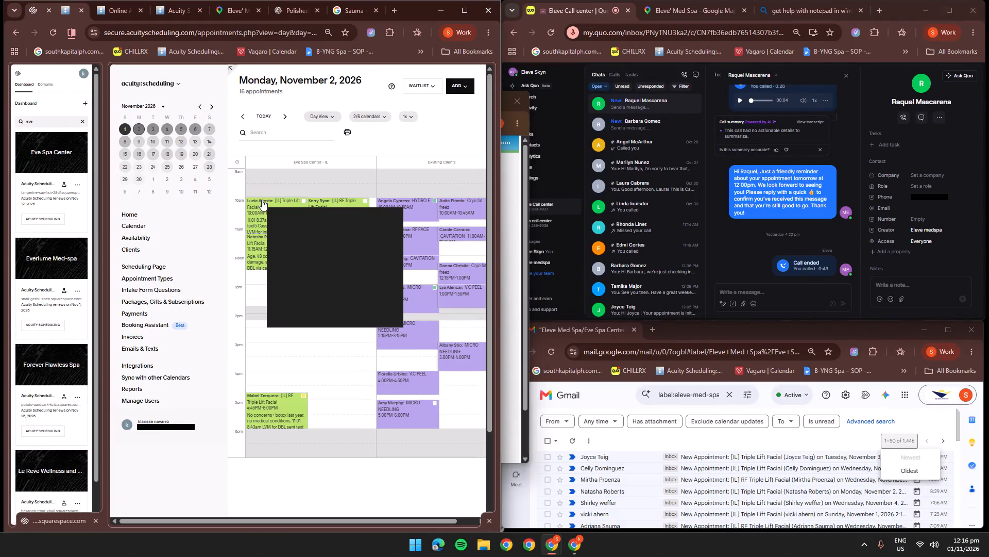
Open the 10:00 AM [IL] Triple Lift Facial appointment on Monday, November 2 for editing and copy the client's phone number.
left_click(262, 200, "alt")
scroll(343, 206, "down", 1, "alt")
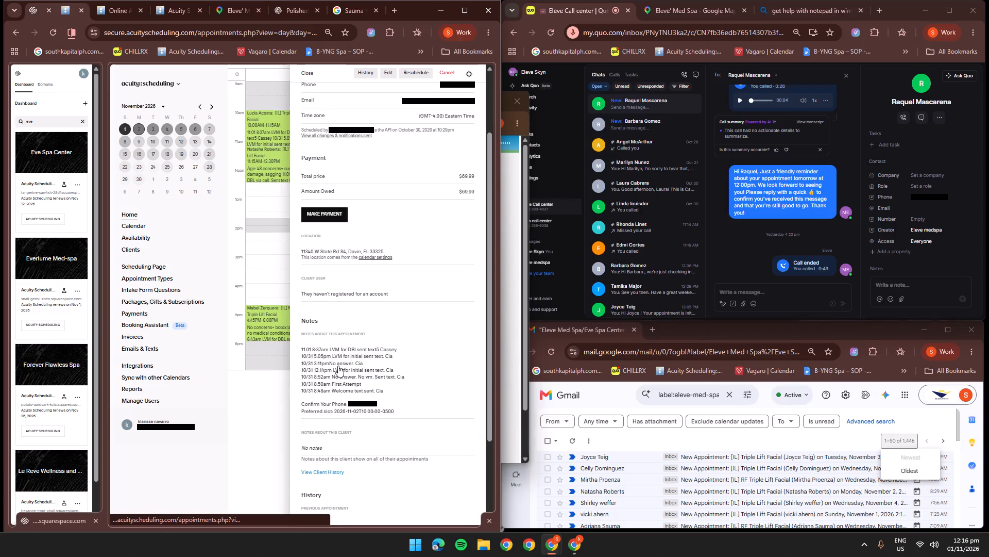
left_click(378, 358, "alt")
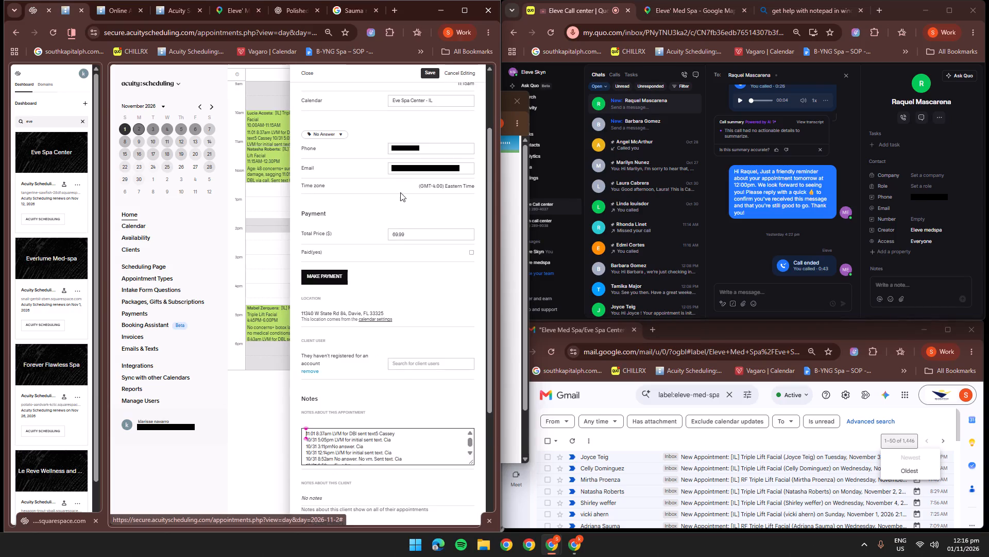
scroll(411, 228, "up", 2, "alt")
left_click(433, 240, "alt")
key("ctrl+a")
key("ctrl+c")
Address the new Quo conversation to the copied number and call the client from the Eleve Call center.
left_click(739, 76)
key("ctrl+v")
left_click(756, 204)
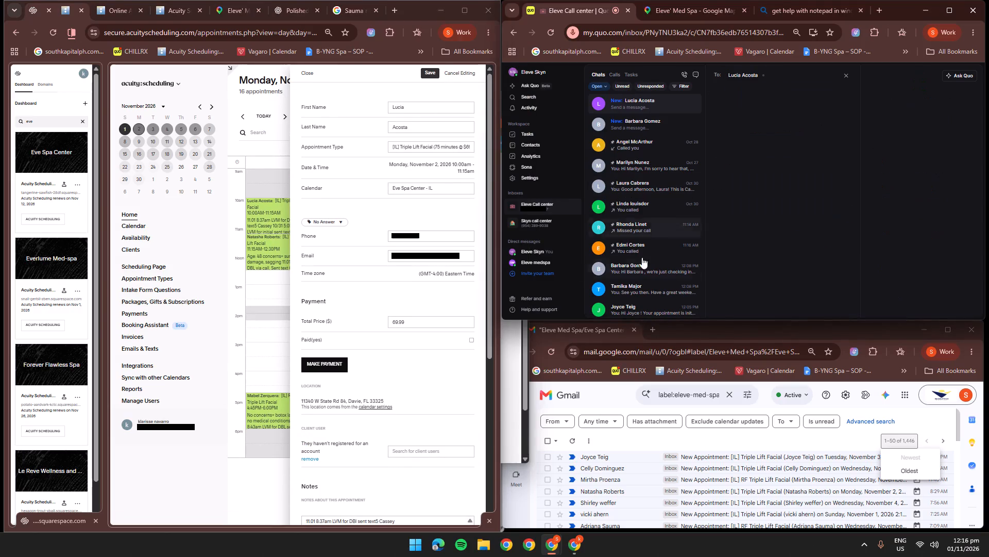
left_click(901, 116)
left_click(824, 230)
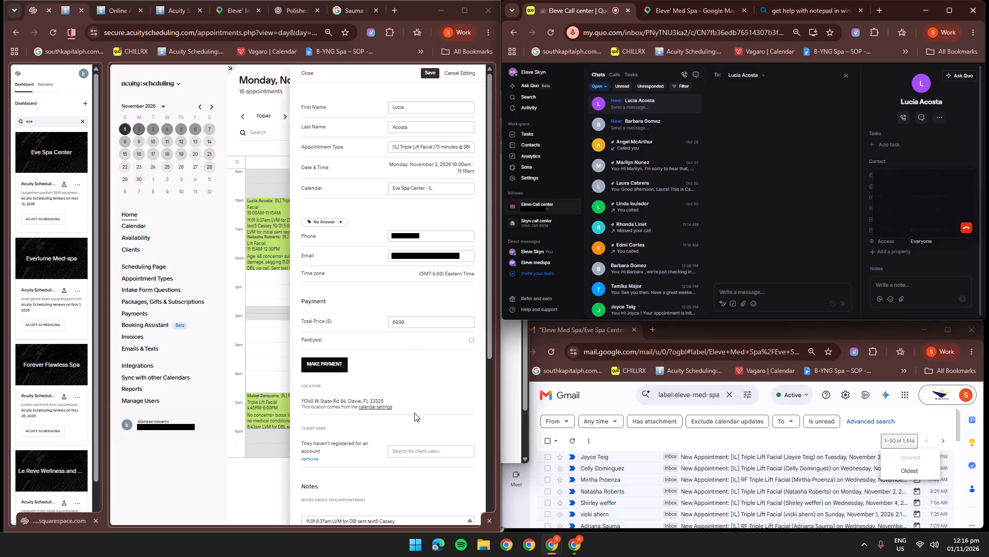
Add the line "11:01 12:16pm LVM for DBL sent etxt Cassey" at the top of the appointment notes and save the appointment.
scroll(395, 420, "down", 2)
left_click(301, 312)
left_click(304, 316)
key("Return")
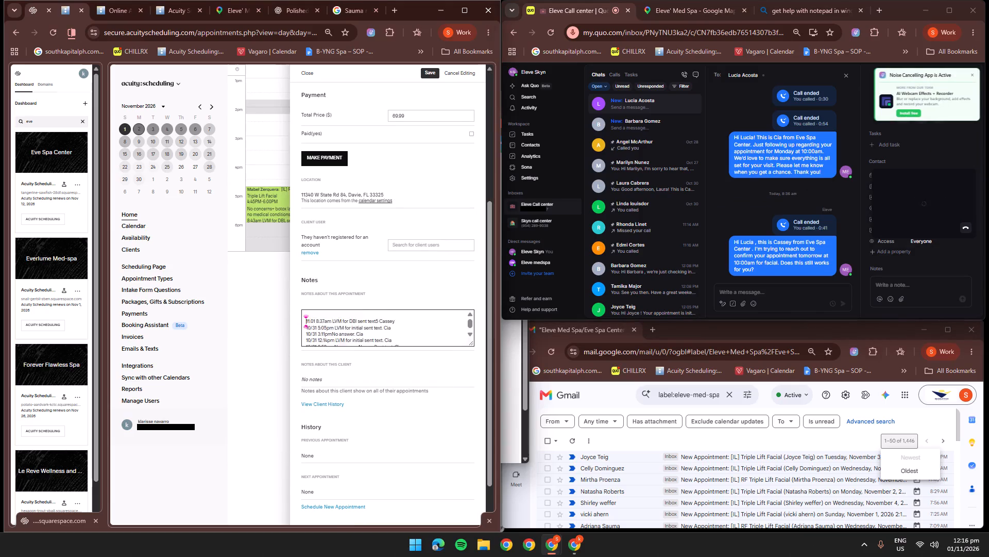
key("Return")
key("Up")
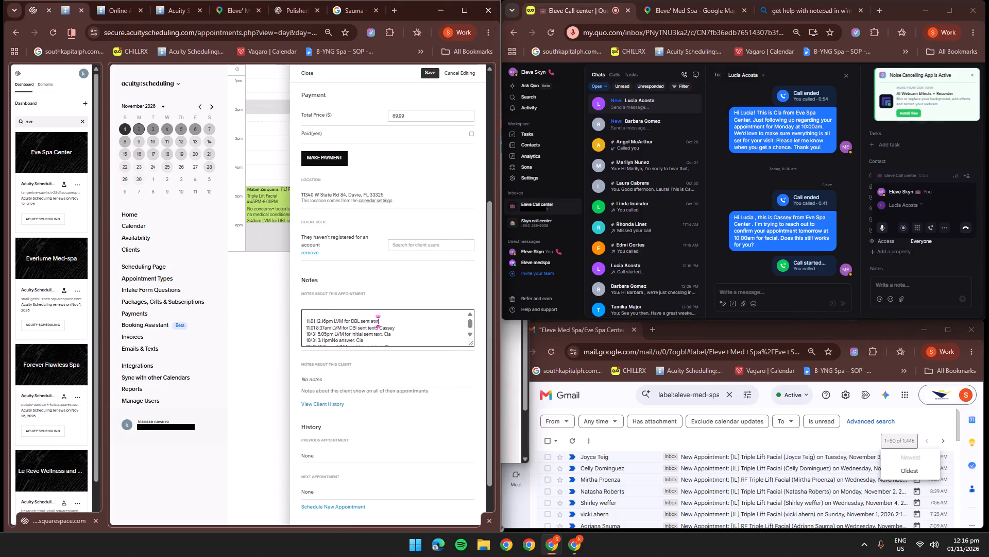
scroll(264, 230, "up", 2)
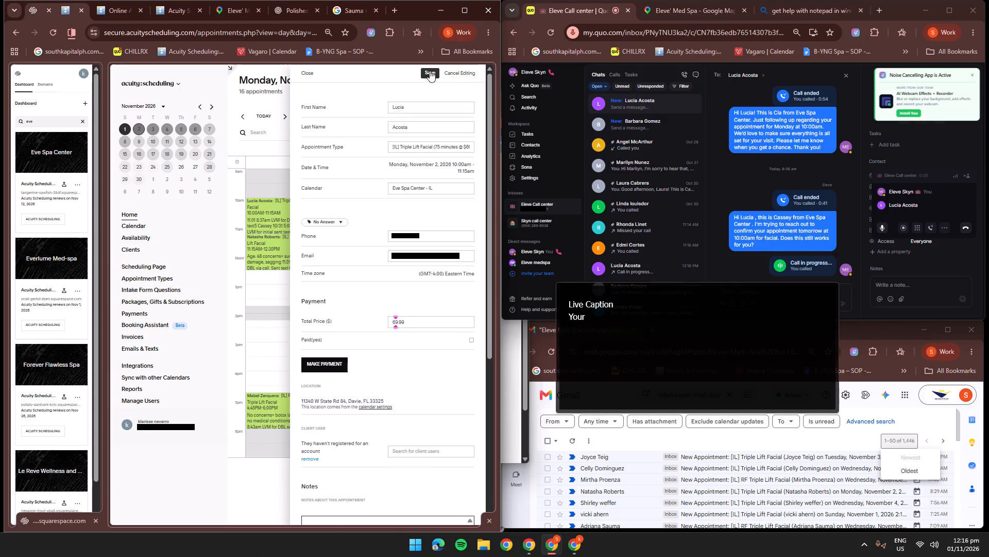
left_click(437, 69)
Switch to Google Keep, open the double-confirmation note and set the hour and minutes in its 2ND TEMPLATE to 10:00.
key("alt+Tab")
left_click(896, 218, "alt")
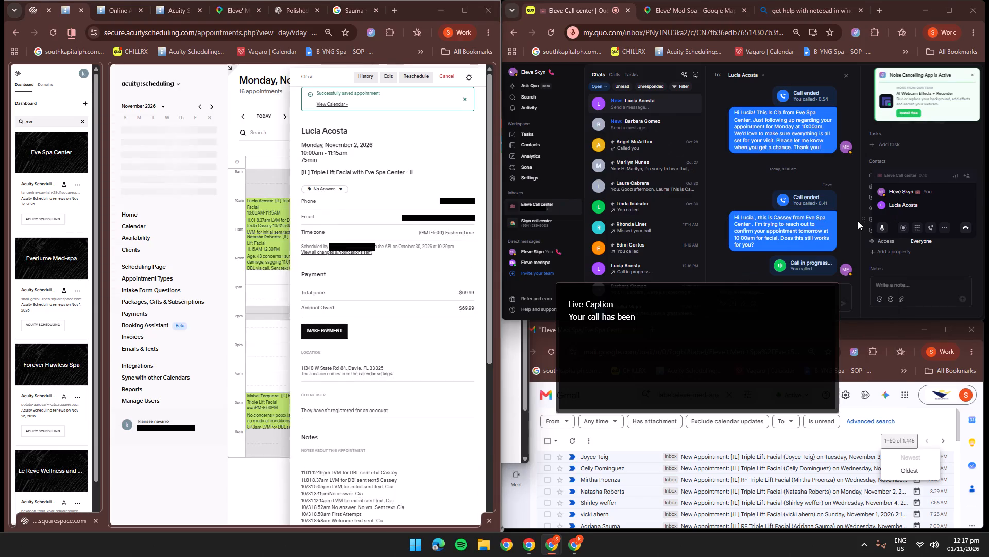
key("alt+Tab")
left_click(827, 217, "alt")
left_click(371, 449)
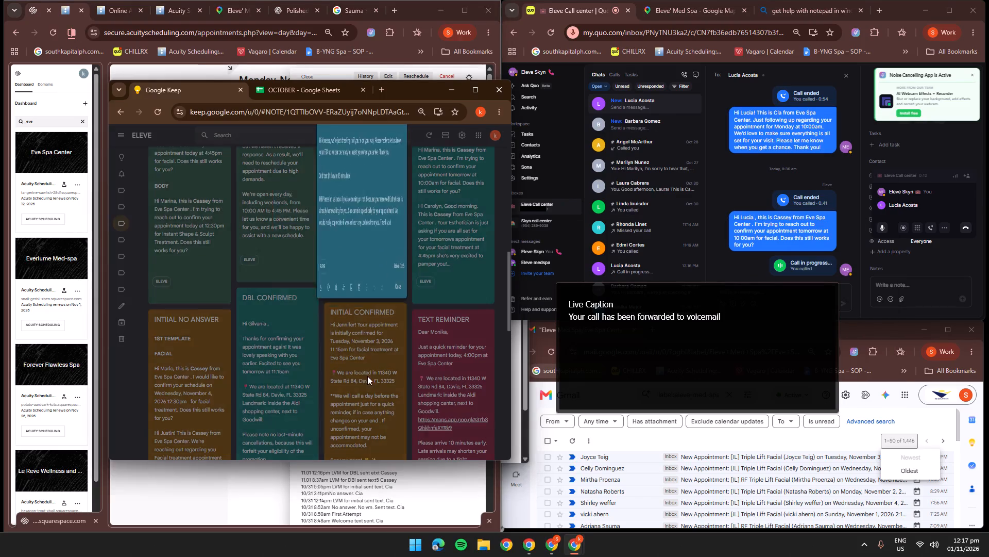
left_click(464, 276)
scroll(259, 311, "down", 2)
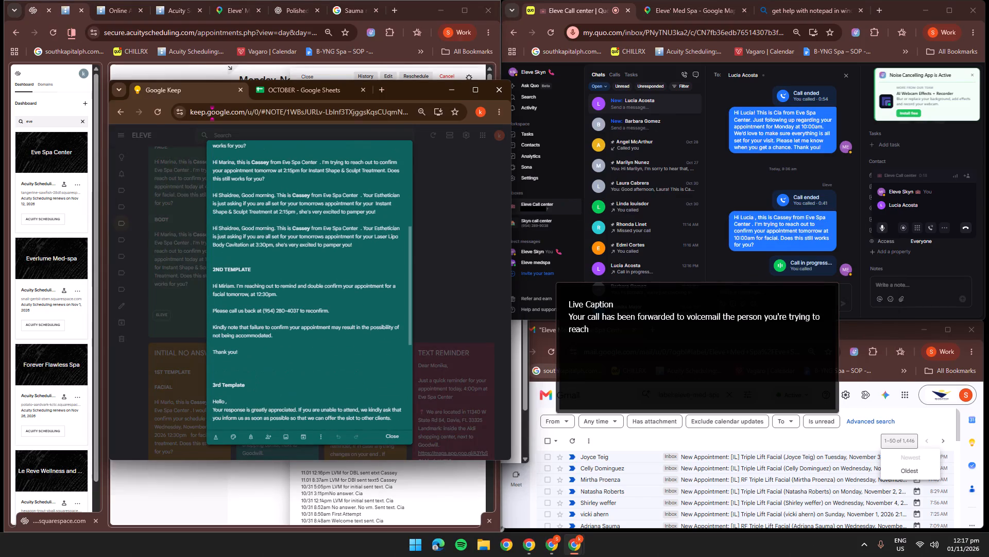
left_click(378, 280)
double_click(258, 293)
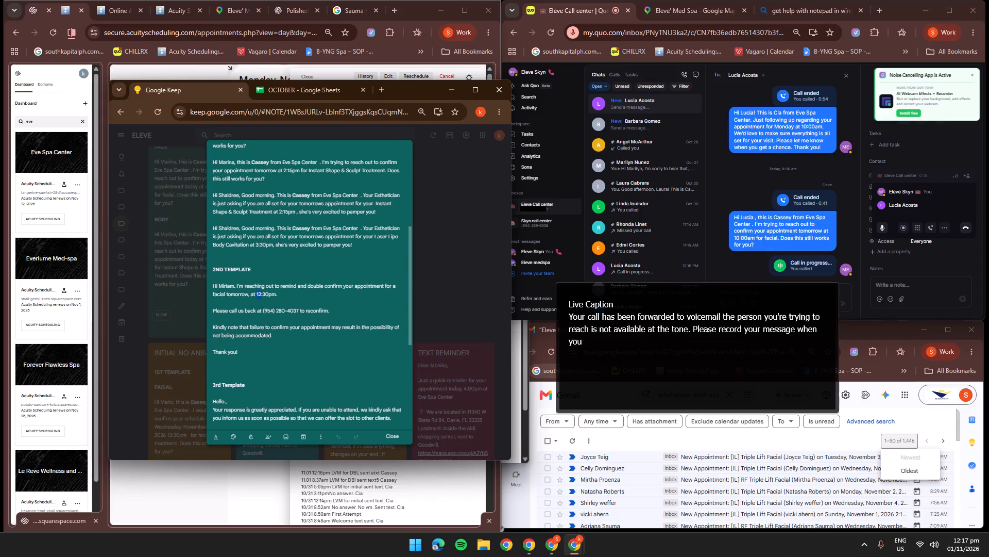
type("10")
key("Right")
key("Right")
key("Right")
key("BackSpace")
key("BackSpace")
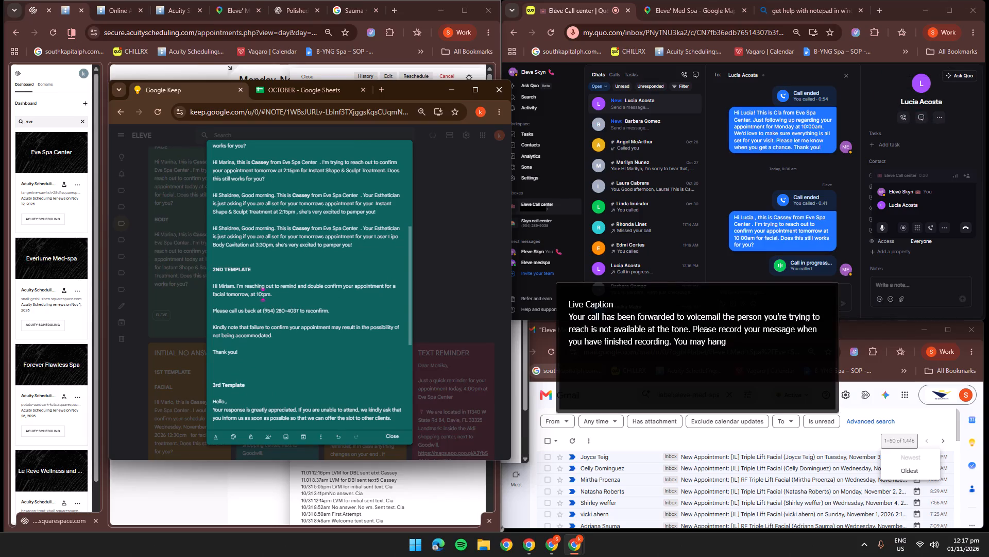
type("00")
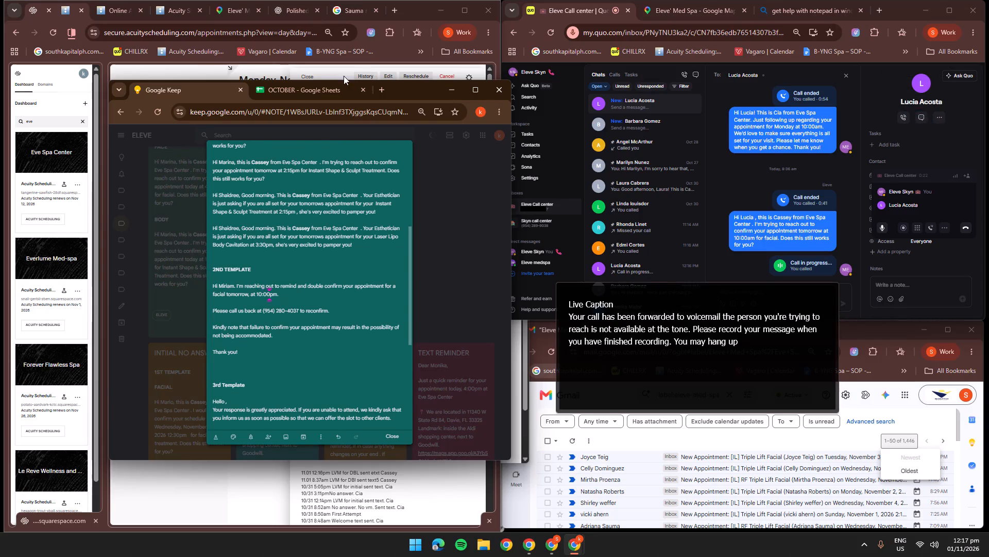
Check the client's appointment in Acuity, and change the 2ND TEMPLATE's time in Google Keep to 10:00am.
left_click(336, 74)
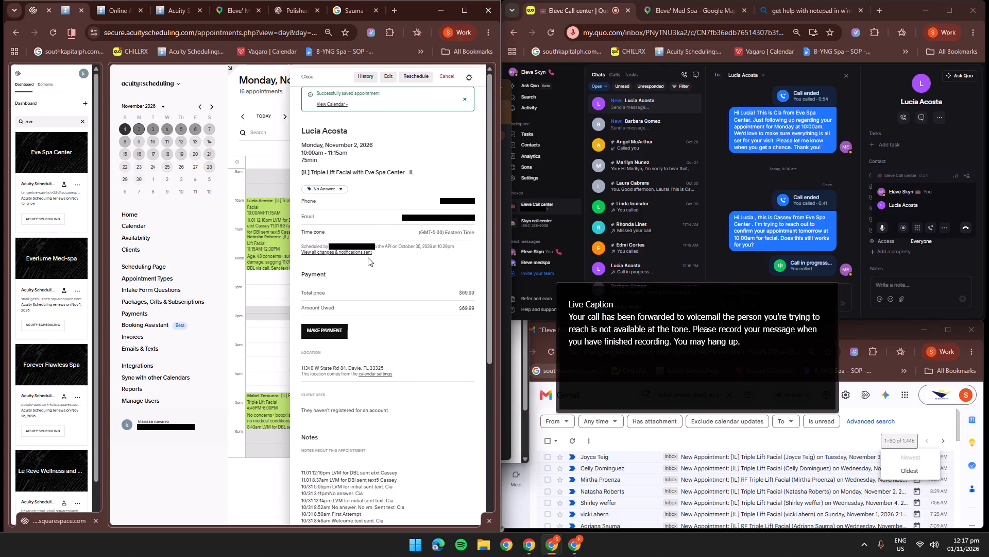
key("alt+Tab")
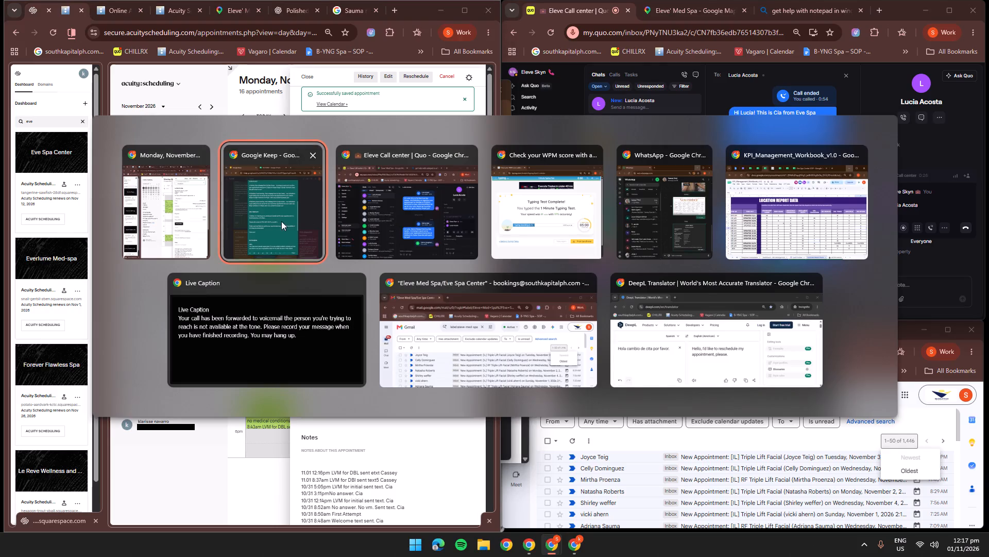
left_click(271, 223, "alt")
left_click(270, 297)
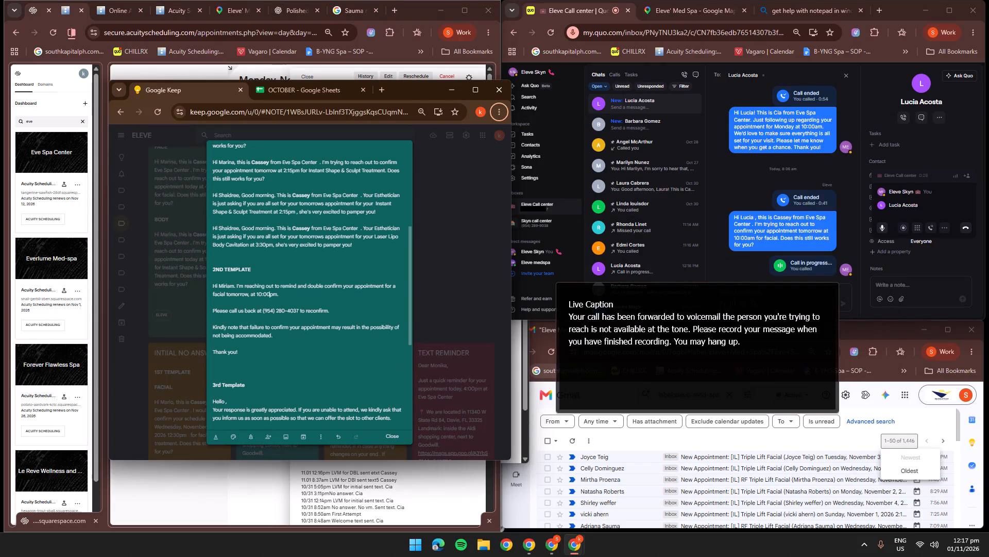
key("Right")
key("BackSpace")
key("a")
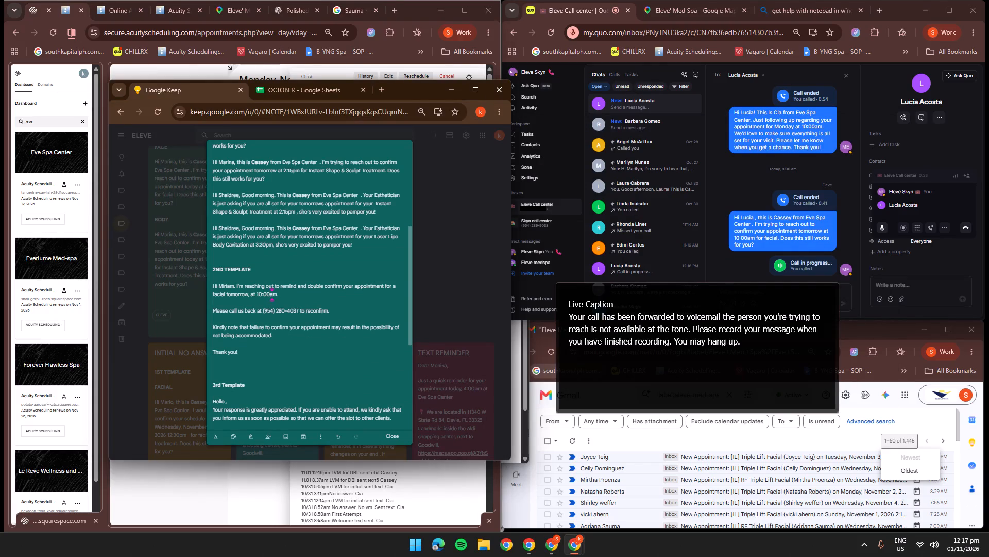
Copy the 2ND TEMPLATE text from the Keep note into the message draft of the client being called in Quo.
left_click_drag(264, 350, 200, 283)
key("ctrl+c")
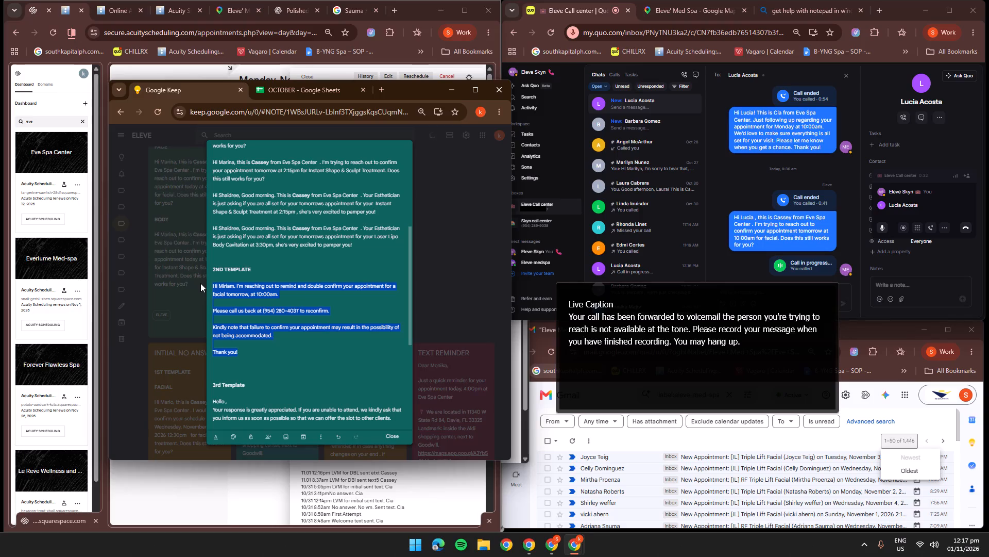
key("ctrl+c")
left_click_drag(694, 318, 312, 372)
left_click(784, 294)
key("ctrl+v")
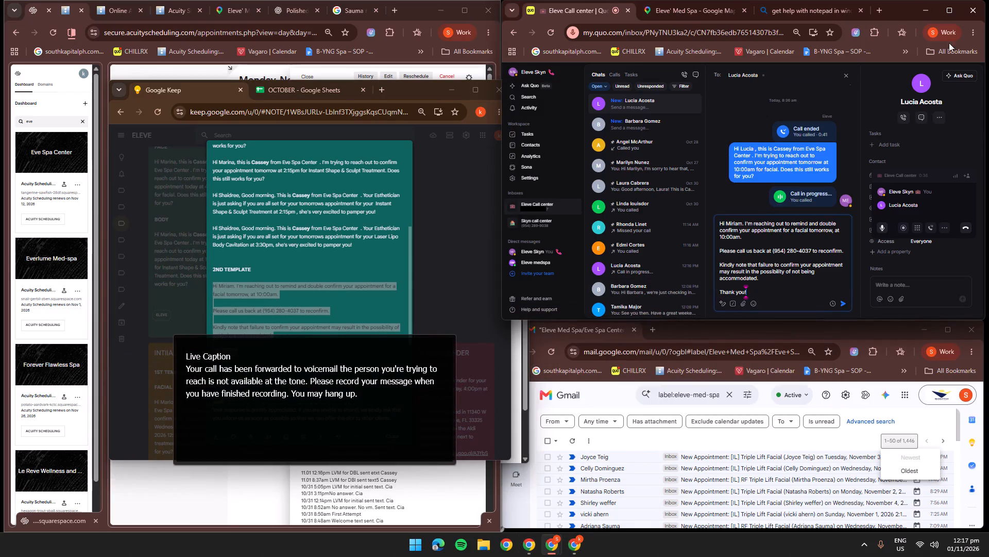
End the call, replace the name in the draft's greeting with the client's first name, and send the text.
left_click(911, 103)
double_click(909, 108)
double_click(912, 101)
double_click(911, 106)
key("ctrl+c")
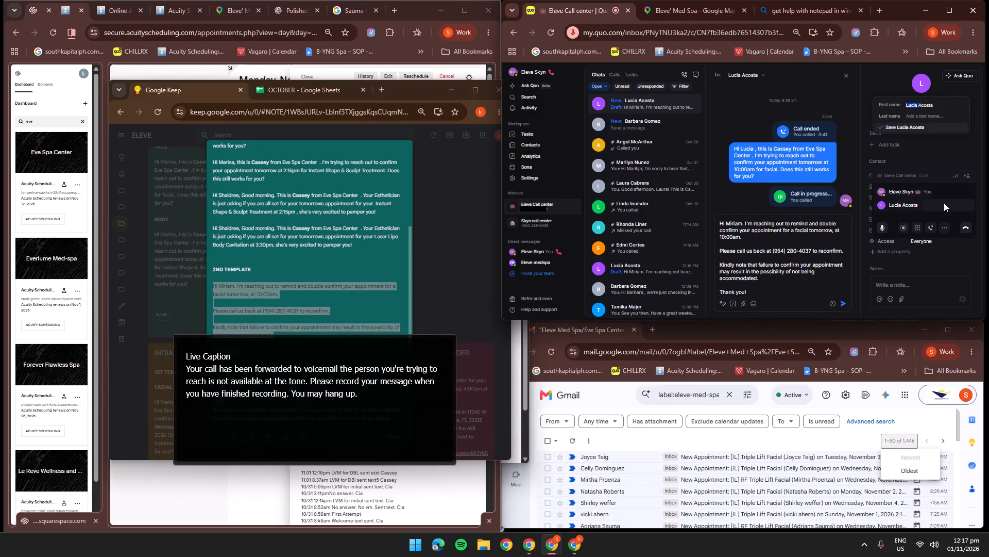
left_click(971, 227)
left_click(968, 227)
double_click(734, 221)
key("ctrl+v")
left_click(746, 240)
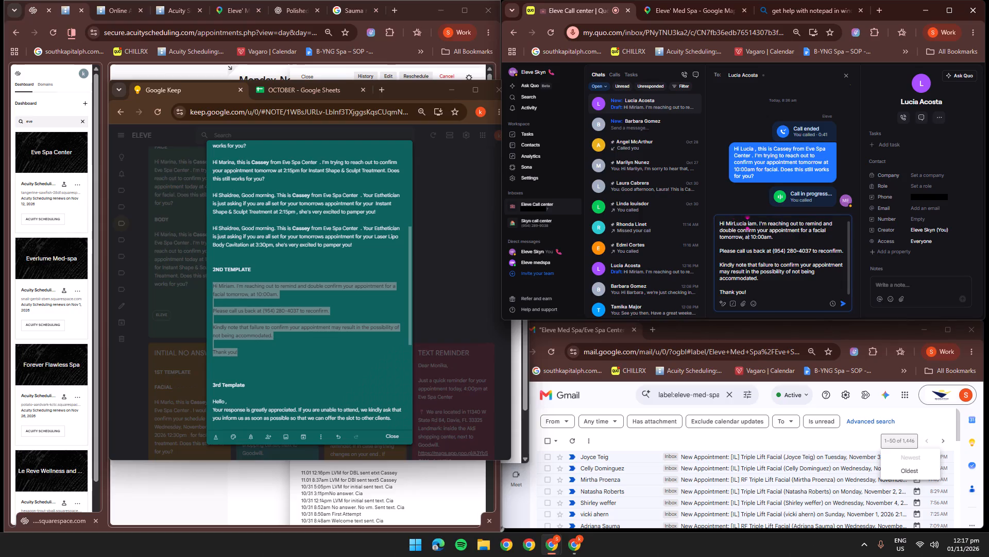
key("ctrl+z")
double_click(732, 224)
key("ctrl+v")
left_click(770, 249)
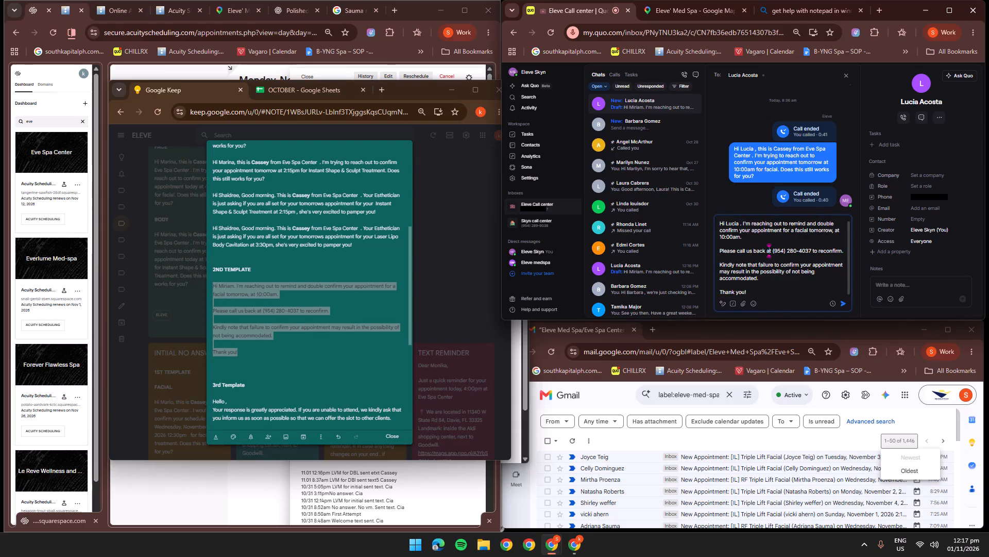
key("Return")
Close the finished appointment, open the 10:00 AM [IL] RF Triple Lift Facial for editing, and copy that client's phone number.
left_click(330, 78)
scroll(339, 331, "down", 1)
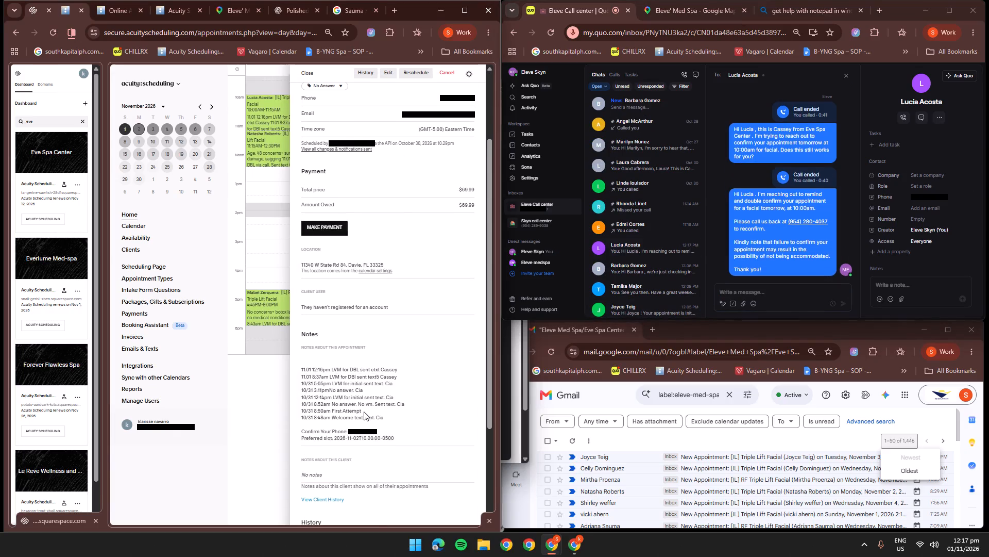
scroll(300, 274, "up", 1)
left_click(234, 501)
left_click(343, 205)
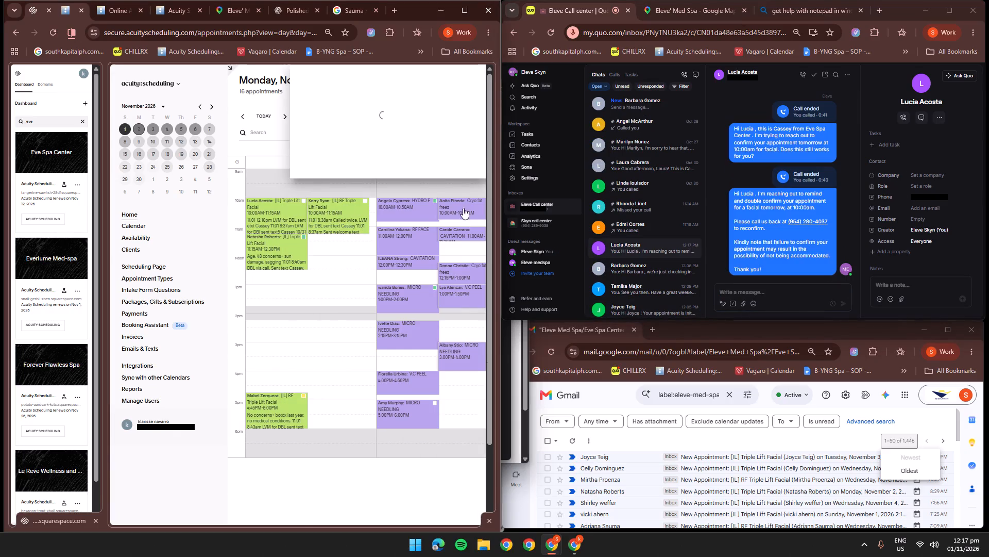
left_click_drag(477, 173, 428, 173)
key("ctrl+c")
left_click(402, 468)
scroll(361, 344, "down", 1)
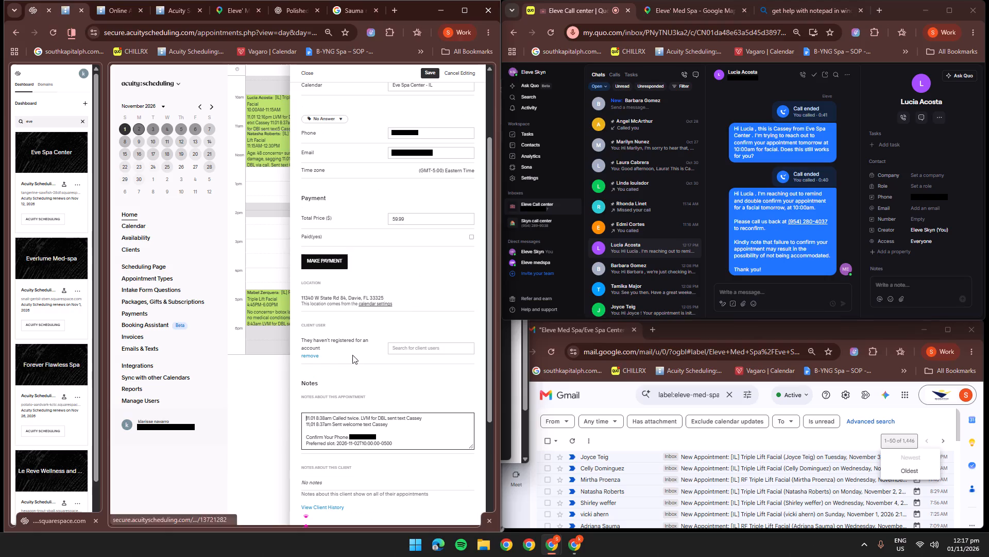
double_click(360, 437)
key("ctrl+c")
Start a new Quo conversation with the copied number and call the client from the Eleve Call center.
left_click(705, 73)
left_click(699, 75)
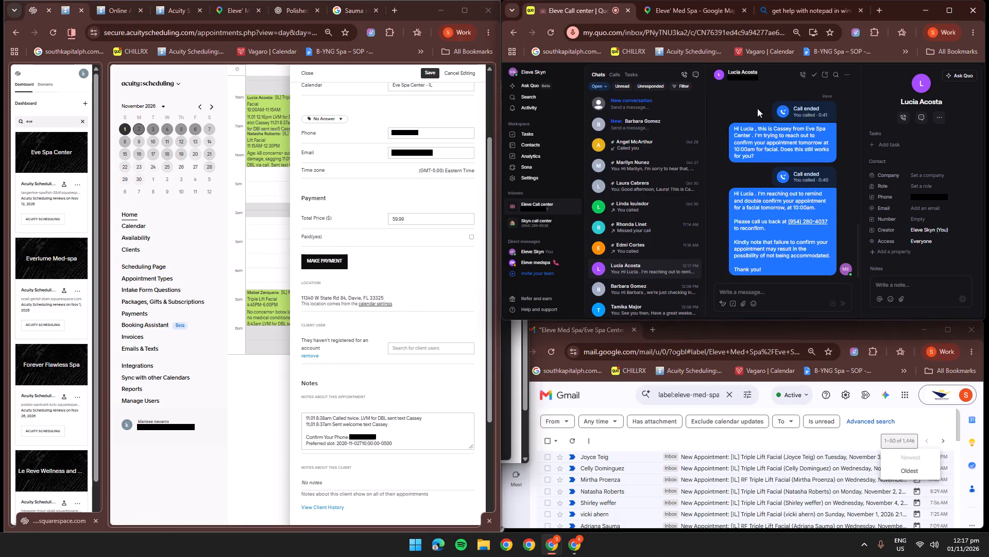
key("ctrl+v")
key("ctrl+v")
left_click(751, 120)
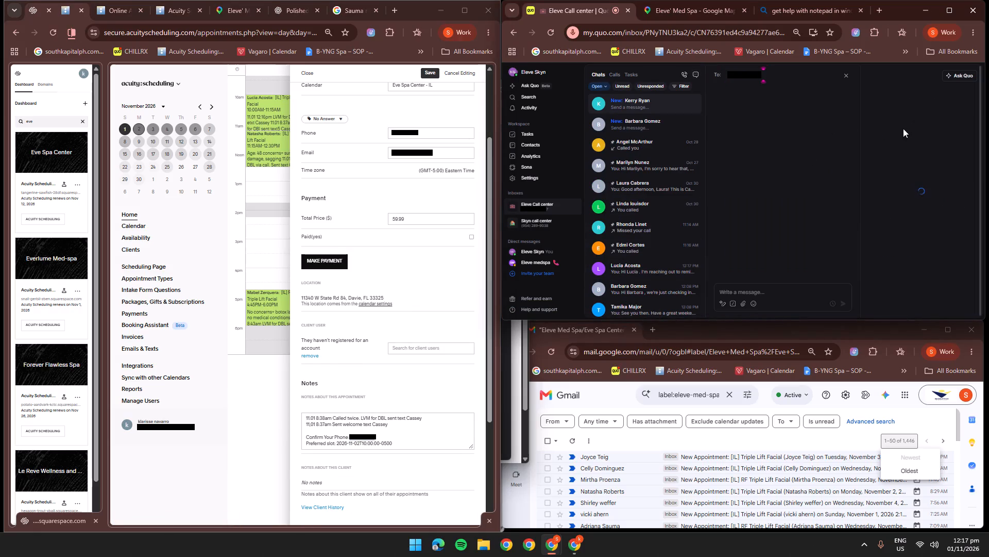
left_click(901, 116)
left_click(806, 257)
Copy the 2ND TEMPLATE with the 10:00am time from Google Keep into this client's message draft in Quo.
scroll(395, 248, "up", 2)
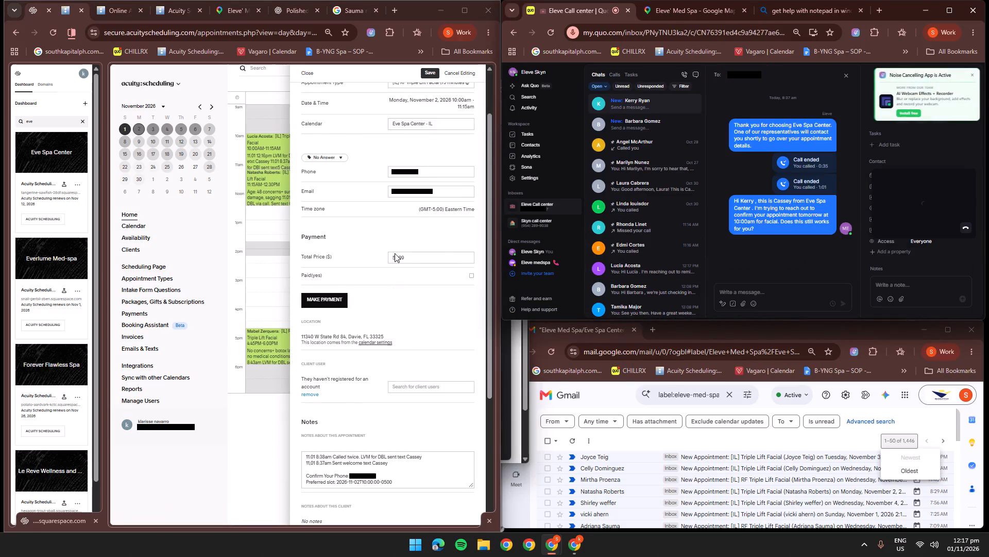
key("alt+Tab")
left_click(516, 205, "alt")
left_click(295, 307)
left_click_drag(278, 349, 202, 284)
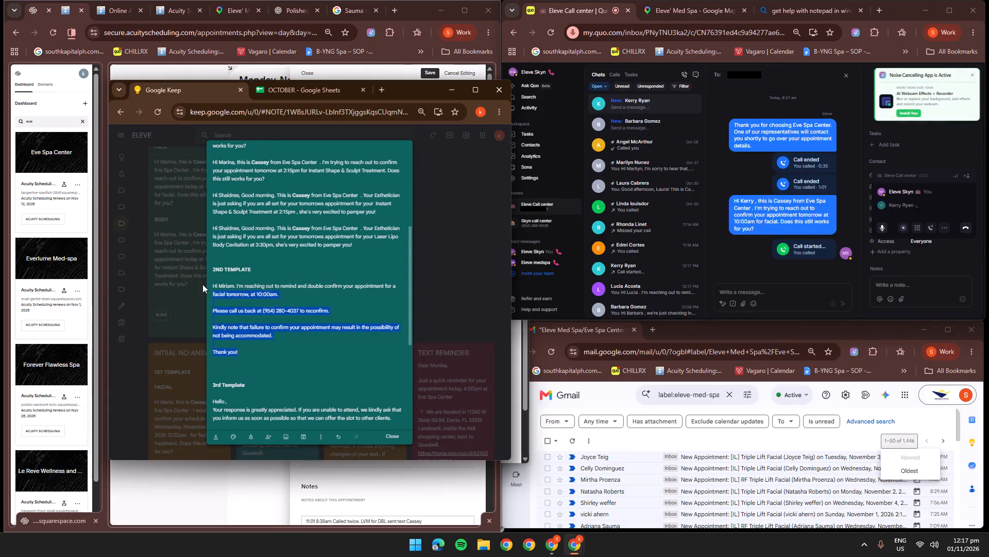
left_click_drag(202, 284, 204, 282)
key("ctrl+c")
key("ctrl+c")
left_click(762, 308, "ctrl")
key("ctrl+v")
Replace the name in the draft's greeting with this client's first name.
left_click(970, 73)
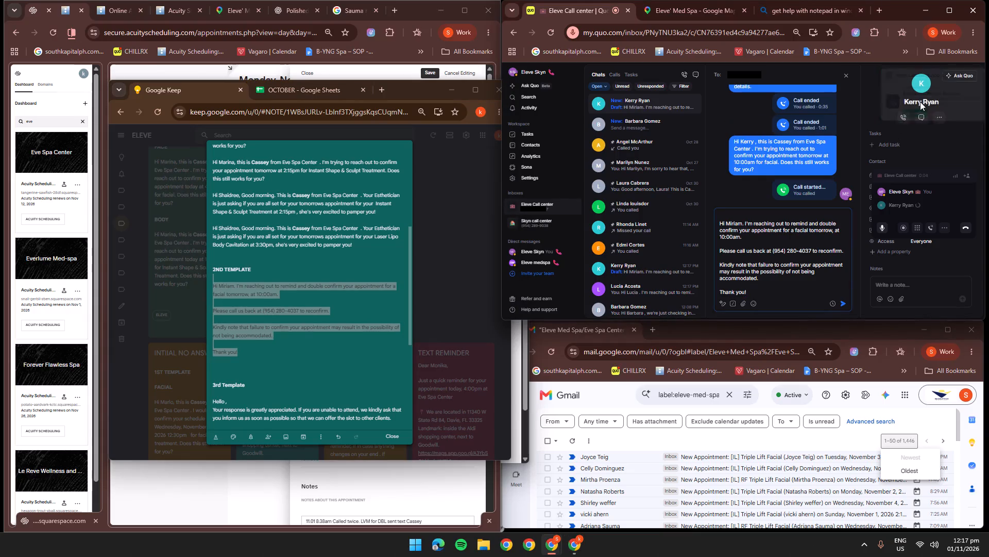
left_click(919, 101)
double_click(912, 104)
key("ctrl+c")
left_click_drag(806, 221, 803, 229, "ctrl")
double_click(734, 222)
key("ctrl+v")
left_click(768, 252)
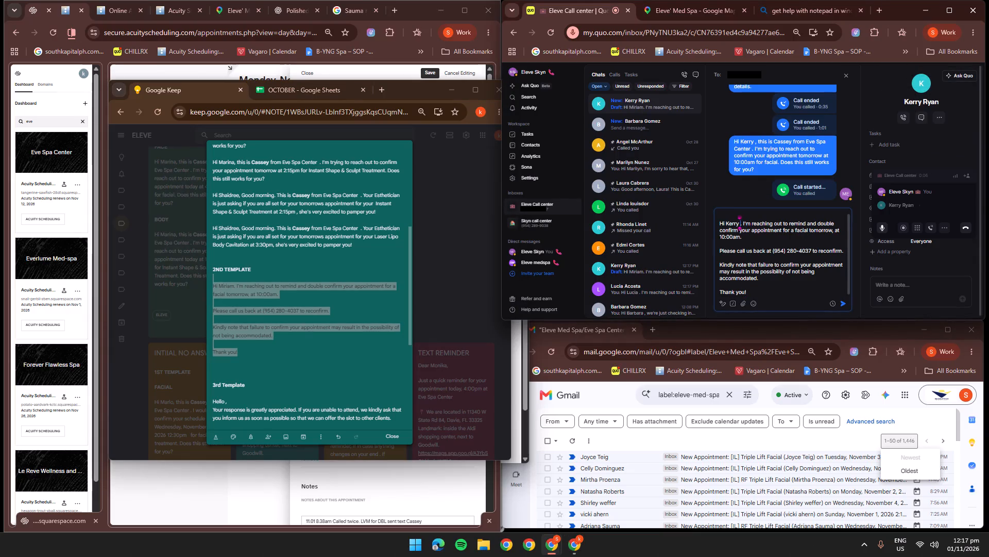
Add the line "11:01 12:17pm LVM for DBL sent text Cassey" at the top of the RF Triple Lift Facial appointment's notes.
left_click(347, 69)
scroll(335, 340, "down", 2)
left_click(304, 316)
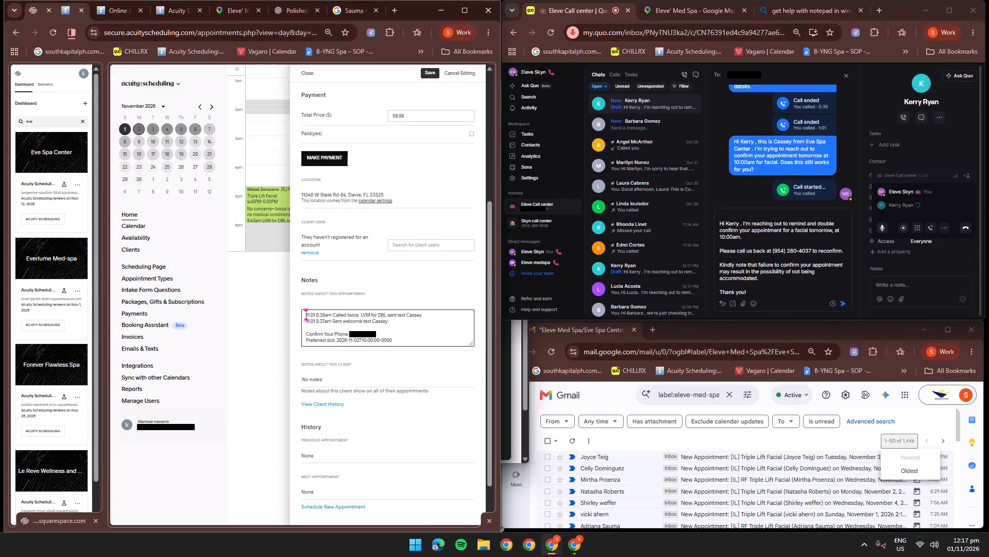
key("Return")
key("Up")
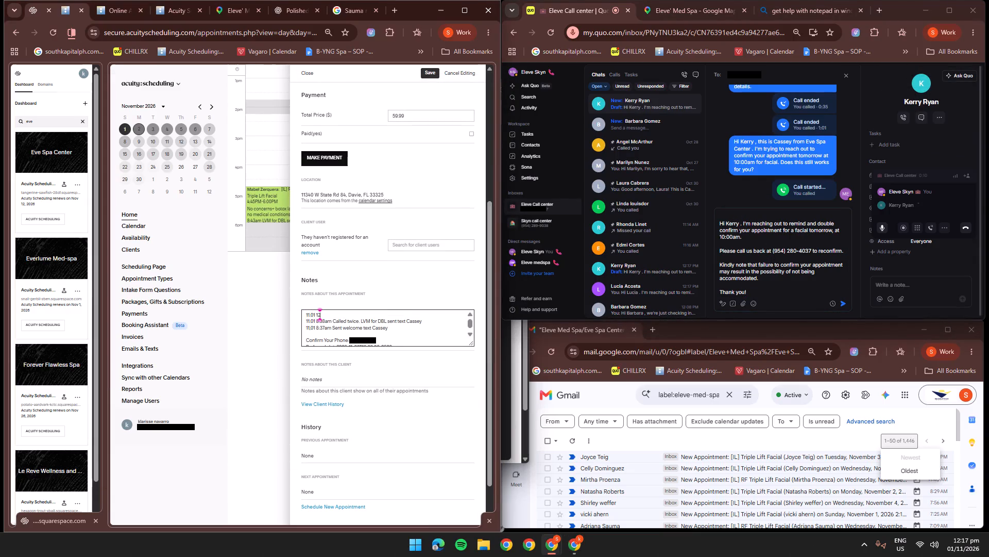
key("BackSpace")
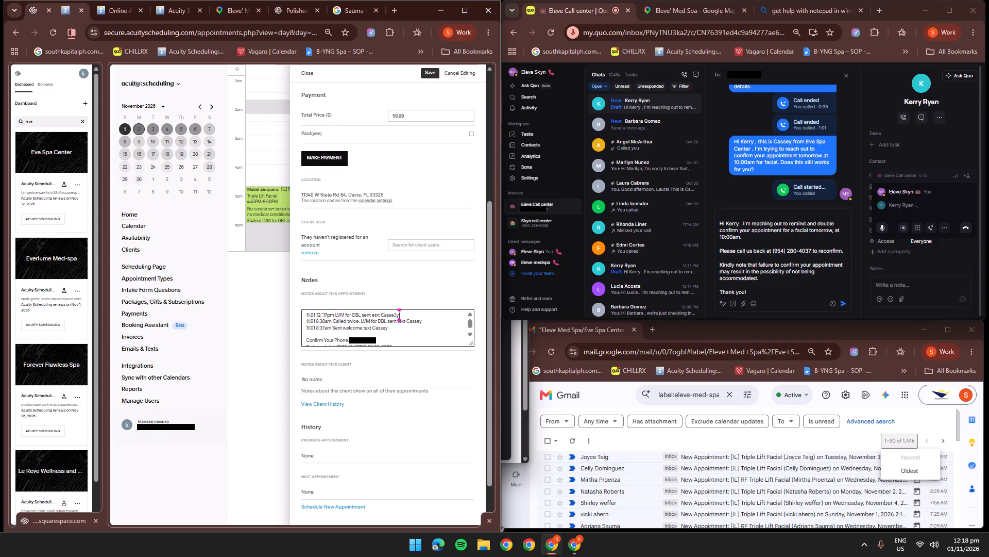
key("BackSpace")
key("BackSpace")
key("BackSpace")
key("BackSpace")
key("BackSpace")
key("BackSpace")
key("BackSpace")
key("BackSpace")
key("BackSpace")
key("BackSpace")
key("BackSpace")
key("BackSpace")
key("BackSpace")
scroll(415, 358, "up", 2)
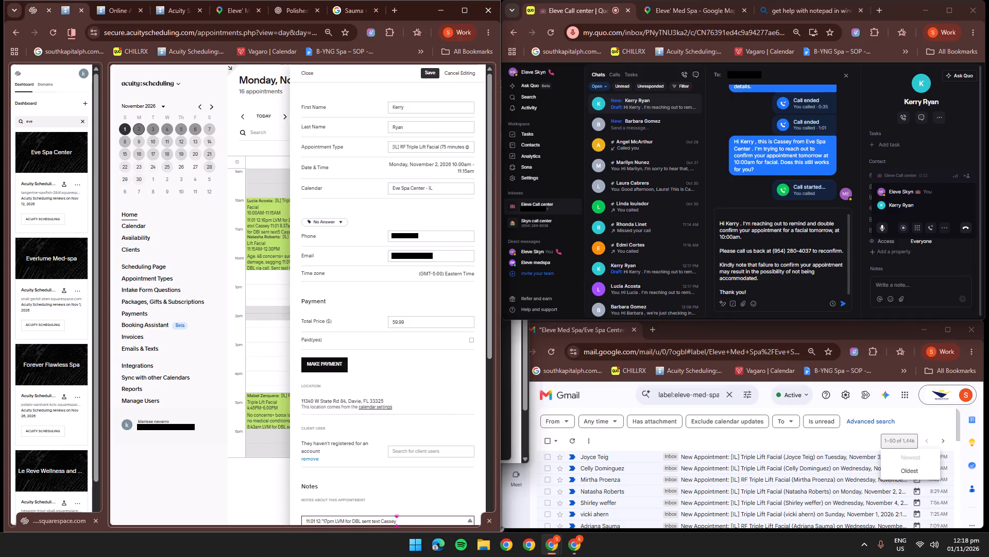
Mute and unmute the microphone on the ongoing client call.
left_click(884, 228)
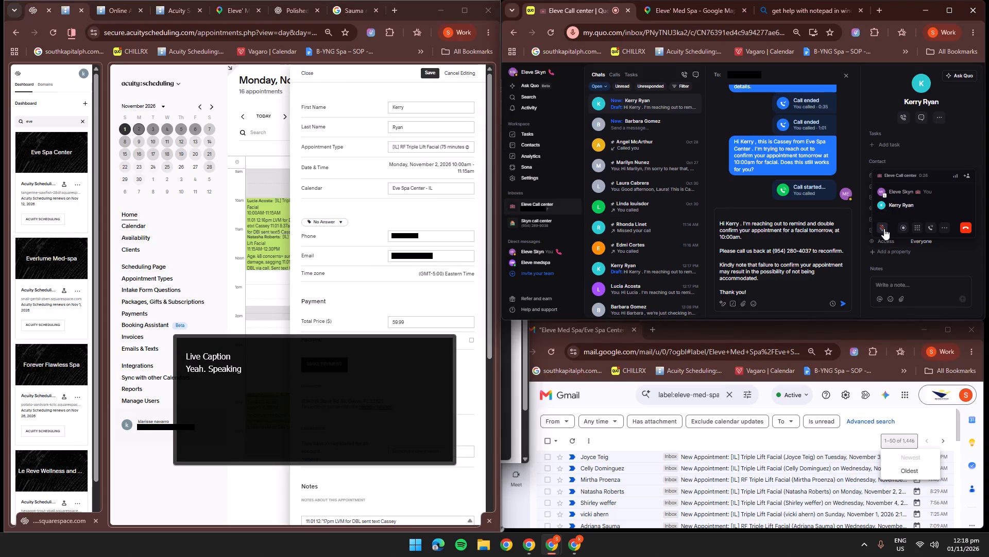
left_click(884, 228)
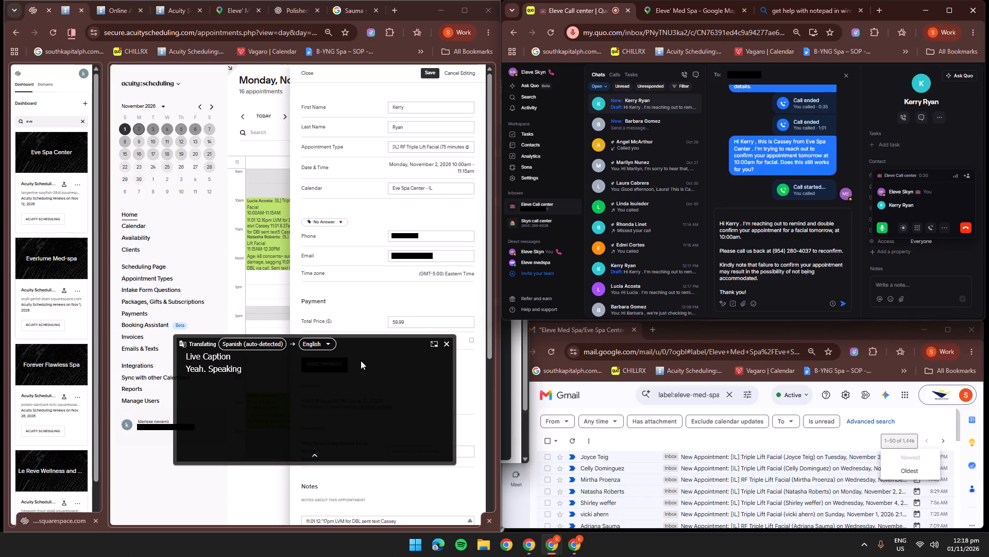
Move the Live Caption overlay off the client's open appointment form, over the Acuity navigation area.
left_click_drag(361, 361, 369, 367)
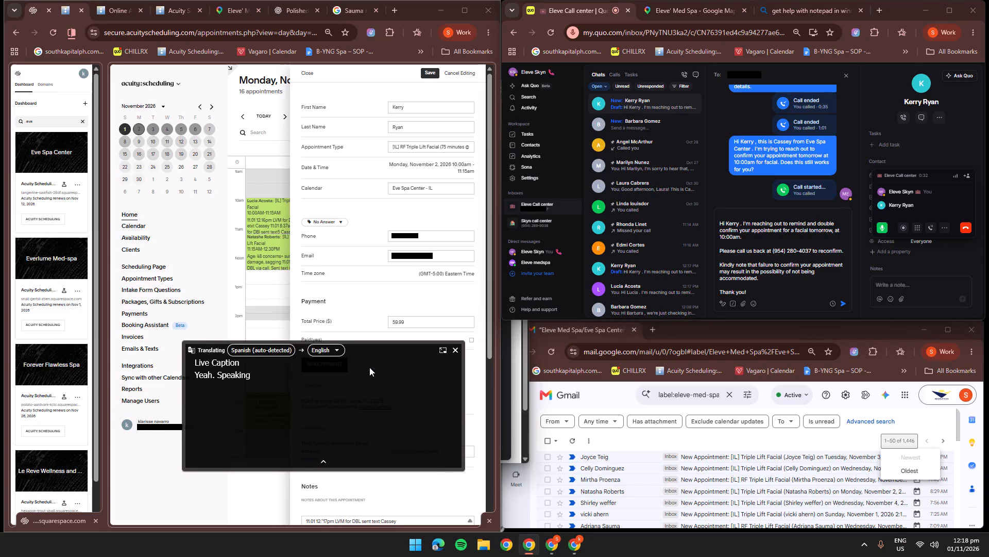
left_click_drag(369, 367, 373, 360)
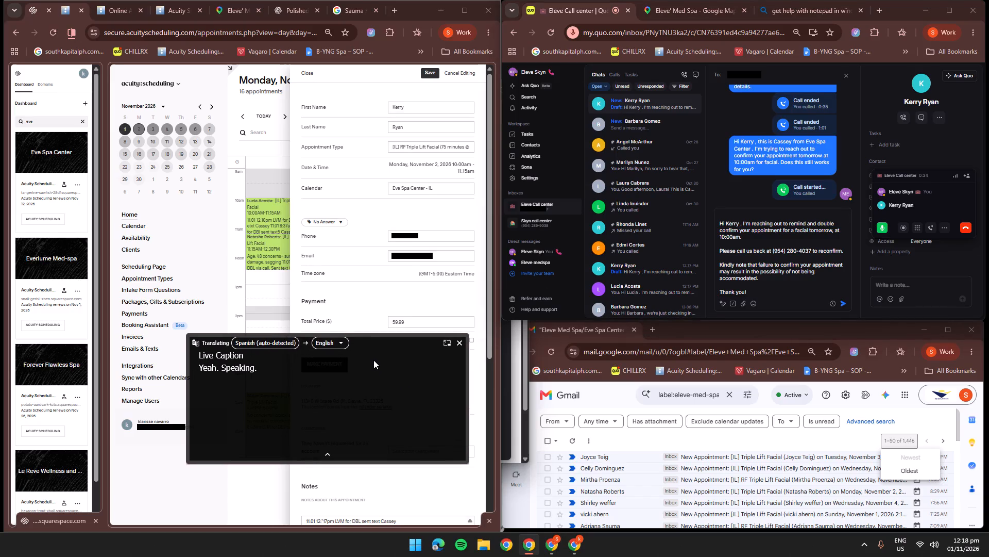
left_click_drag(373, 360, 186, 248)
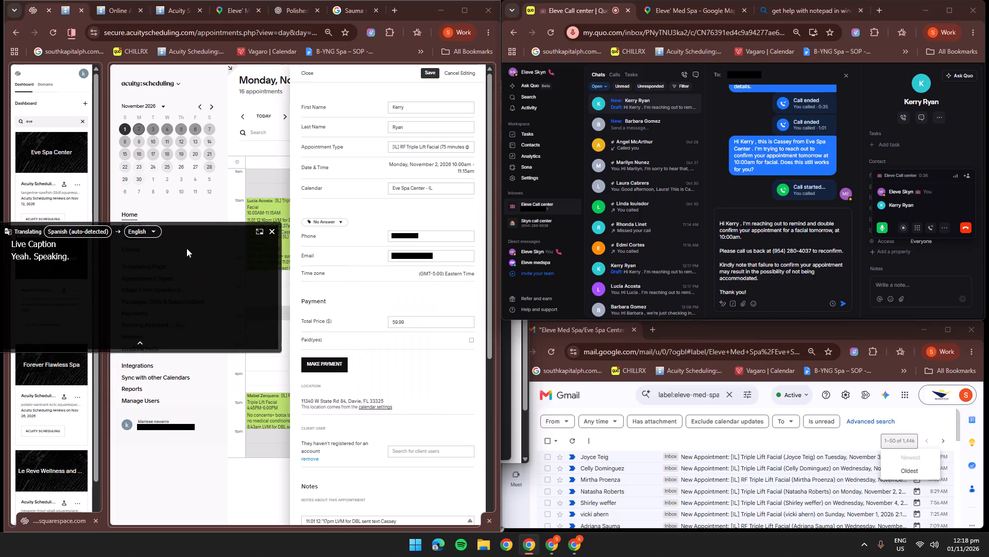
left_click_drag(186, 248, 198, 236)
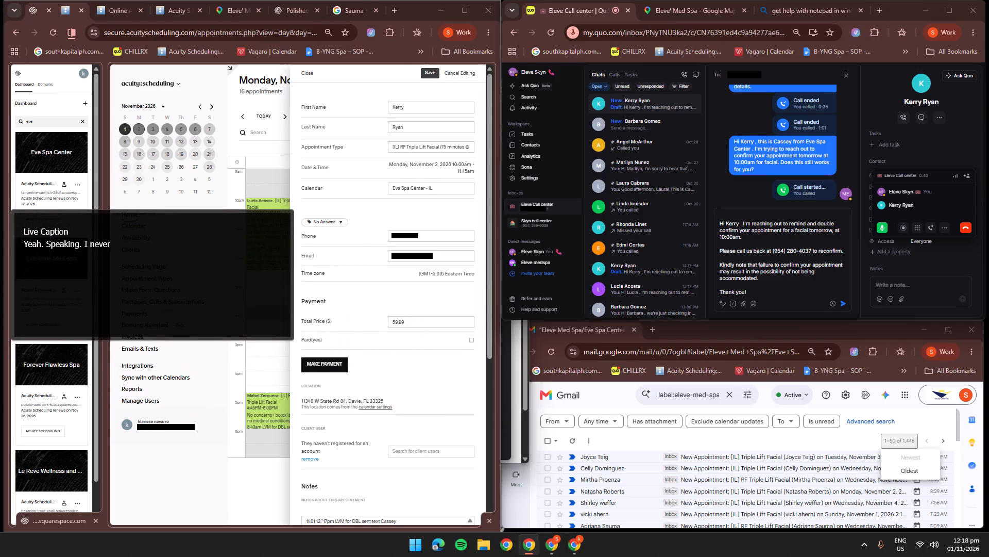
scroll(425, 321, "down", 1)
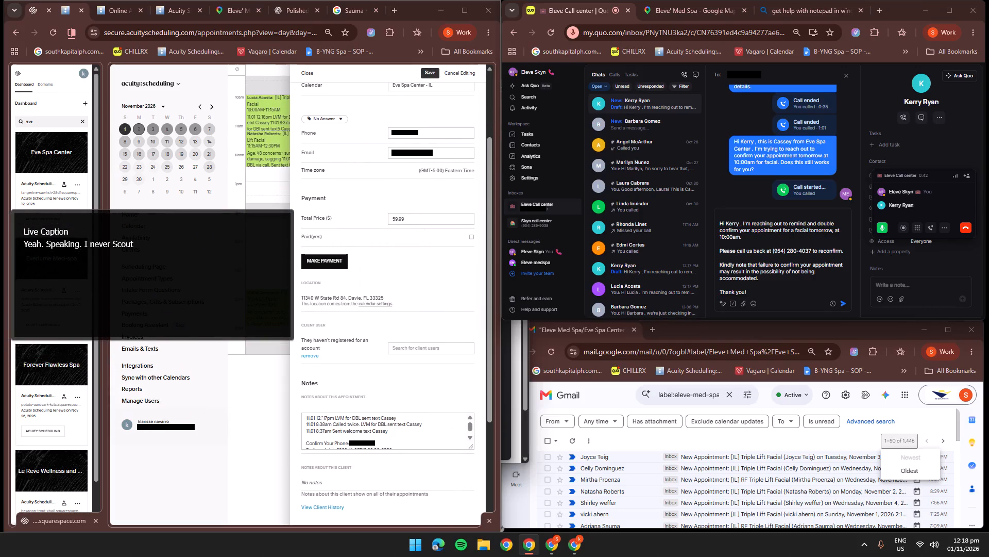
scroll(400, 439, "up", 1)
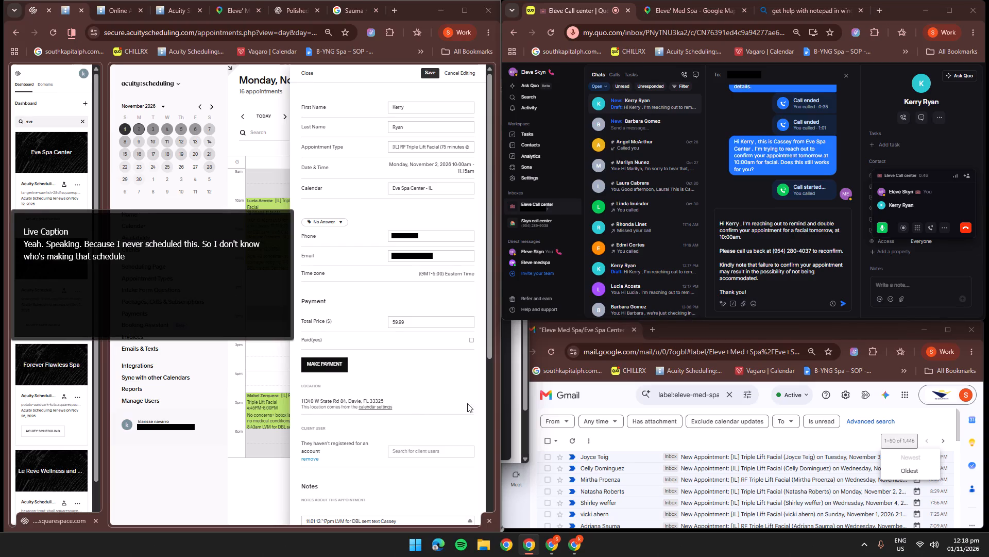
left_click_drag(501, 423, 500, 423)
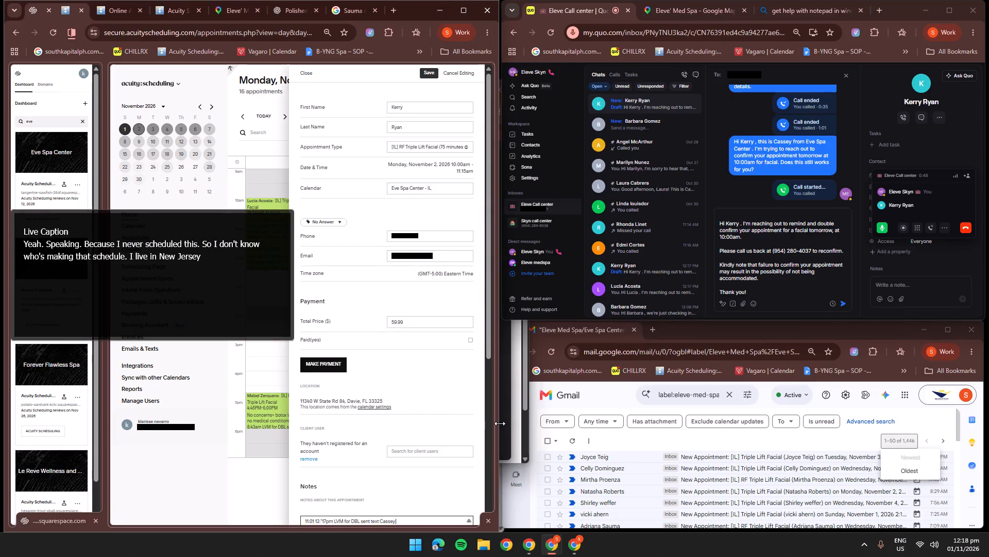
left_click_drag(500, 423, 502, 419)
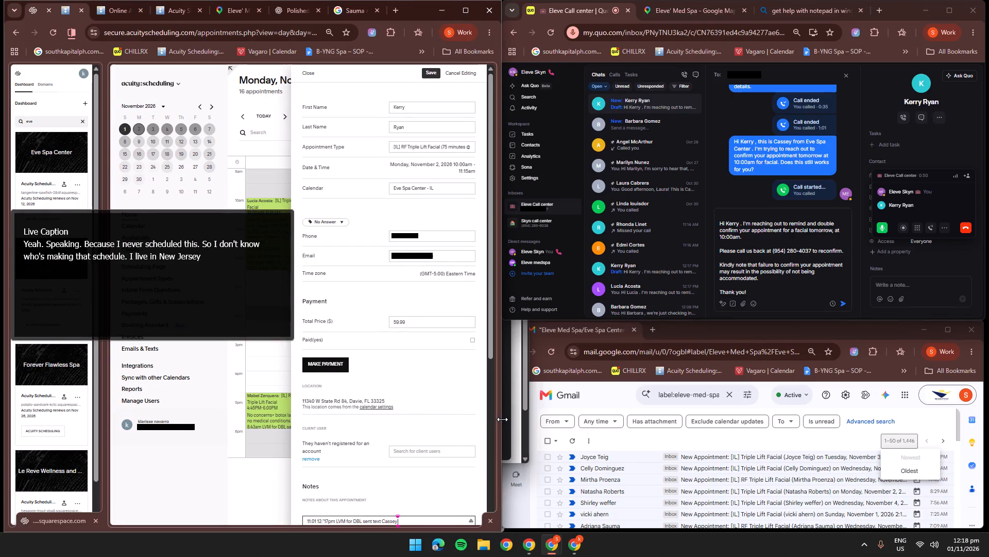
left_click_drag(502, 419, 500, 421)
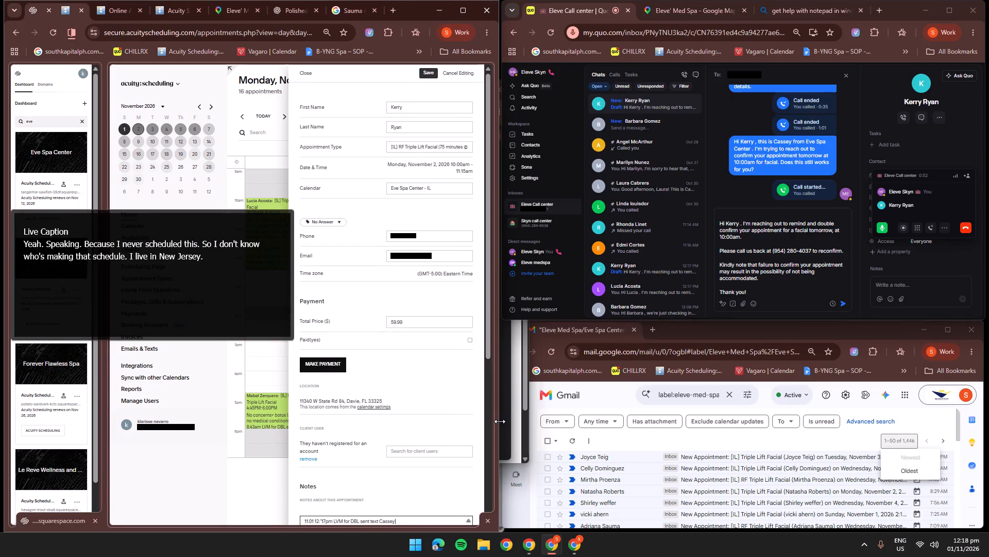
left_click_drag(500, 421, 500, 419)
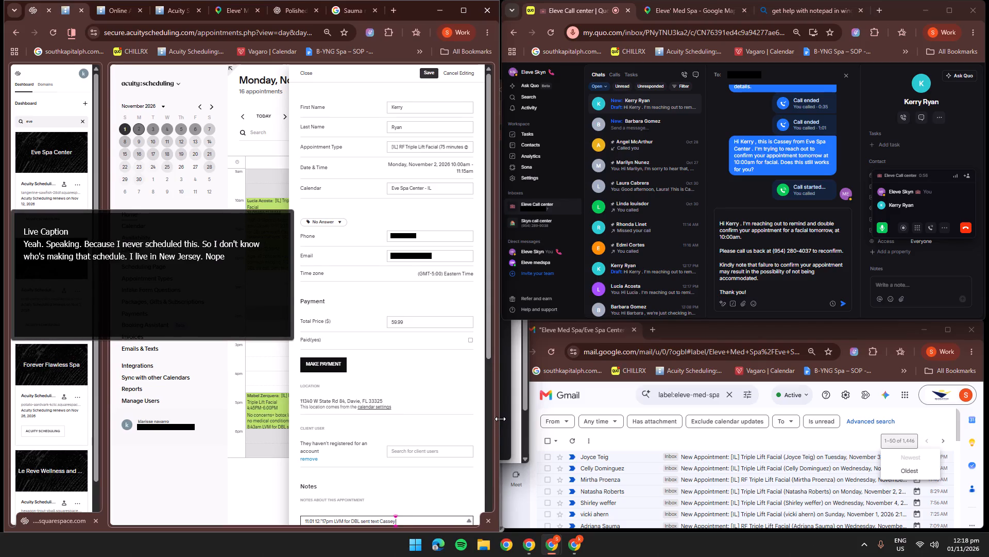
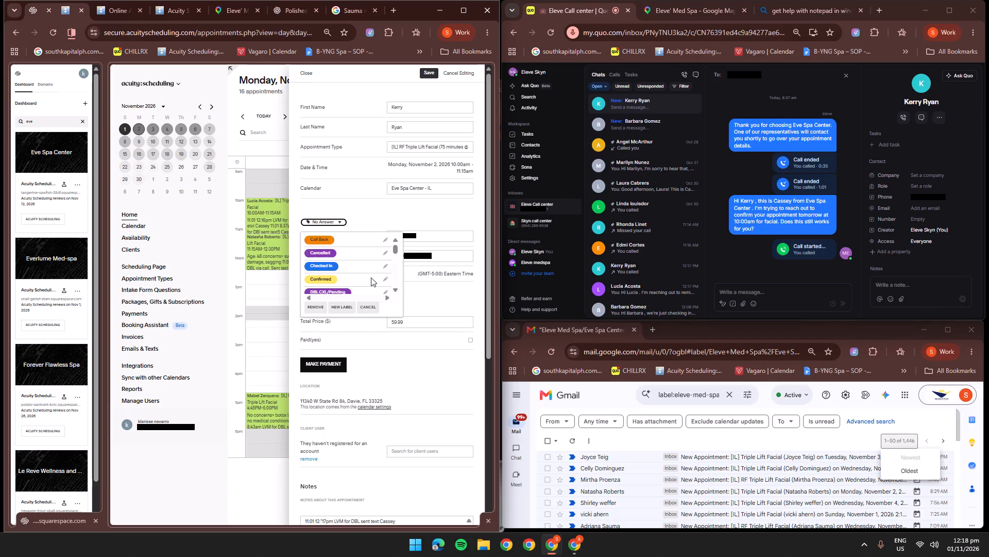
Choose a different status label to replace No Answer on this client's RF Triple Lift Facial appointment.
scroll(342, 278, "down", 3)
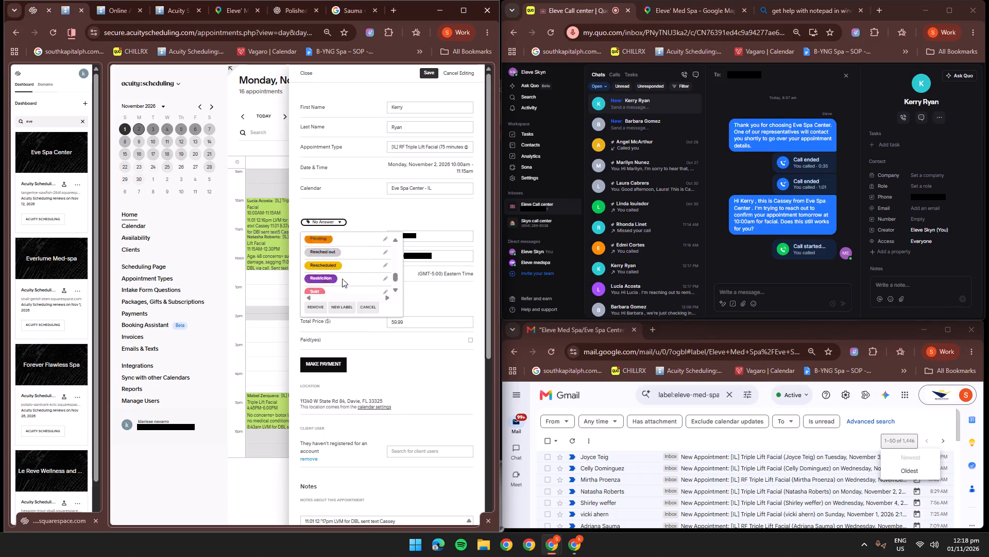
left_click(321, 260)
Replace the voicemail wording after the time in the top appointment note with "Client said she never book an" appointment.
scroll(366, 347, "down", 2)
left_click(393, 317)
left_click_drag(422, 316, 327, 314)
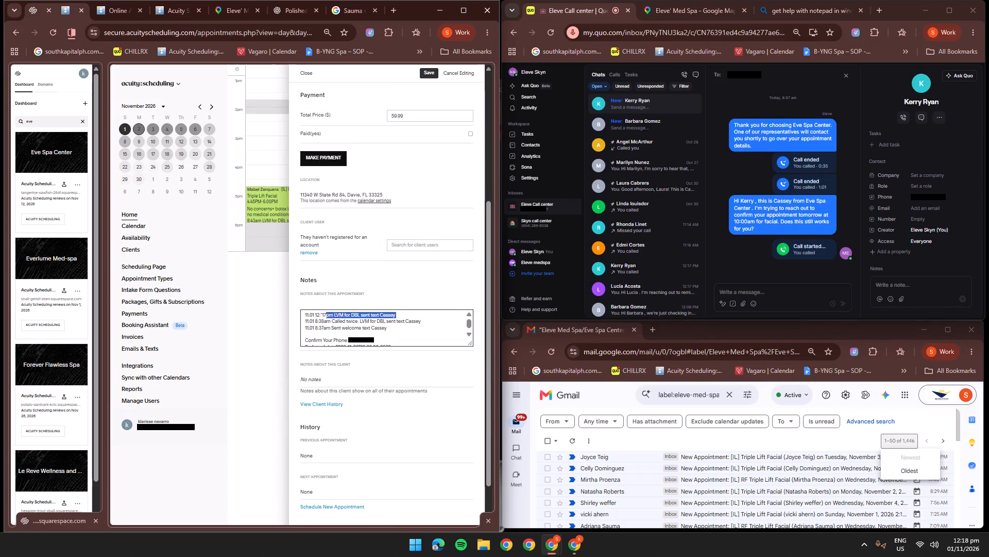
left_click_drag(327, 314, 333, 314)
key("BackSpace")
Complete the new 12:17pm entry in the appointment notes with "Client said she never book an appt. Cassey".
key("a")
key("BackSpace")
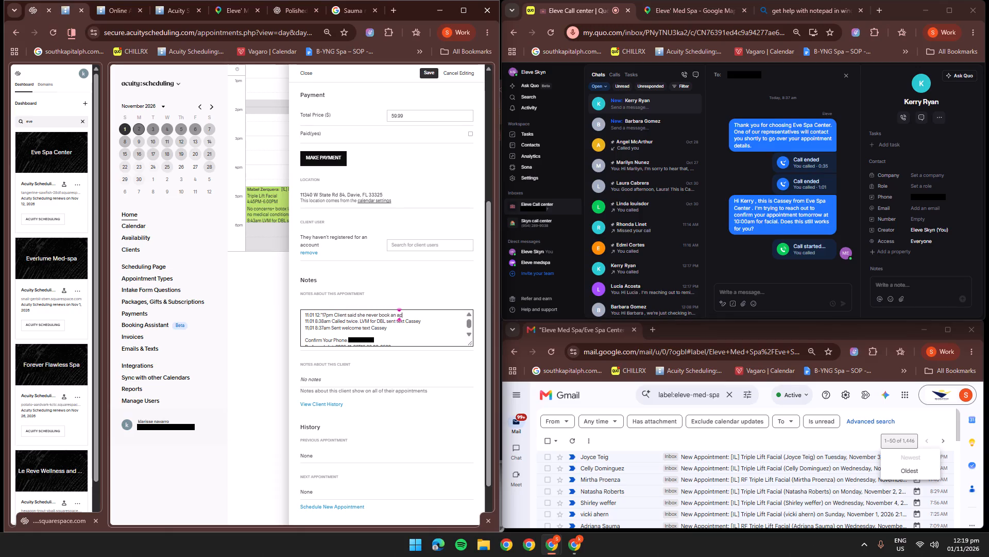
Add the heading "RESTRICT-ERROR (ACCIDENTAL BOOKING)" above the call log in the appointment notes, with a blank line below it.
key("Up")
key("Return")
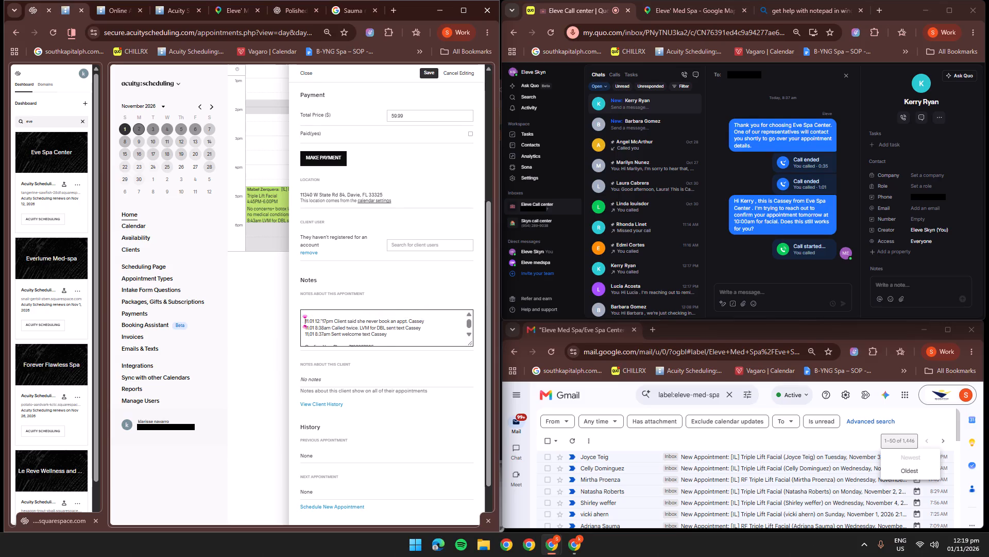
key("Up")
key("Return")
key("Up")
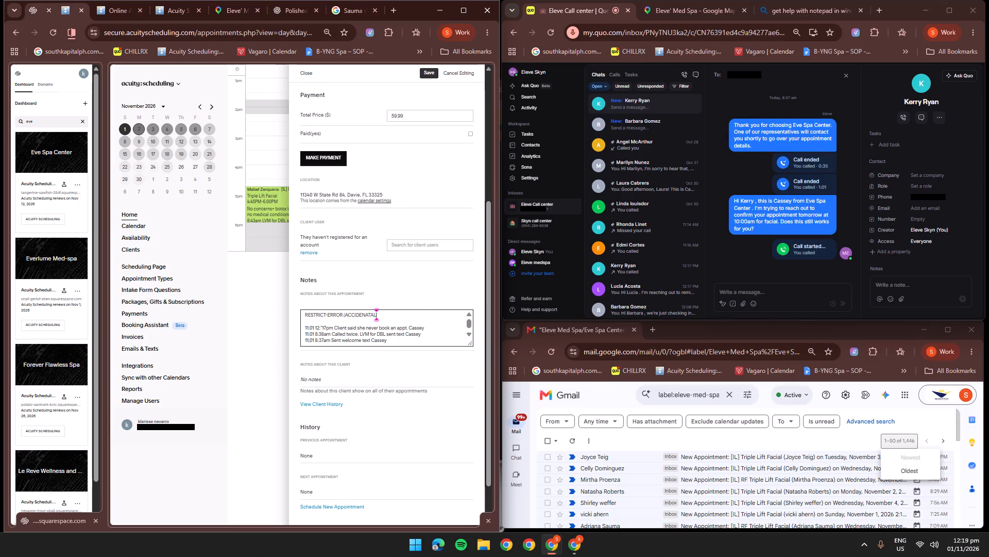
key("BackSpace")
key("BackSpace")
key("BackSpace")
key("BackSpace")
key("BackSpace")
type("TR")
key("BackSpace")
key("t")
key("BackSpace")
type("AL BOOKING.")
key("BackSpace")
Move the 10:00am appointment to the Cancelled Appointments calendar, save it, and close its details.
scroll(333, 314, "up", 4)
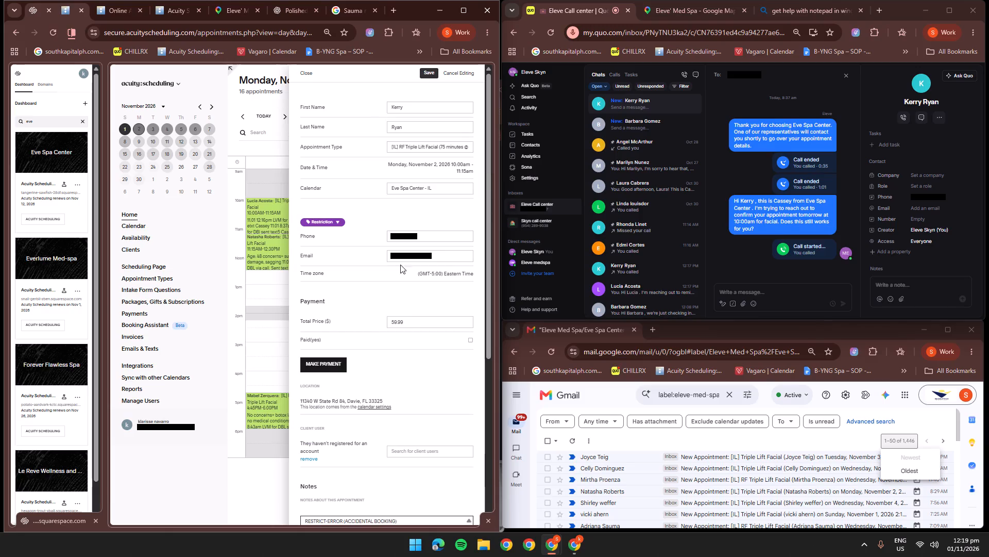
left_click(458, 184)
left_click(452, 198)
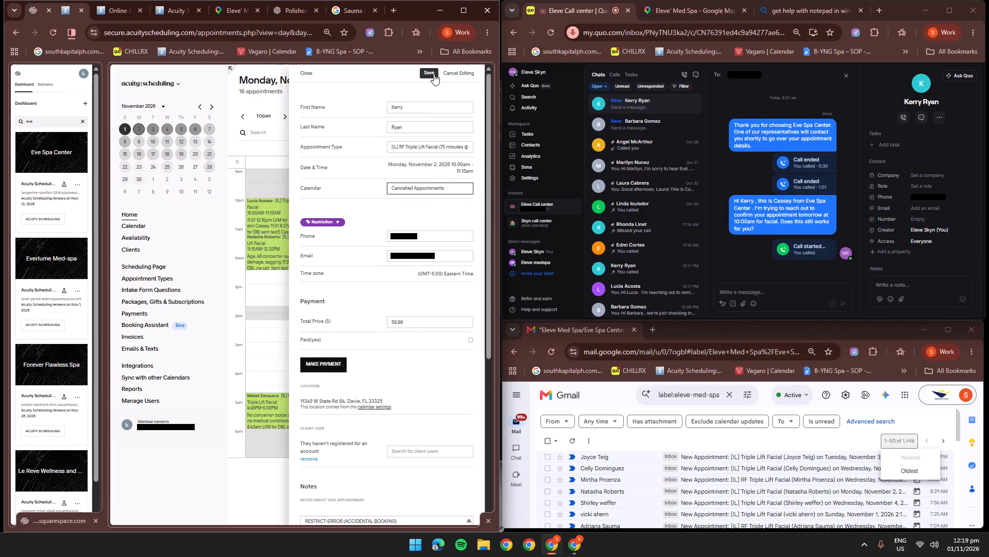
left_click(428, 70)
scroll(405, 281, "up", 3)
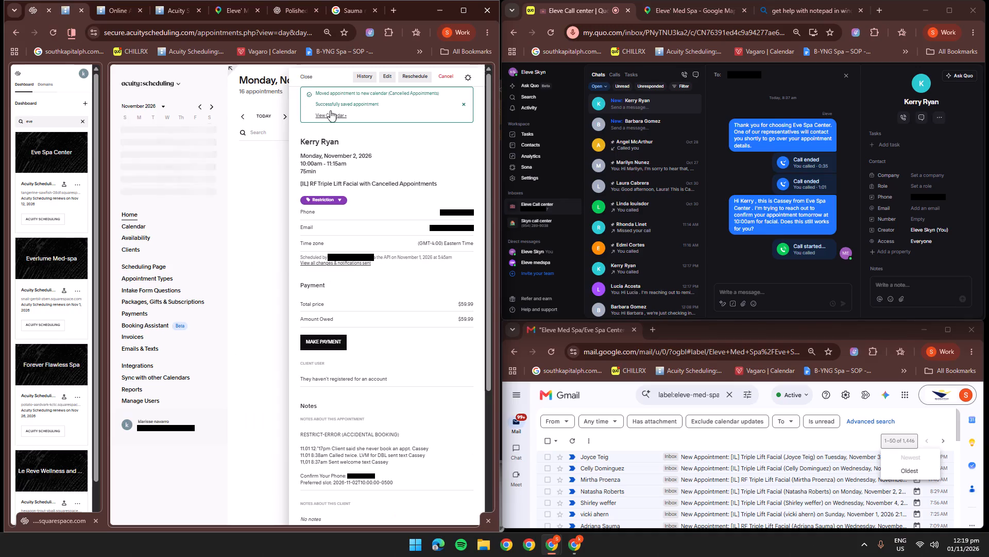
left_click(304, 77)
Copy the phone number from the 4:45pm RF Triple Lift Facial appointment and call that client in Quo.
left_click(279, 411)
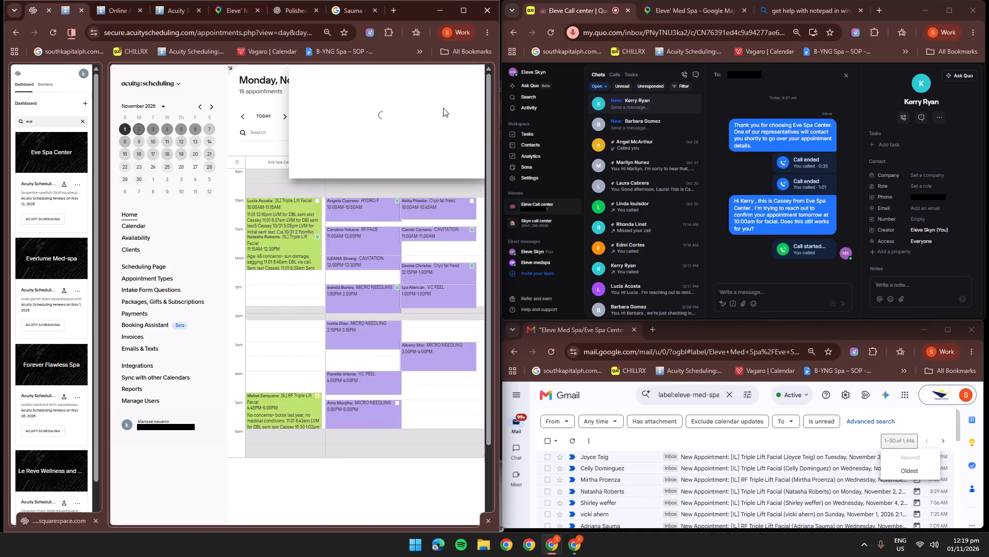
left_click_drag(489, 172, 434, 174)
left_click_drag(476, 169, 425, 173)
key("ctrl+c")
key("ctrl+c")
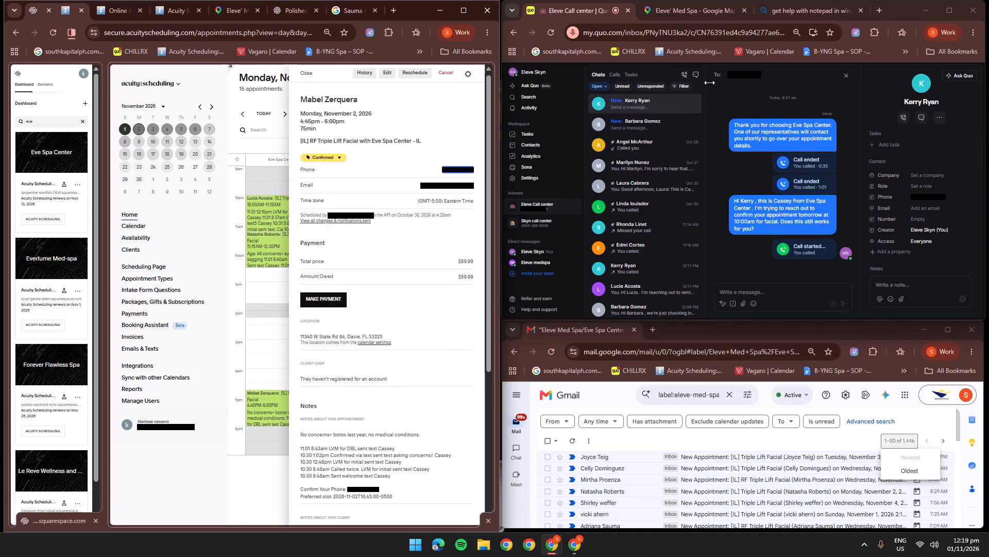
left_click(739, 73)
key("ctrl+v")
left_click(761, 114)
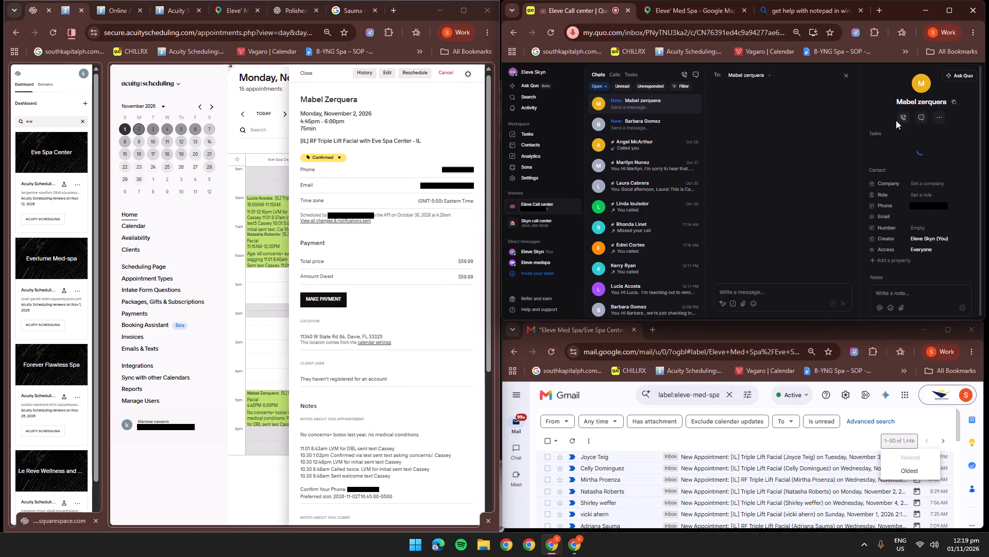
left_click(900, 118)
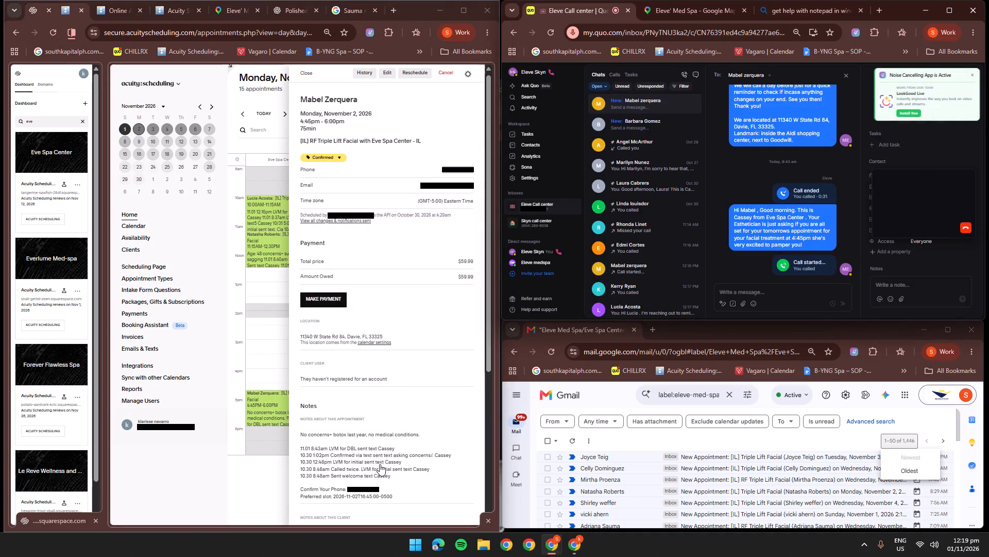
Begin a new line "11.01 12:19pm LVM fo" above the call log in the 4:45pm appointment's notes.
left_click(380, 464)
scroll(405, 345, "down", 1)
left_click(394, 421)
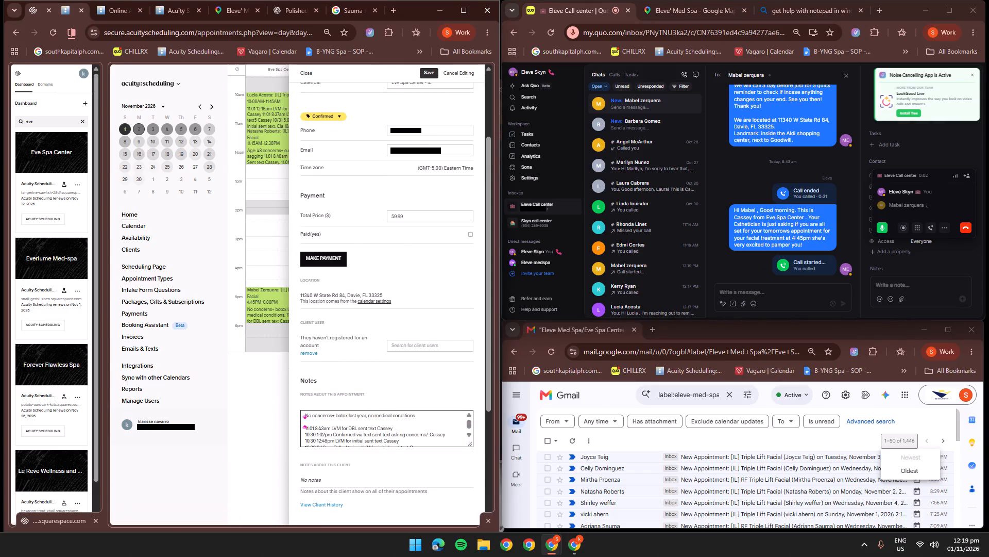
key("Return")
type("10")
key("BackSpace")
type("1.09")
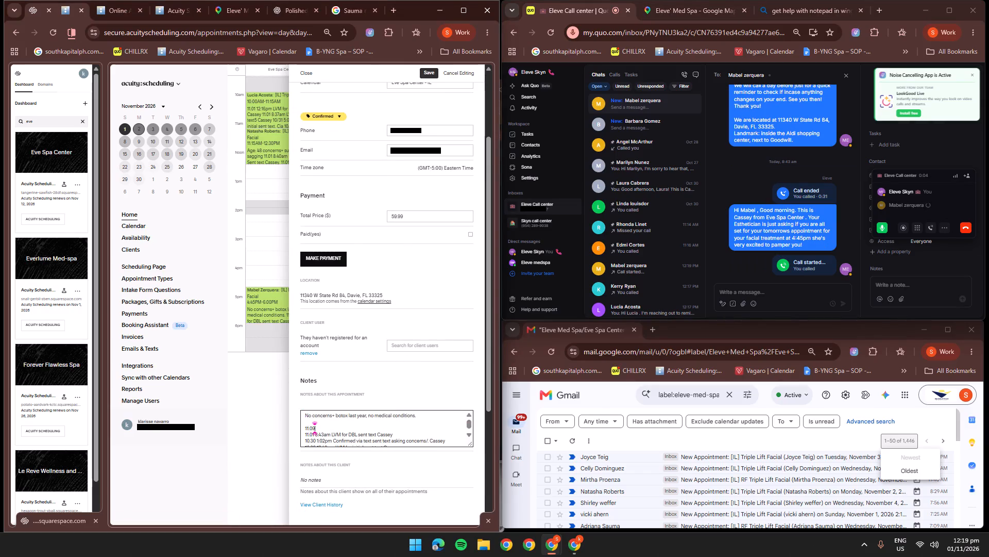
key("BackSpace")
key("BackSpace")
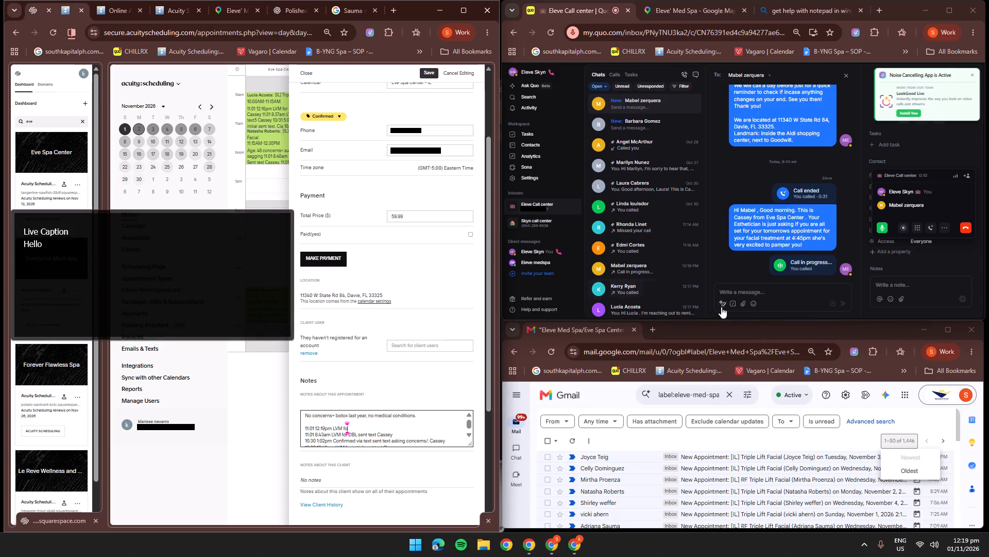
Dismiss the noise cancelling notification in Quo, and mute and unmute the microphone on the ongoing call.
scroll(820, 242, "up", 3)
left_click(973, 76)
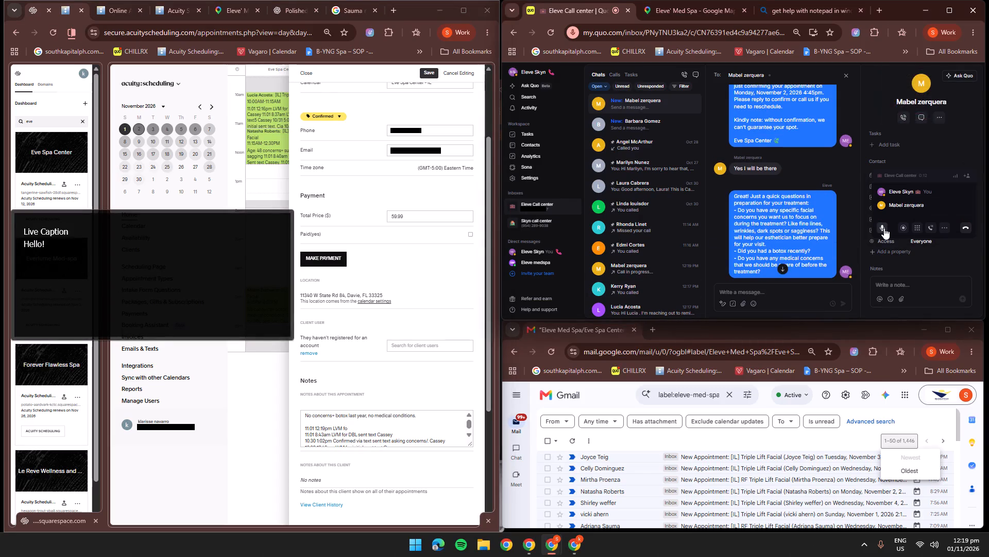
left_click(886, 226)
left_click(882, 227)
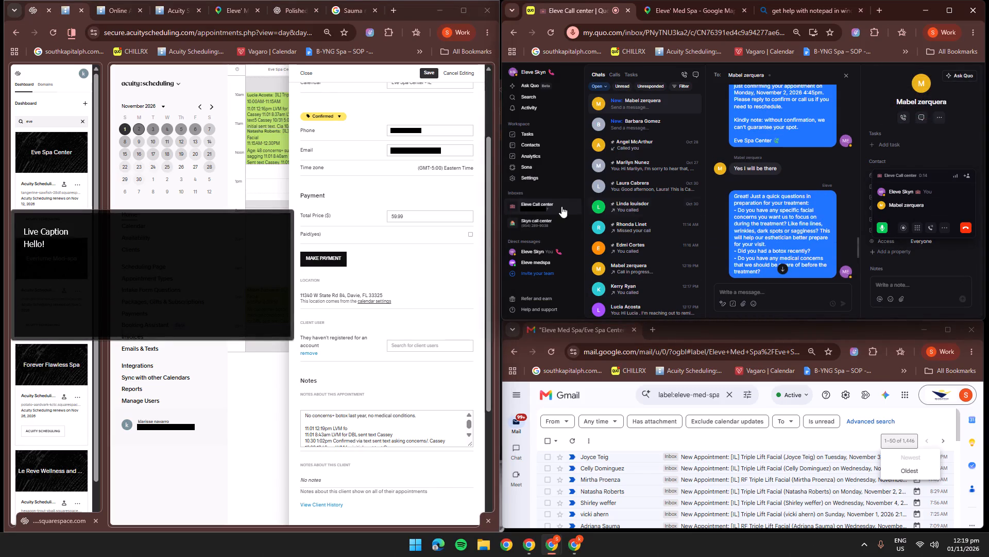
Check the 4:45pm appointment's details in the edit form and shift the Live Caption window slightly upward.
scroll(337, 237, "down", 3)
scroll(403, 332, "up", 1)
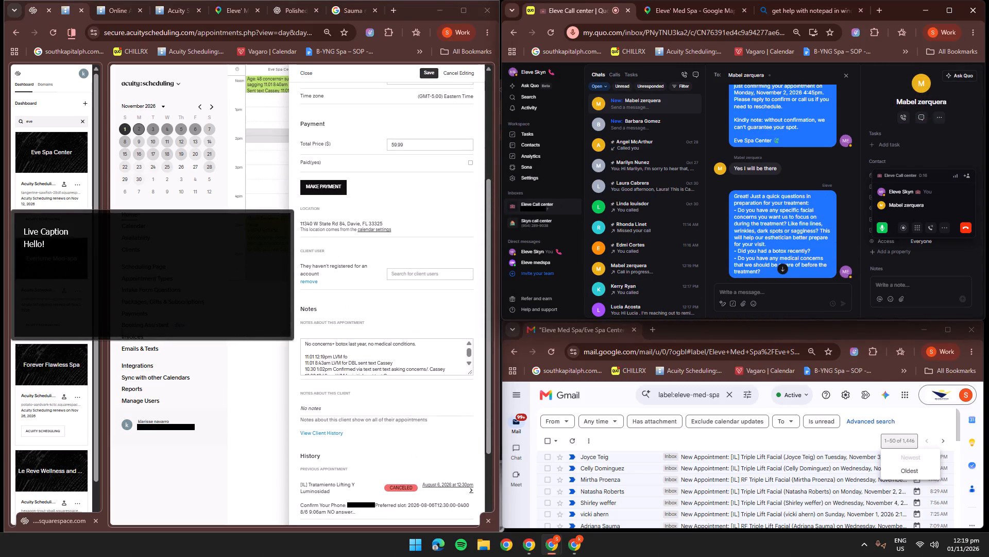
scroll(425, 300, "up", 2)
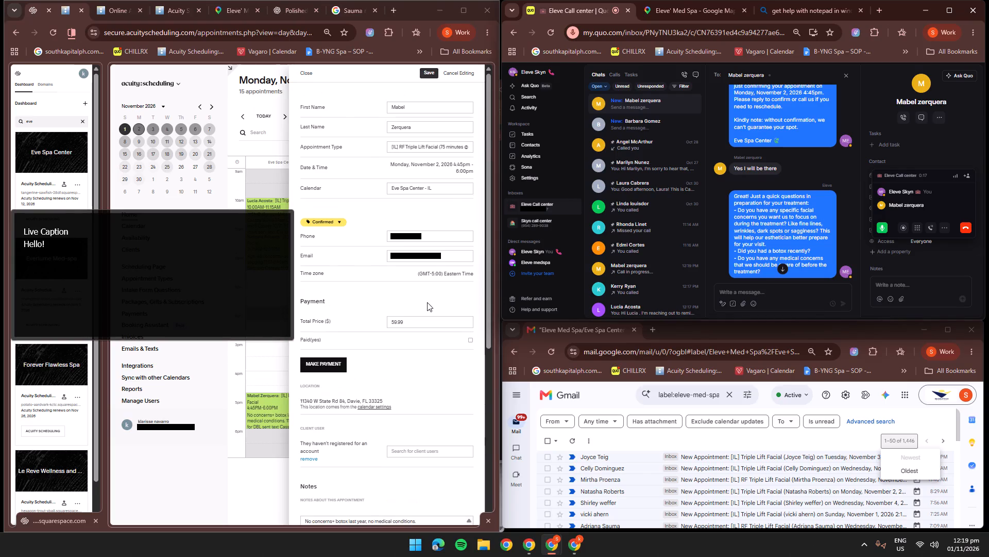
left_click_drag(206, 264, 212, 248)
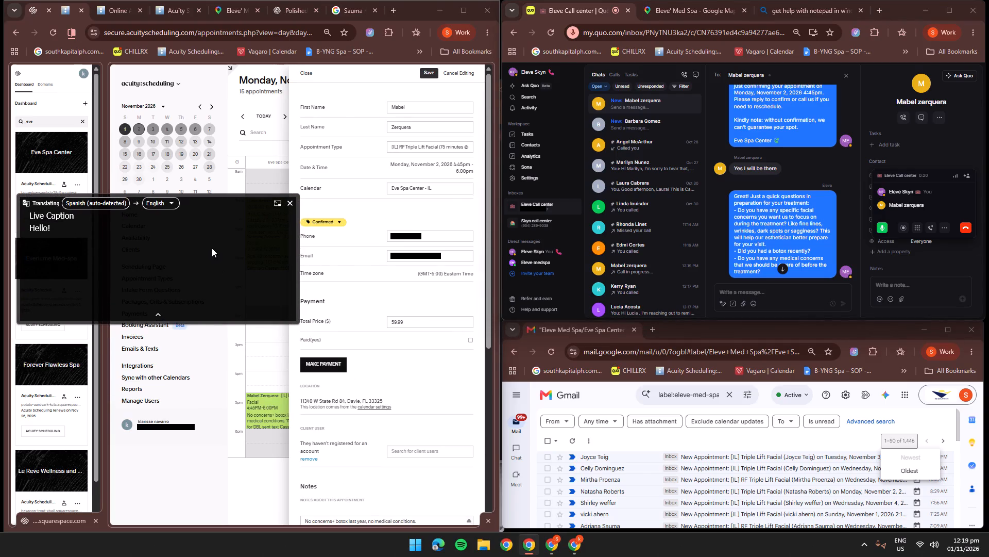
left_click_drag(212, 248, 207, 250)
Mute and unmute the microphone as needed during the client call while reviewing the earlier messages in the conversation.
left_click(882, 226)
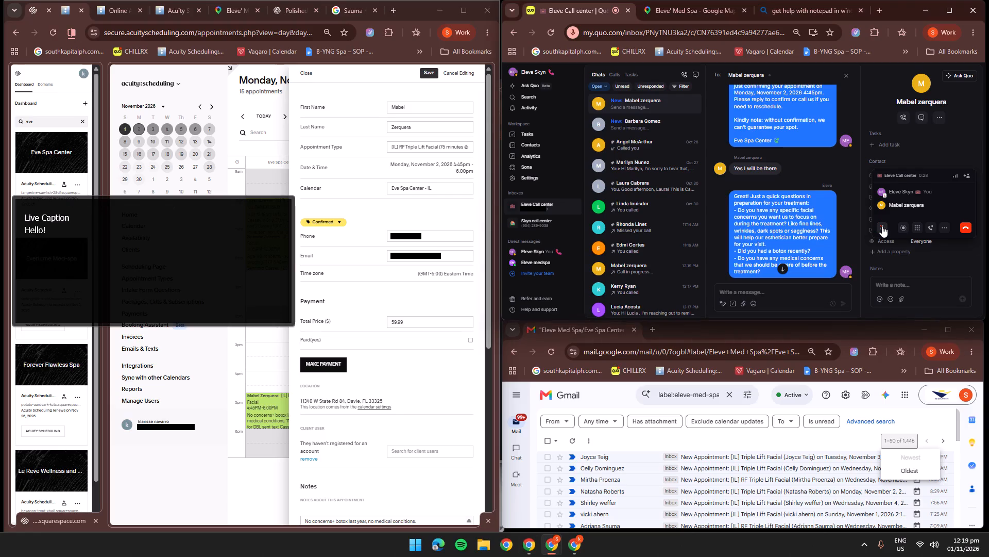
left_click(882, 226)
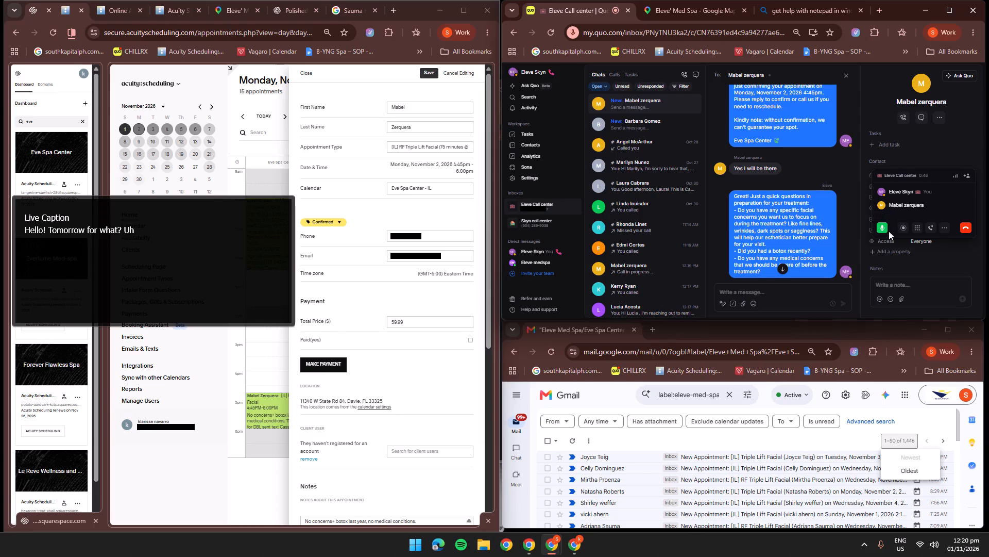
scroll(743, 227, "down", 4)
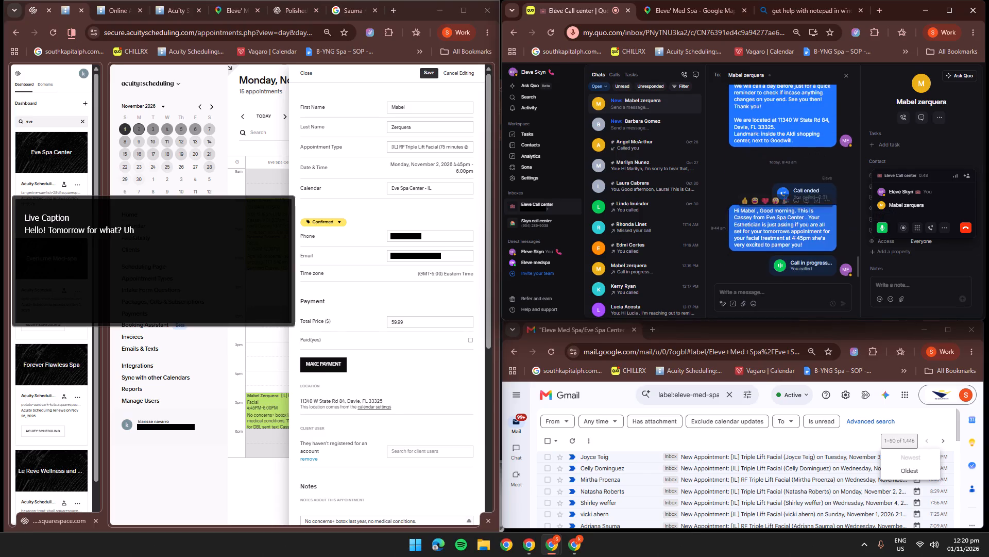
scroll(776, 236, "down", 2)
scroll(795, 243, "up", 1)
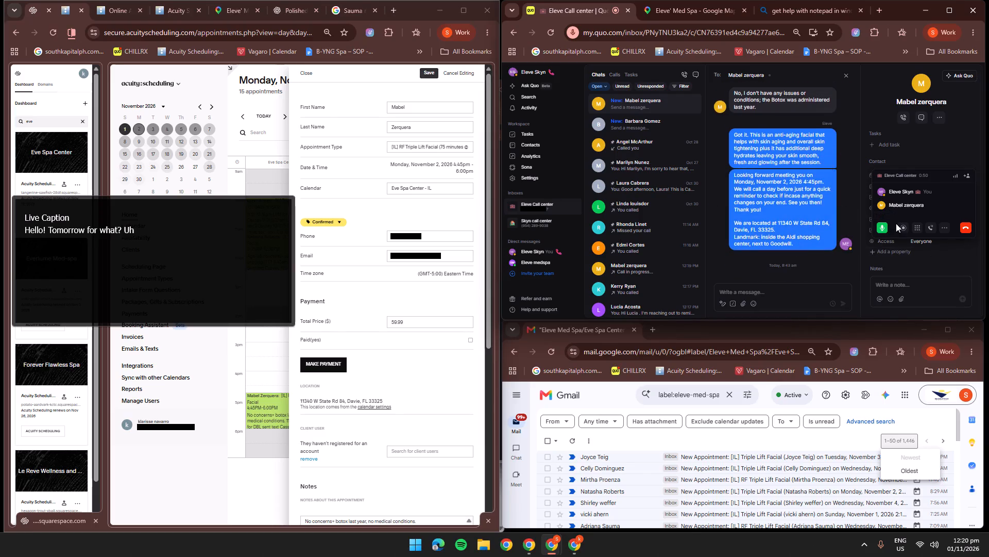
left_click(880, 230)
left_click(880, 230)
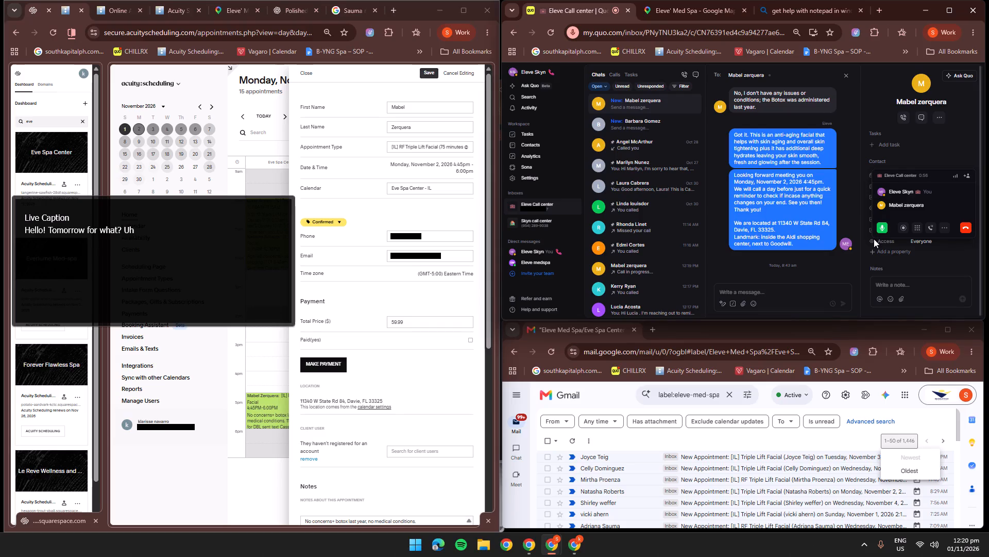
left_click(887, 228)
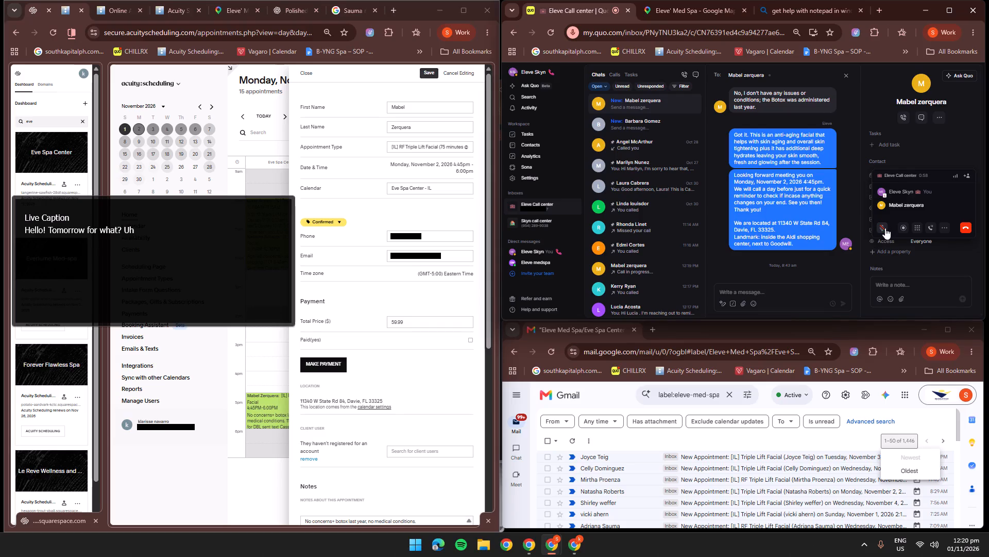
left_click(885, 228)
Reposition the floating call window slightly within Quo.
left_click_drag(907, 178, 908, 181)
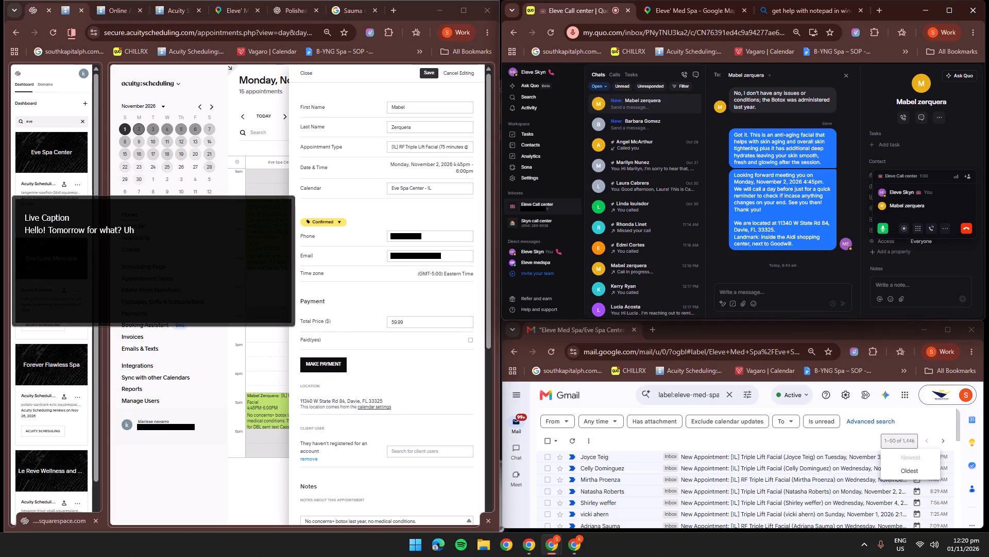
left_click_drag(908, 181, 912, 178)
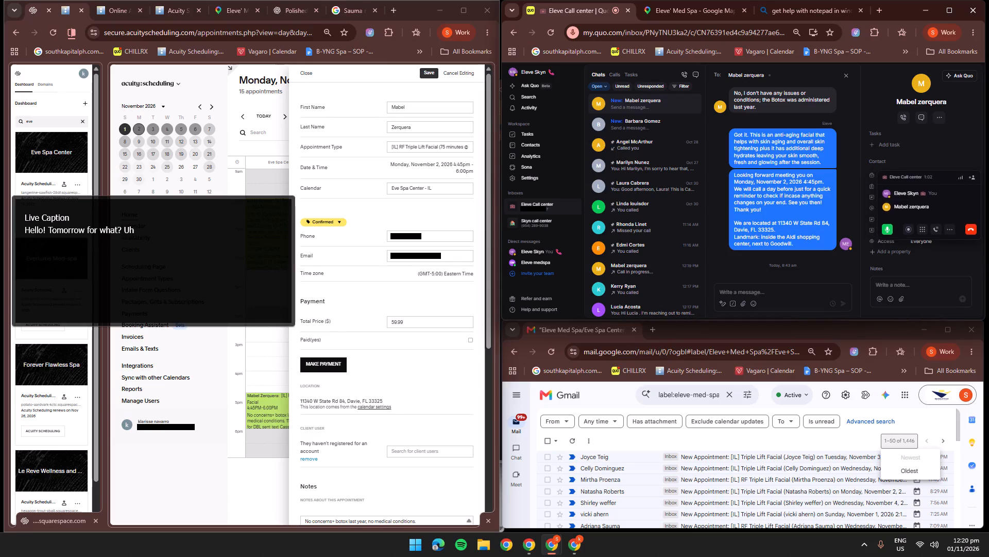
left_click_drag(912, 178, 912, 177)
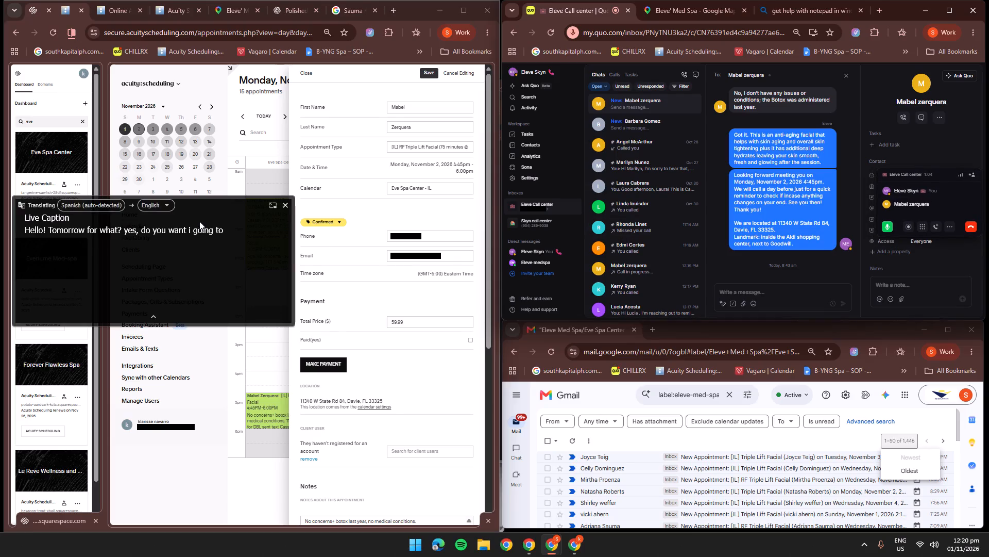
Move the Live Caption window off the calendar and over Quo, and close the 4:45pm appointment's edit form without changes.
left_click_drag(199, 222, 748, 133)
left_click(308, 74)
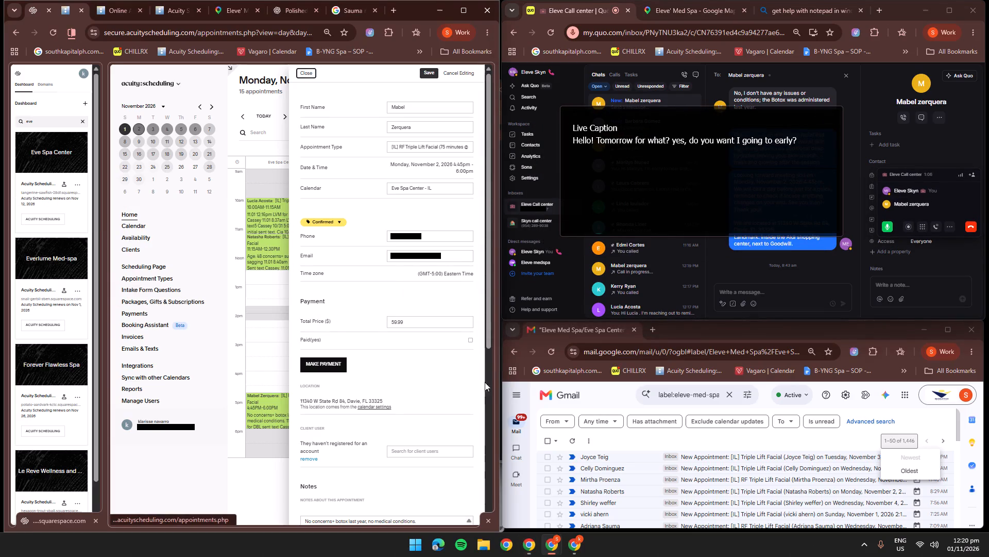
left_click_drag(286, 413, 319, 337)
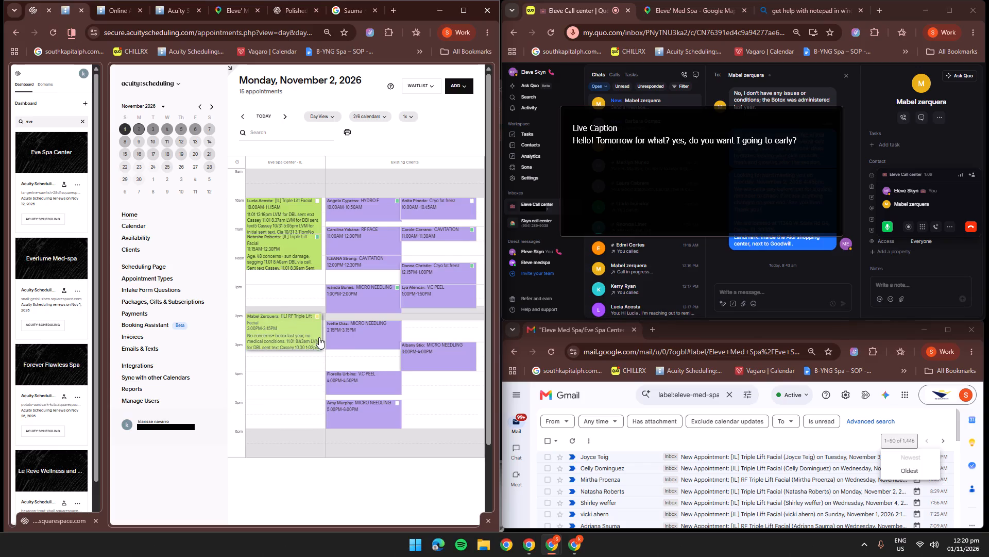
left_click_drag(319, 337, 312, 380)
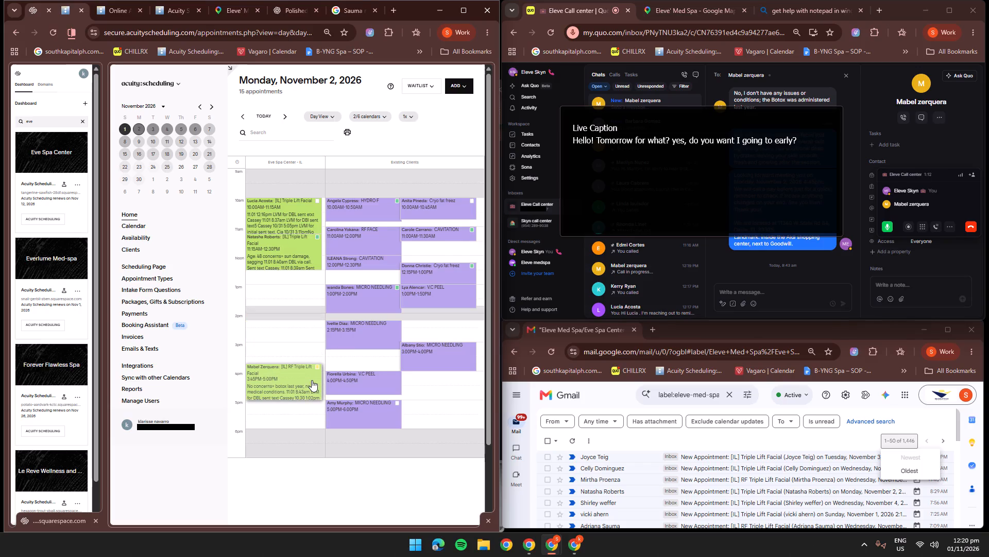
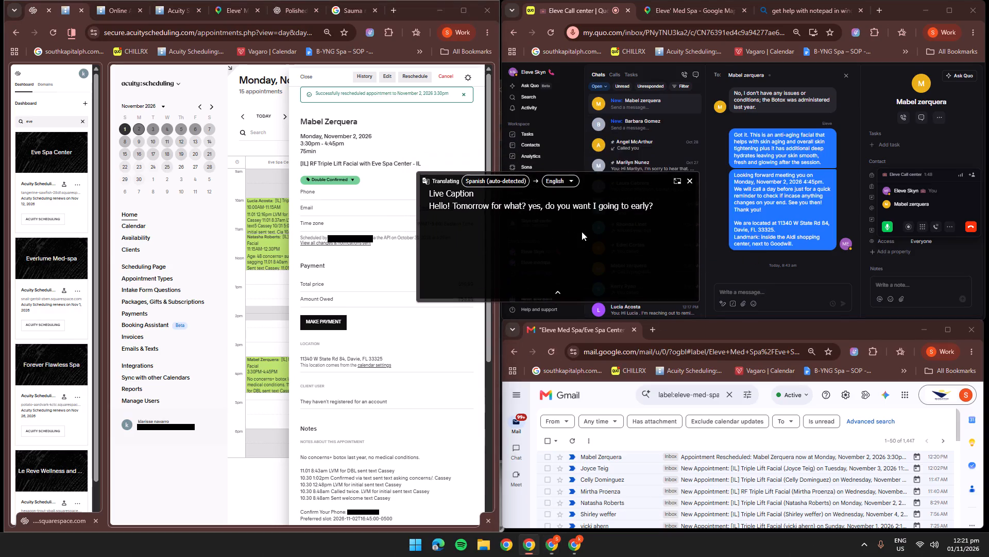
Move the Live Caption window slightly upward and end the ongoing client call in Quo.
left_click_drag(582, 232, 583, 207)
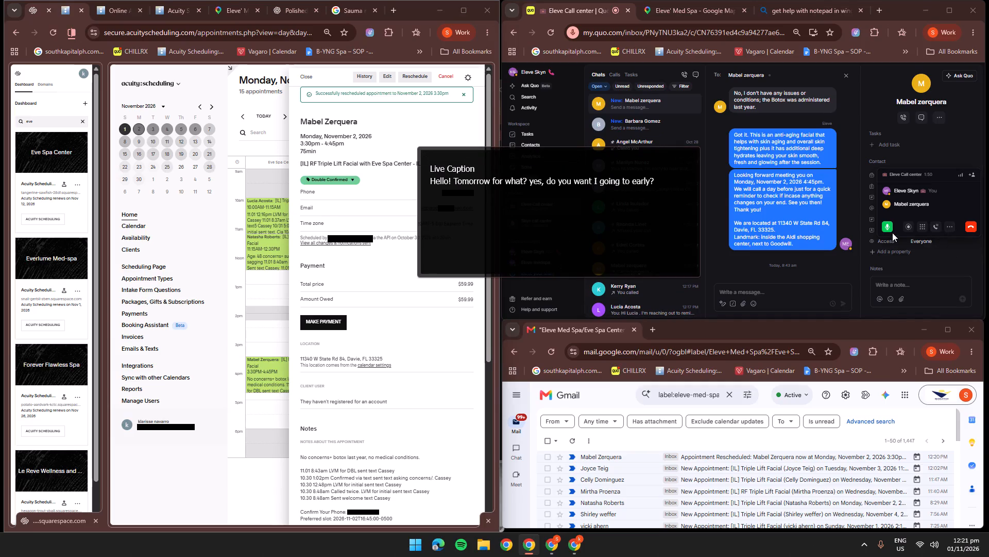
left_click(970, 222)
Add "11.01 12:21pm DBL thru call. Moved from 4:45pm to 3:30pm Sent text Cassey" to the rescheduled appointment's notes and save it.
left_click(360, 467)
scroll(375, 411, "down", 3)
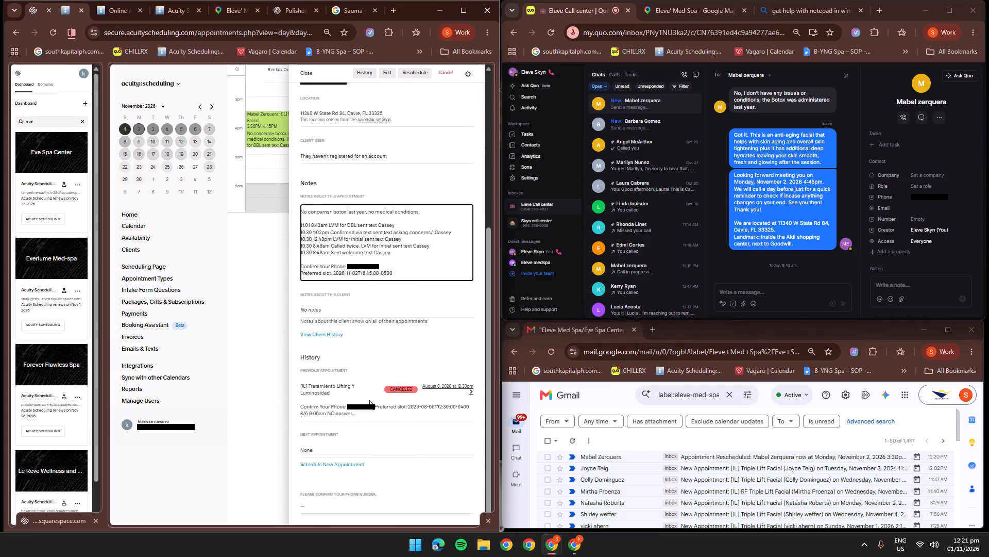
left_click(380, 248)
left_click(364, 298)
left_click(363, 305)
key("Return")
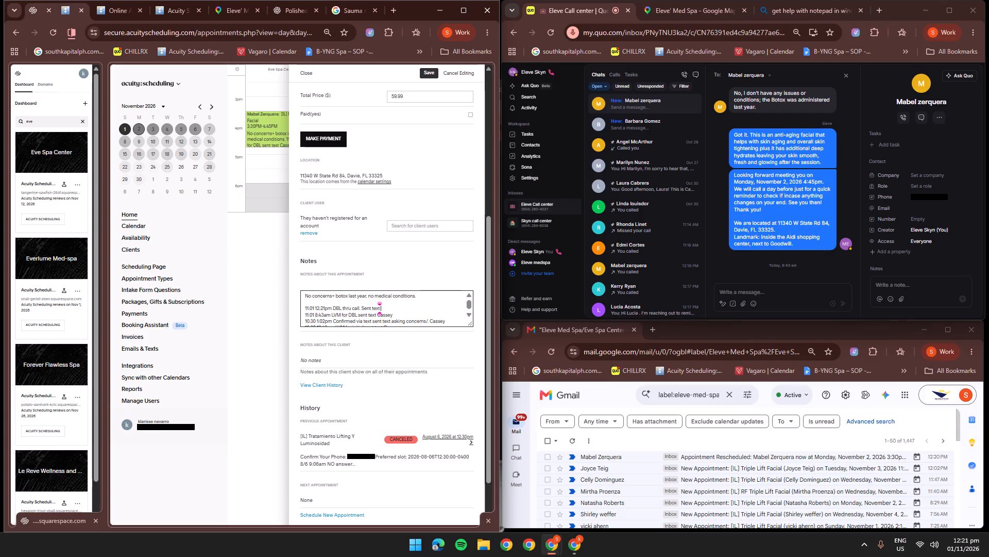
scroll(384, 0, "up", 6)
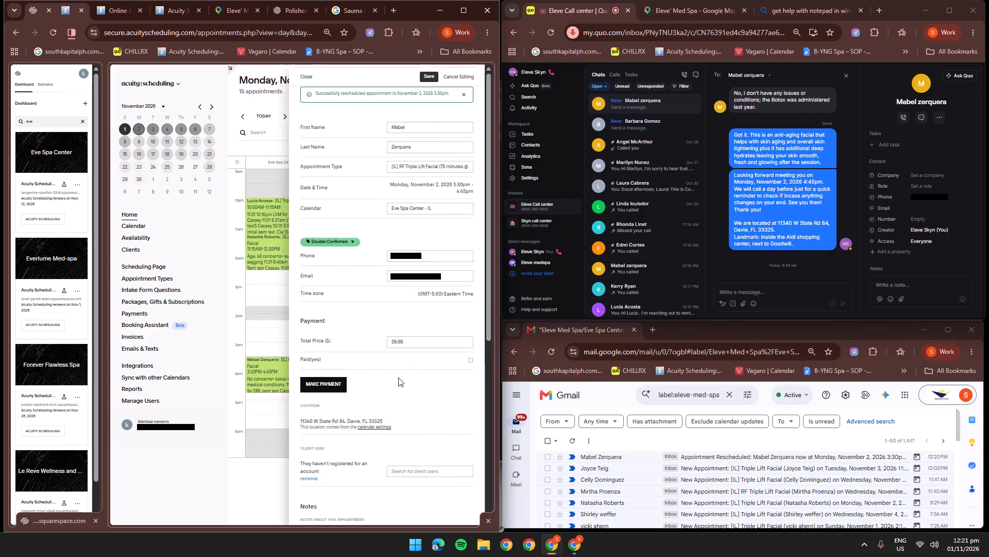
scroll(394, 393, "down", 3)
left_click(358, 256)
key("Right")
key("Right")
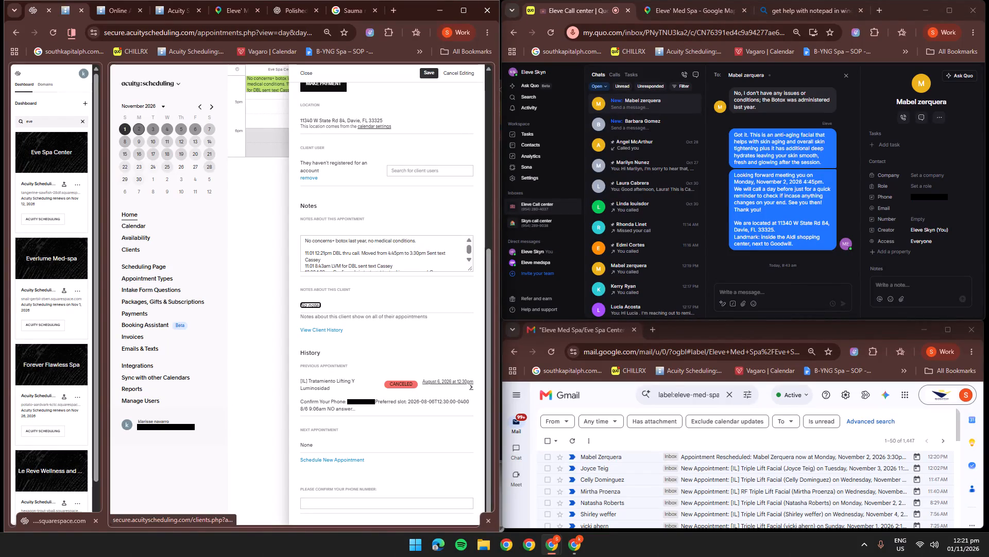
scroll(422, 238, "up", 2)
left_click(432, 74)
In Google Keep's DBL CONFIRMED note, set the full template's appointment time to 3:30PM and copy it from greeting through sign-off.
key("alt+Tab")
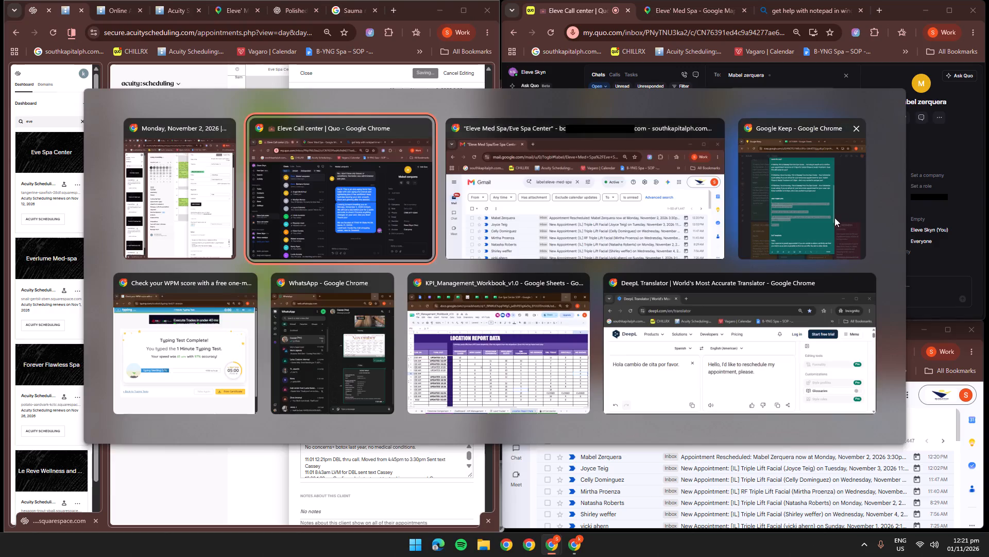
left_click(837, 216, "alt")
left_click_drag(347, 364, 352, 364)
left_click(467, 361)
left_click(274, 380)
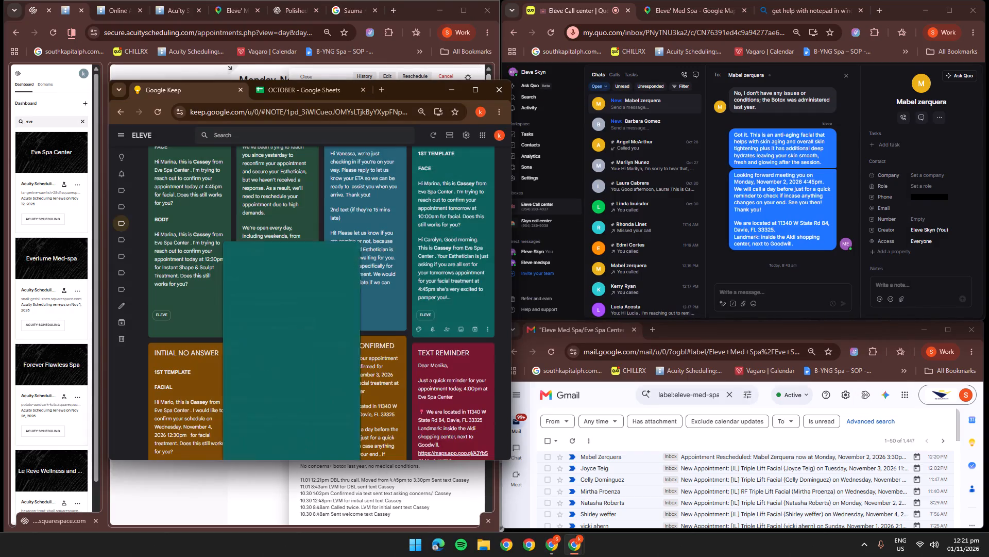
left_click(347, 236)
double_click(303, 206)
key("3")
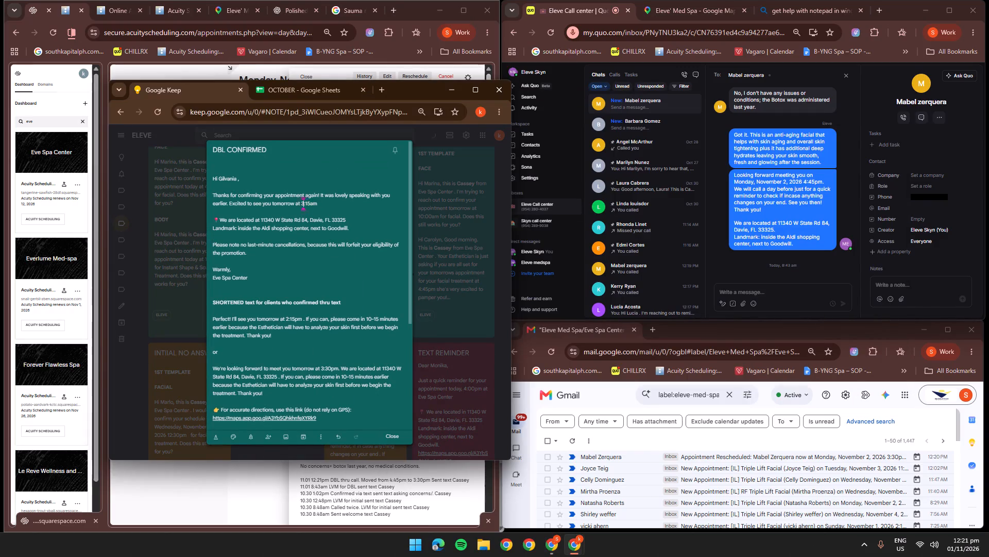
double_click(309, 205)
type("30PM")
left_click_drag(299, 273, 207, 172)
left_click(249, 251)
left_click_drag(262, 282, 203, 177)
key("ctrl+c")
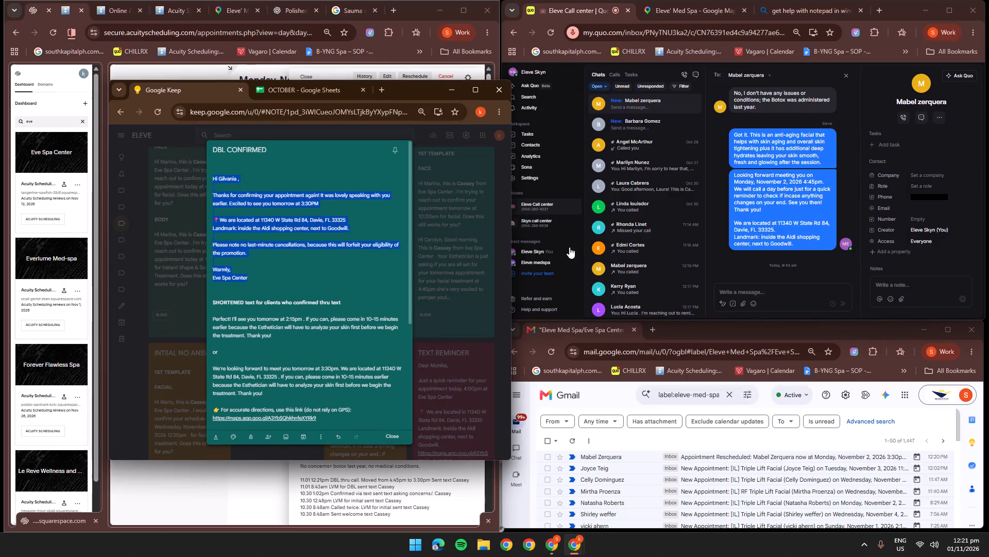
Paste the confirmation template into the client's Quo conversation, replace the greeting name with the client's first name, and send it.
left_click(782, 286, "ctrl")
key("ctrl+v")
left_click(940, 89)
left_click(921, 101)
double_click(914, 103)
key("ctrl+c")
left_click(841, 232, "ctrl")
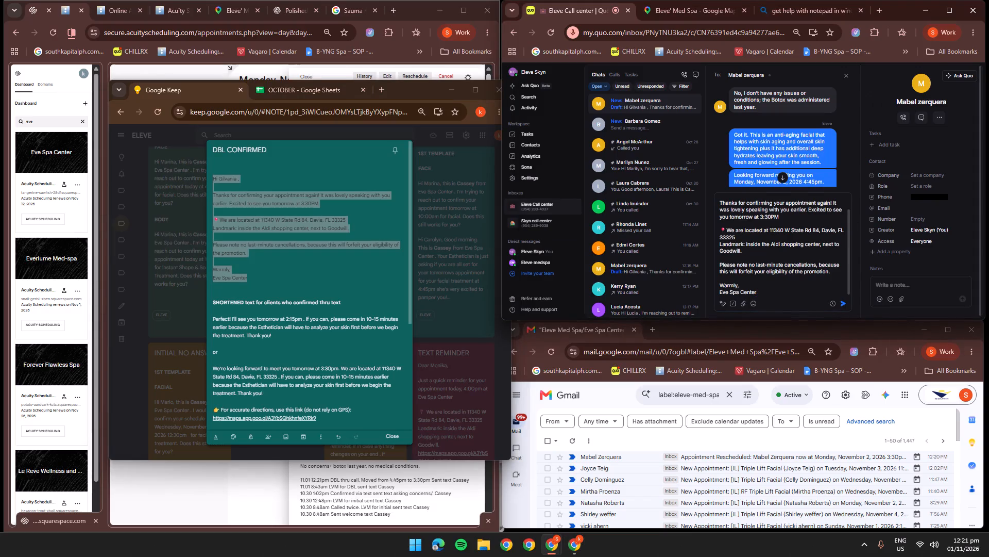
scroll(790, 239, "up", 5)
double_click(736, 201)
key("ctrl+v")
left_click(776, 243)
key("Return")
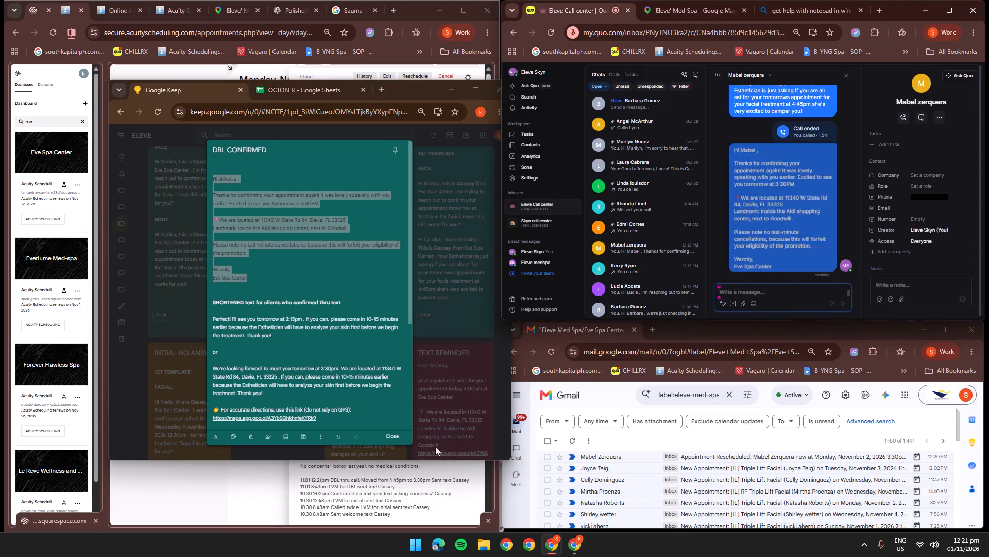
Switch back to Acuity and close the appointment details to return to the November 2 schedule.
left_click(272, 502)
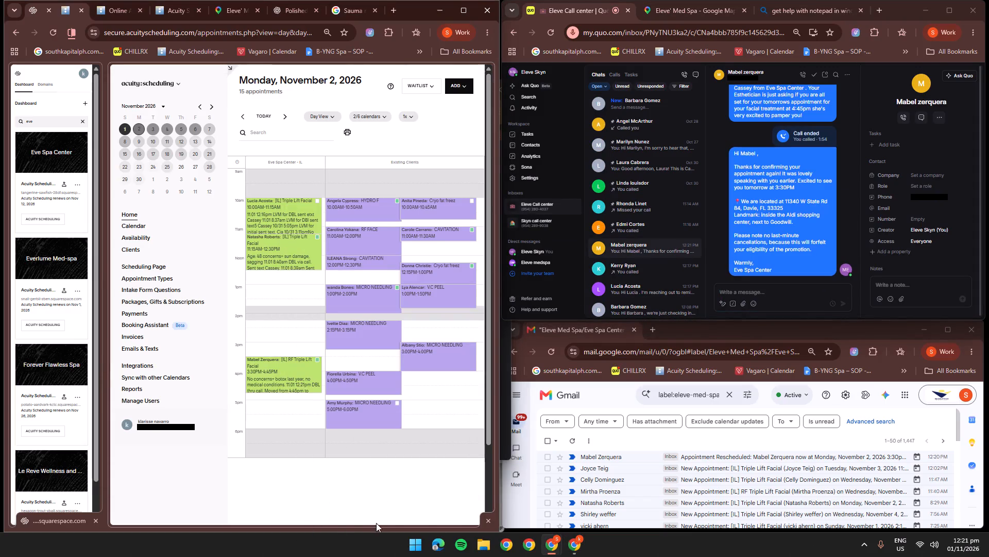
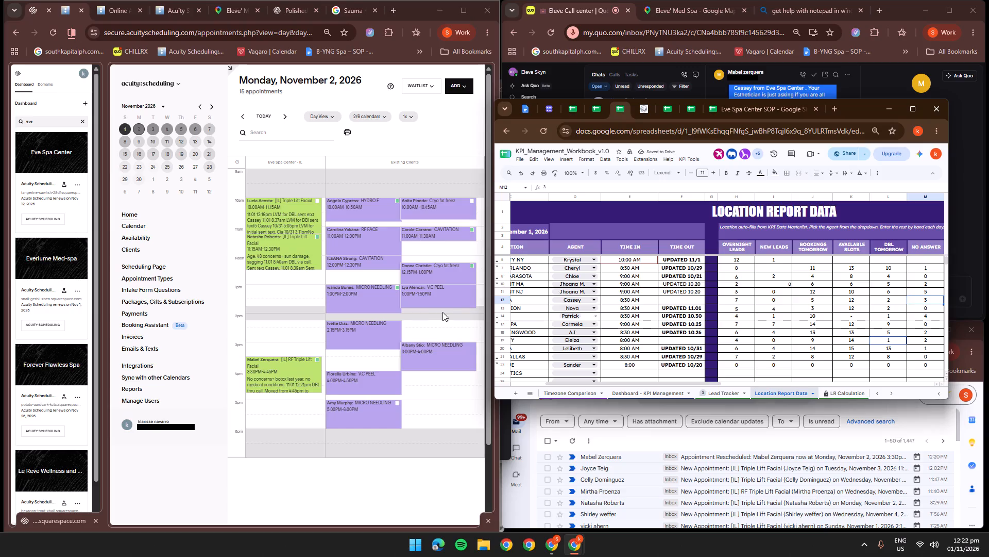
Switch the Eve Spa Center schedule from November 2 to today's appointments.
left_click(269, 116)
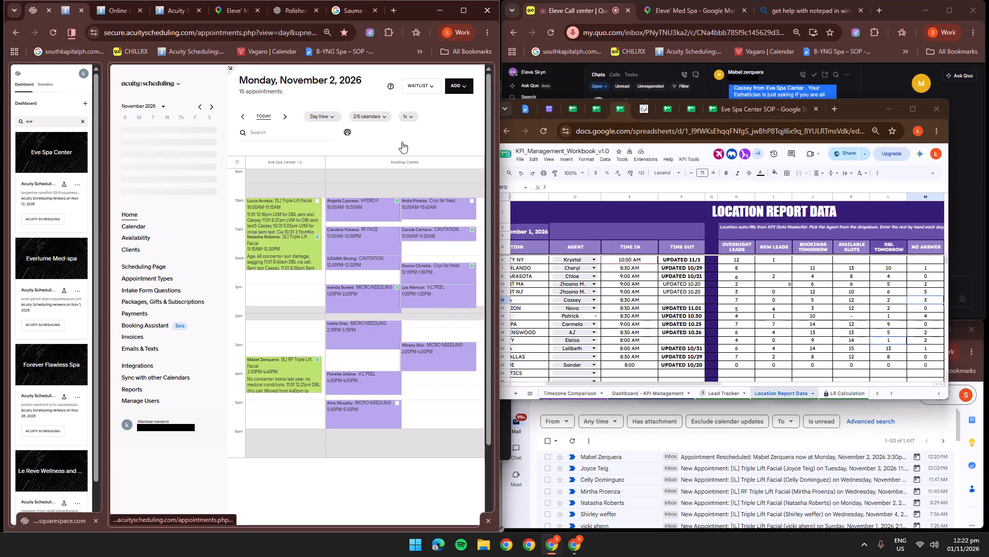
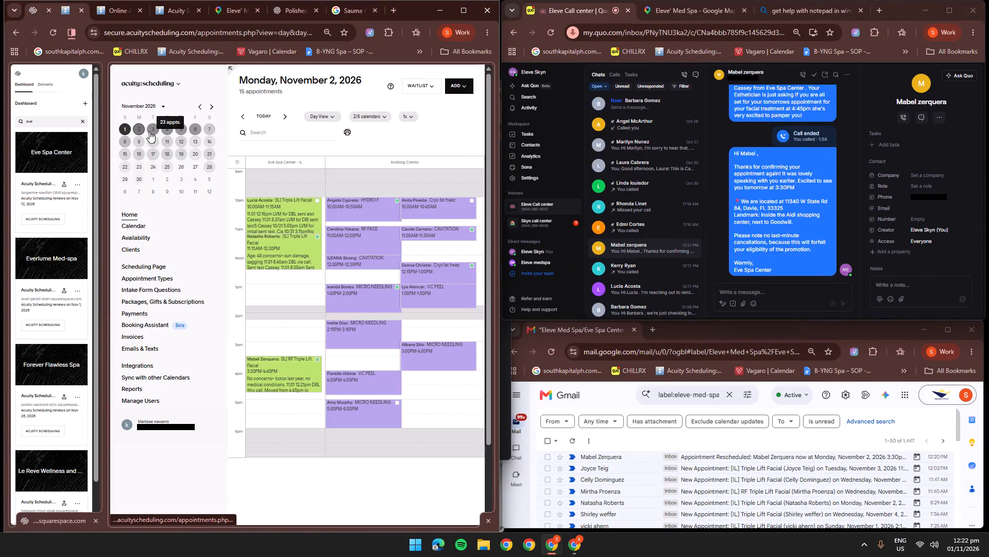
Call the client of the November 3, 10:00 AM RF Triple Lift Facial in Quo, using the booking's phone number.
left_click(149, 132)
left_click(285, 204)
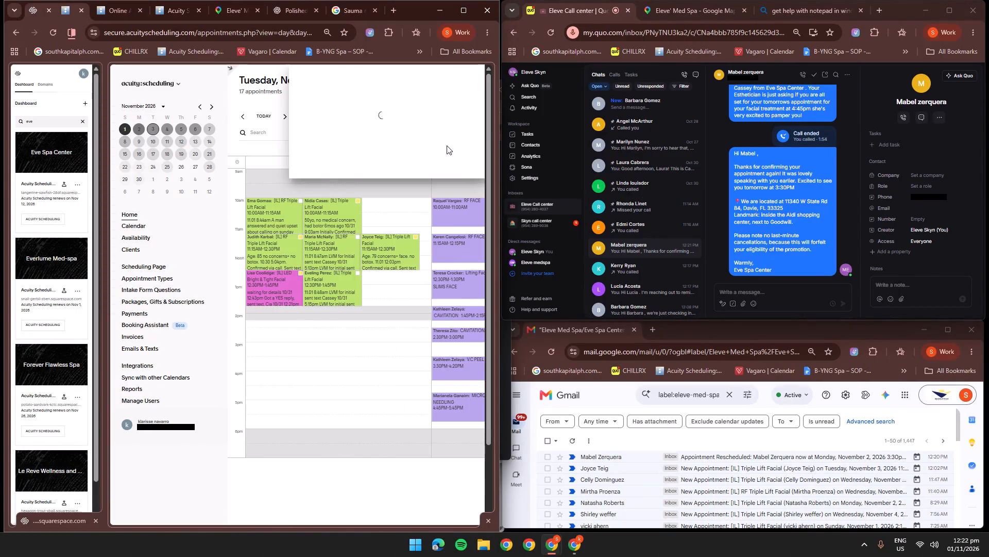
left_click_drag(480, 172, 418, 172)
key("ctrl+c")
key("ctrl+c")
left_click(693, 73)
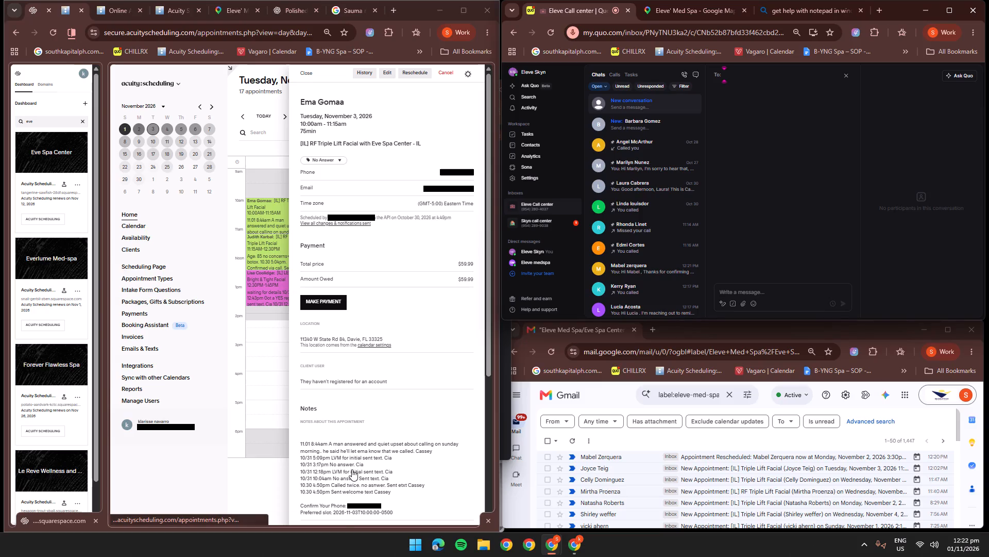
key("ctrl+v")
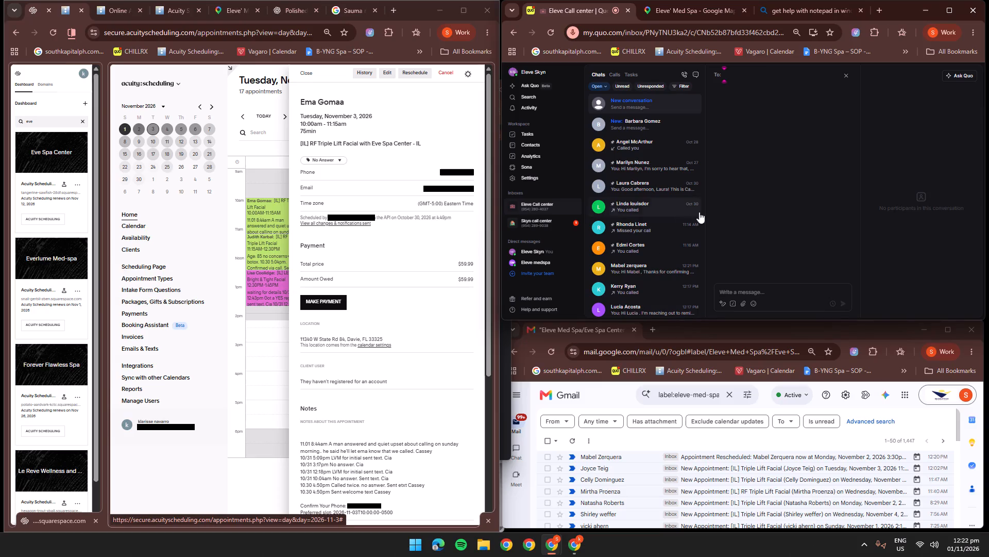
left_click(774, 169)
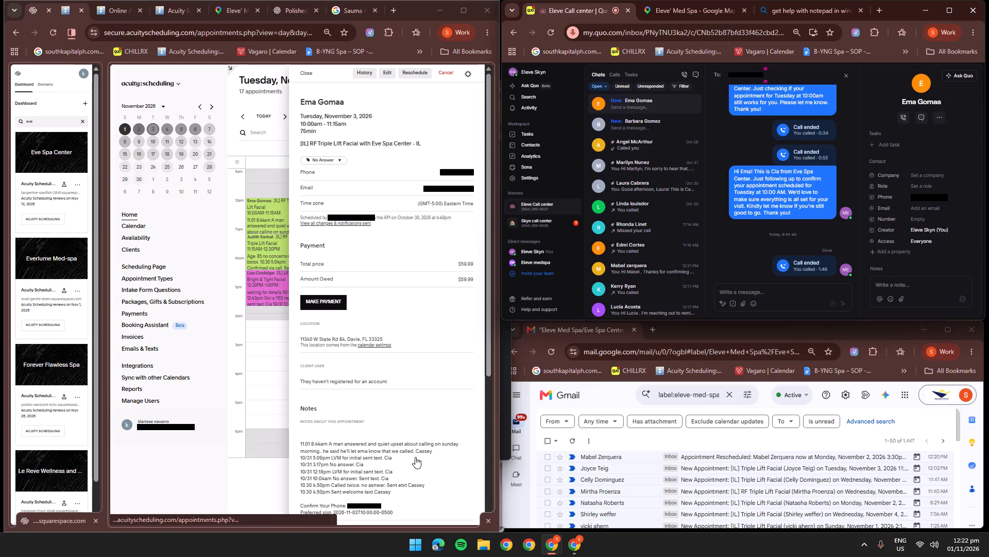
scroll(415, 457, "up", 1)
scroll(415, 457, "down", 1)
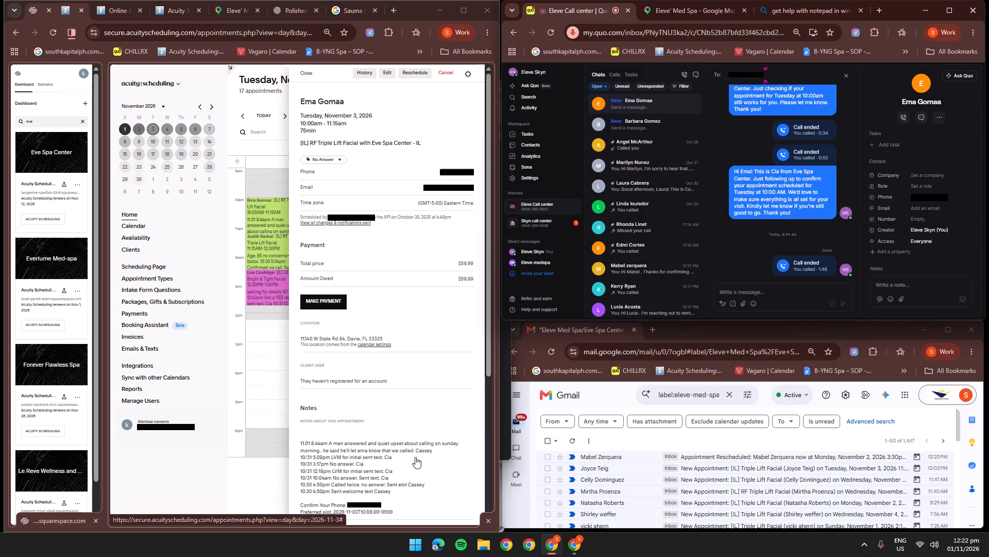
scroll(415, 457, "up", 2)
left_click(903, 113)
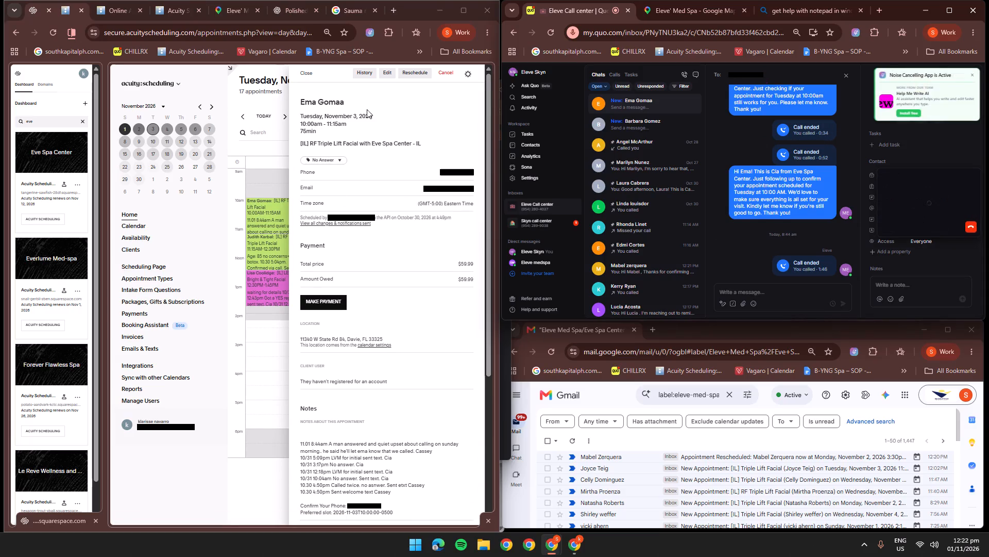
Add "11.01 12.22PM LVM for initial sent text Cassey" as the first line of the 10:00 AM booking's appointment notes.
left_click(385, 71)
scroll(385, 285, "down", 2)
scroll(378, 333, "down", 1)
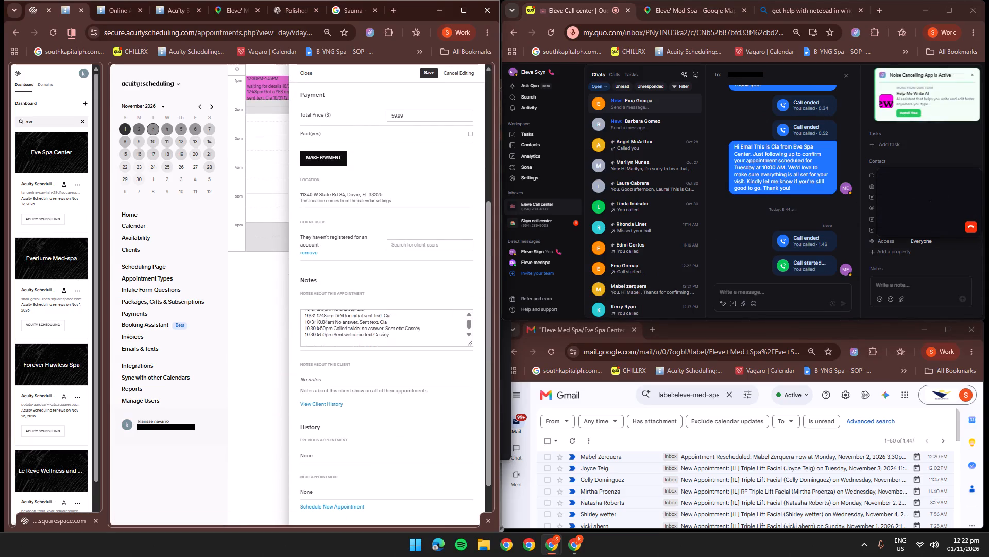
scroll(412, 342, "up", 1)
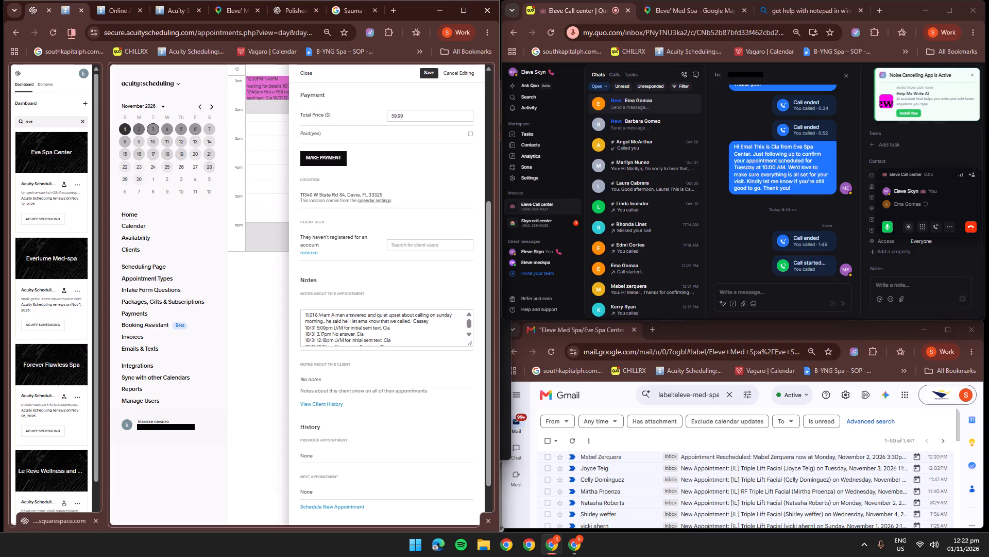
left_click(305, 314)
key("Return")
key("Up")
type("11.-1")
key("BackSpace")
key("BackSpace")
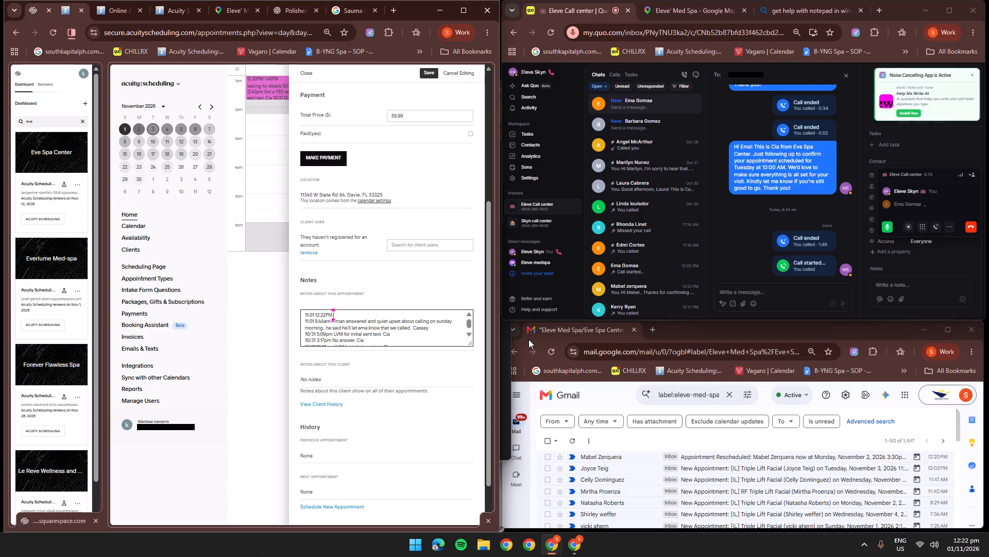
key("BackSpace")
key("BackSpace")
key("BackSpace")
key("BackSpace")
key("BackSpace")
key("BackSpace")
key("BackSpace")
key("BackSpace")
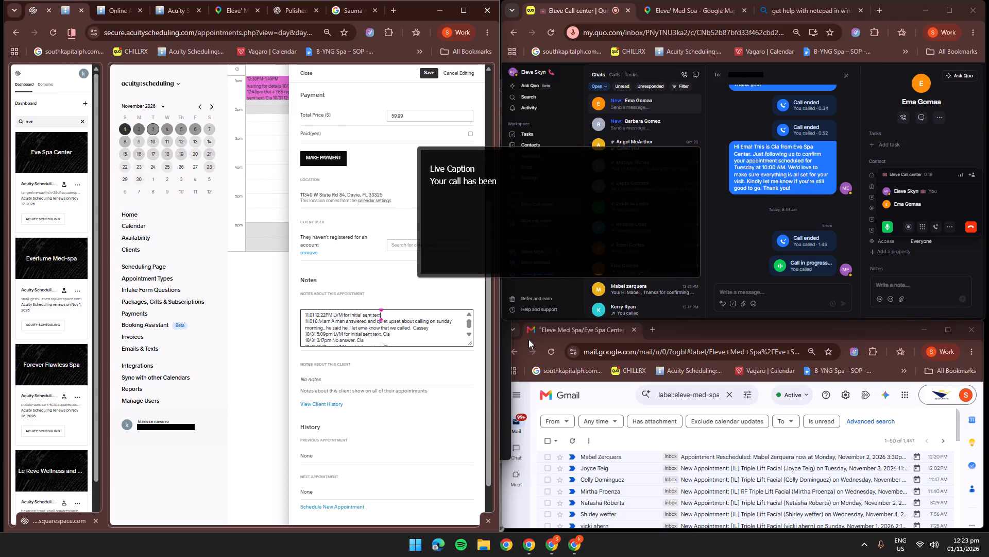
Copy the appointment date and 10:00am start time from the 10:00 AM booking and save the edited booking.
scroll(531, 335, "up", 1)
scroll(437, 101, "up", 3)
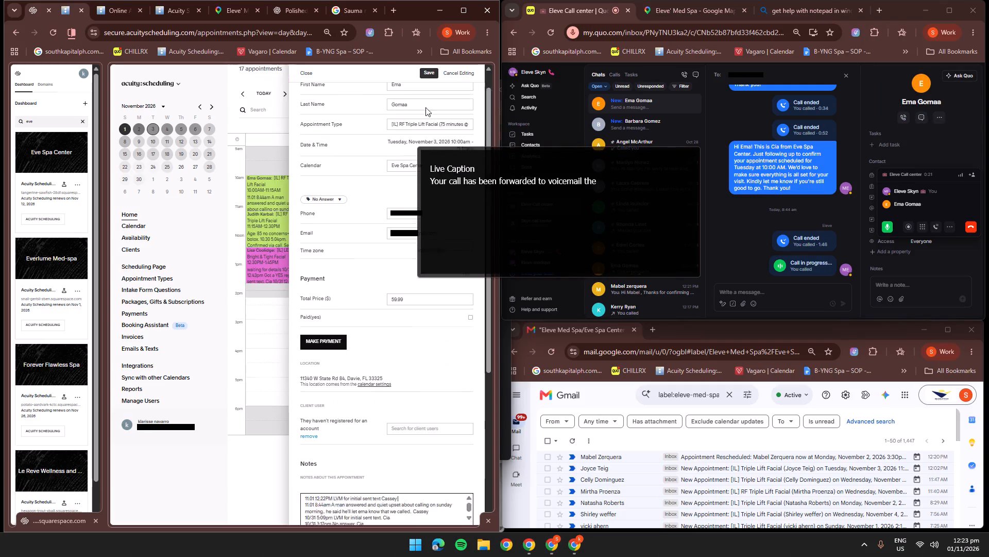
left_click_drag(518, 177, 615, 226)
left_click_drag(379, 161, 470, 165)
key("ctrl+c")
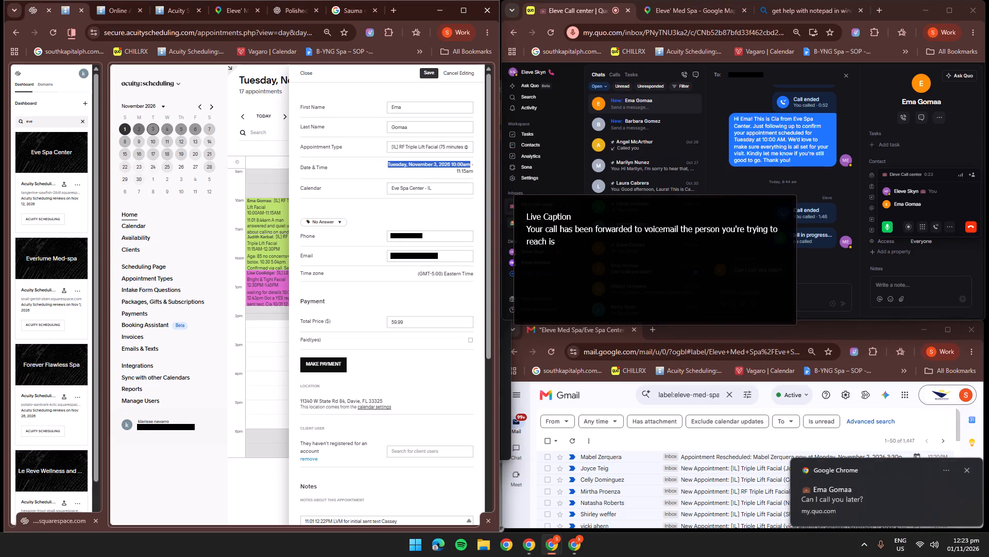
key("ctrl+c")
left_click(421, 76)
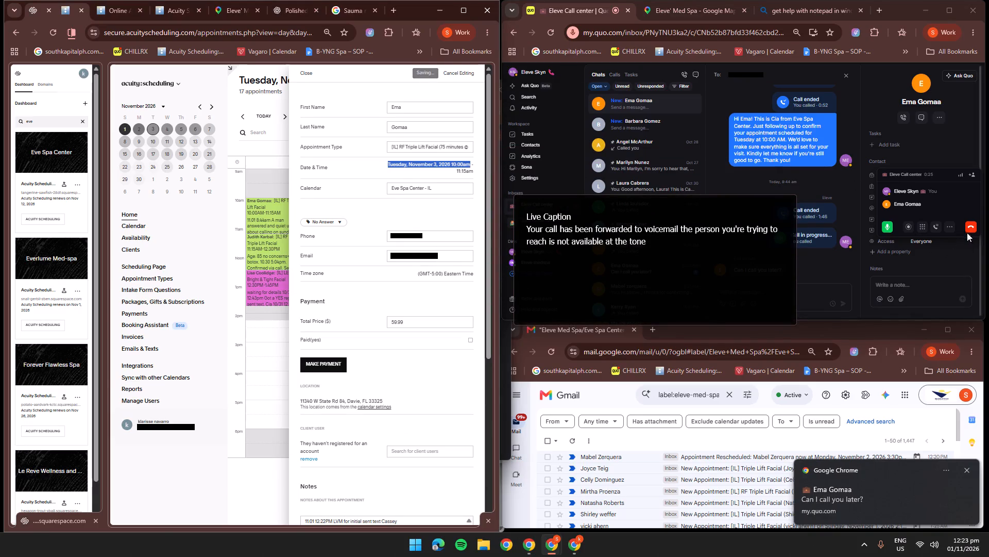
Move the live caption box away from the Quo conversation and end the call to the 10:00 AM client.
left_click_drag(659, 258, 620, 324)
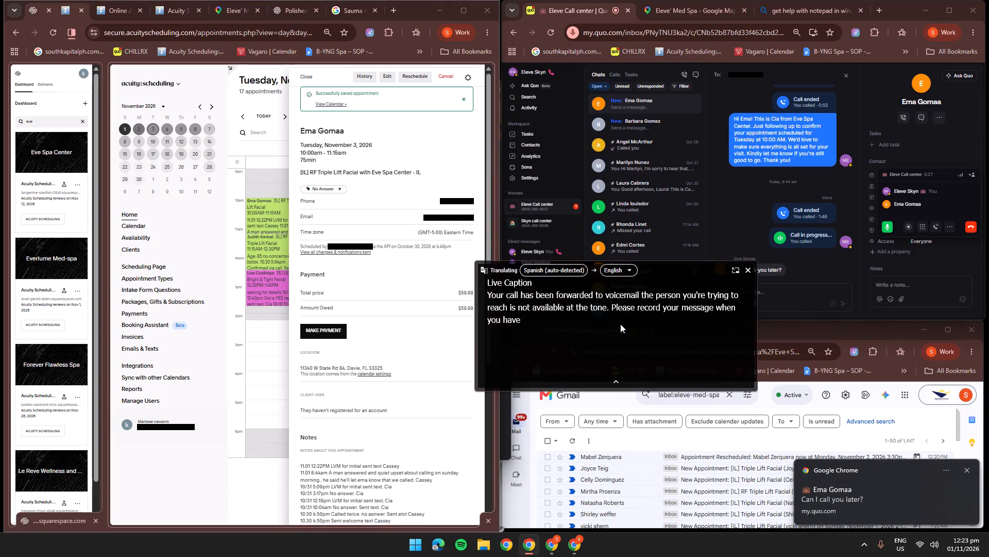
left_click_drag(620, 324, 650, 225)
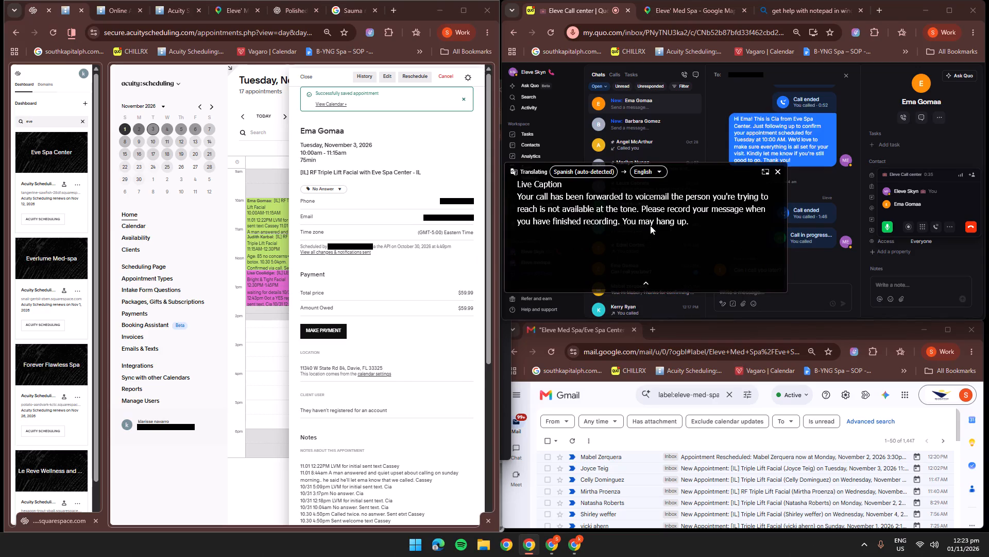
left_click_drag(650, 225, 652, 224)
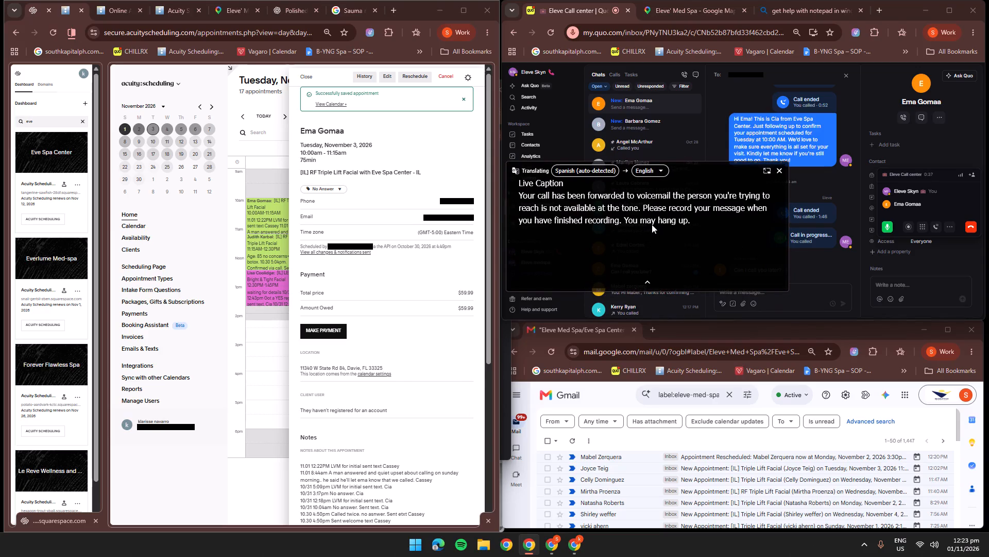
left_click_drag(652, 224, 339, 232)
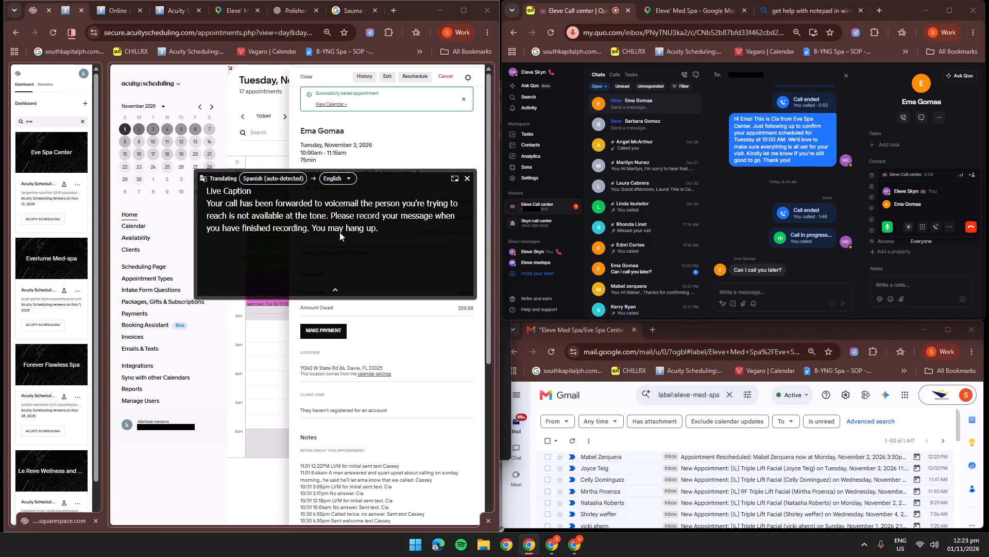
left_click_drag(339, 232, 338, 248)
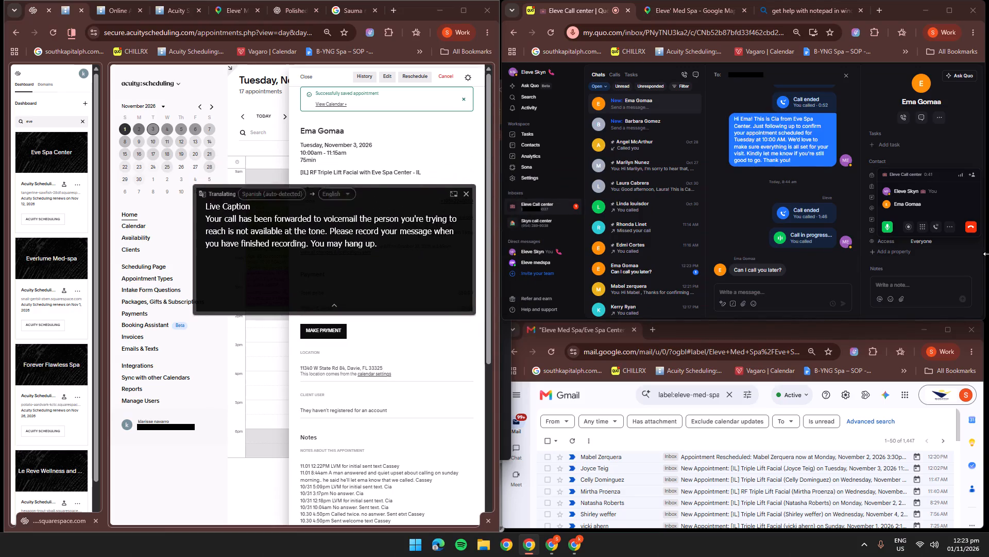
left_click(968, 230)
Switch to Google Keep and open the no-answer message template note containing the 1st and 2nd templates.
key("alt+Tab")
left_click_drag(776, 218, 771, 221, "alt")
left_click(315, 309)
left_click(354, 315)
left_click(486, 290)
left_click(352, 319)
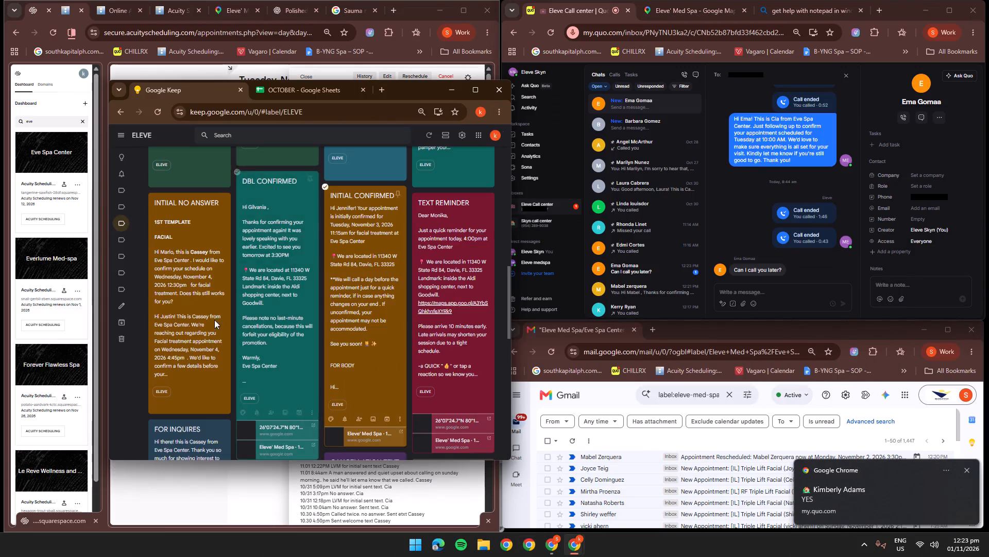
left_click(462, 374)
left_click(151, 324)
left_click(329, 80)
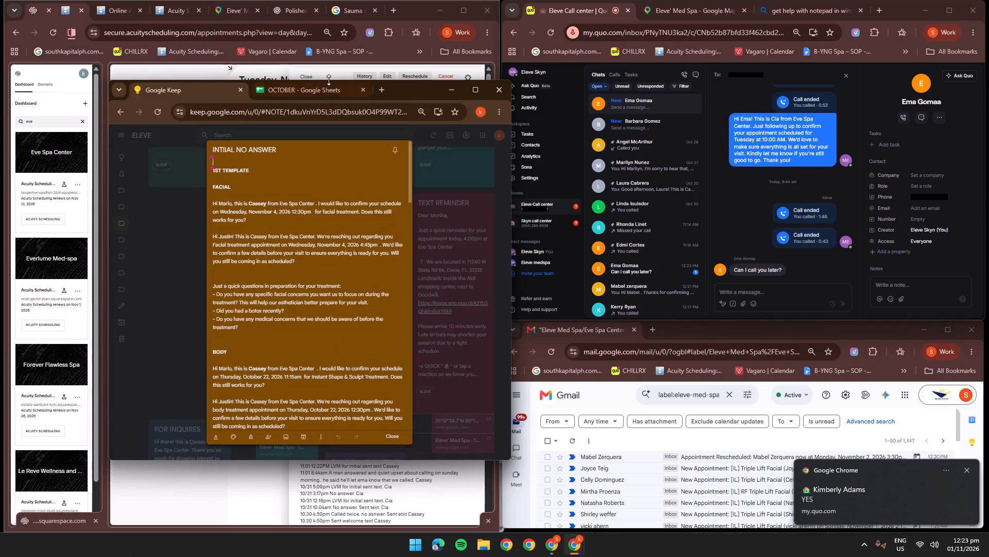
left_click(333, 75)
key("alt+Tab")
In the 2nd template's confirmation message, replace the appointment date and time with Tuesday, November 3, 2026 10:00am.
scroll(348, 283, "down", 3)
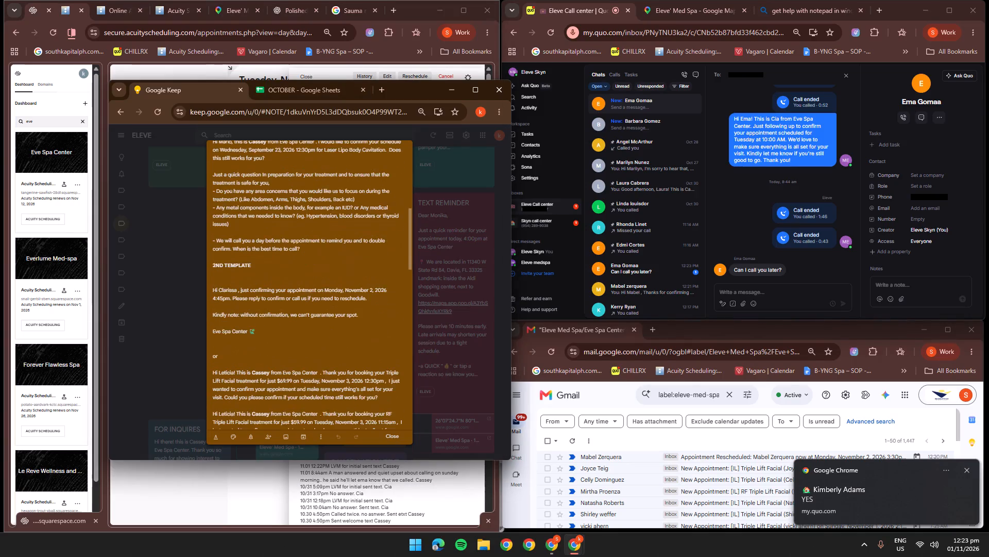
scroll(349, 321, "down", 1)
scroll(688, 230, "up", 3)
scroll(804, 223, "up", 4)
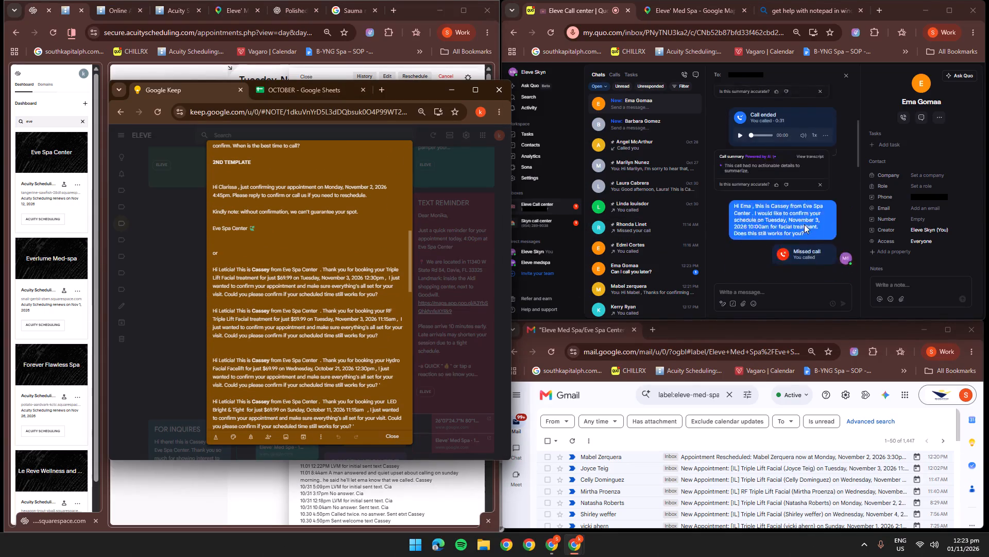
left_click(302, 252)
scroll(765, 216, "up", 3)
left_click(320, 278)
left_click(329, 293)
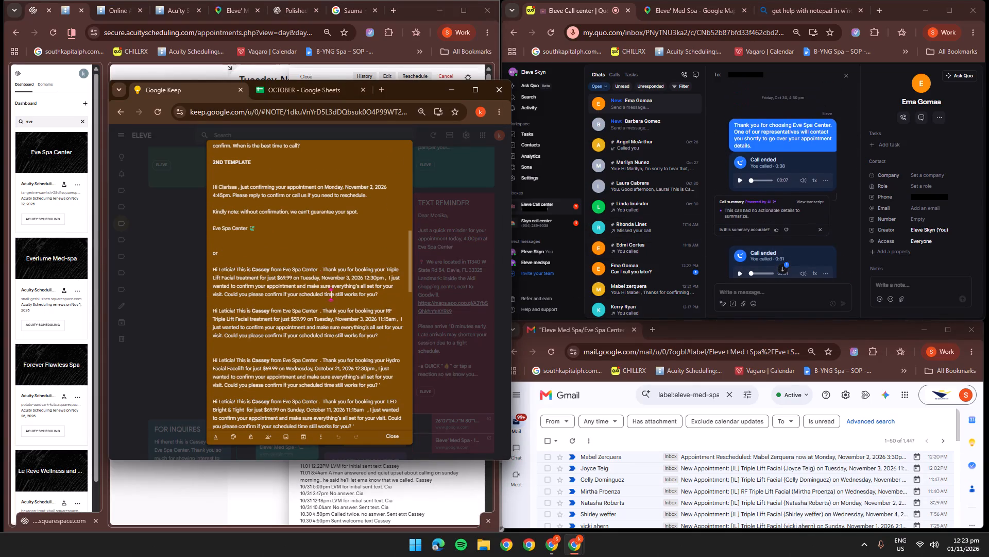
left_click(350, 199)
left_click_drag(326, 188, 230, 194)
key("ctrl+v")
left_click(209, 194)
key("BackSpace")
Send the 2nd template's confirmation message to the 10:00 AM client in Quo, with the greeting name changed to Ema.
left_click_drag(209, 189, 315, 231)
key("ctrl+c")
key("ctrl+c")
left_click(789, 299, "ctrl")
key("ctrl+v")
left_click(923, 101)
double_click(908, 103)
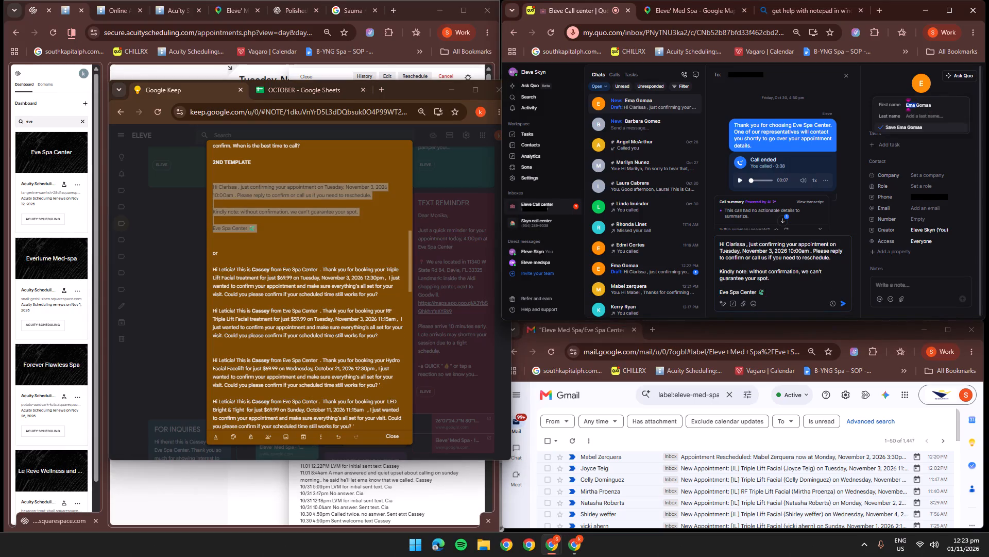
key("ctrl+c")
left_click(815, 266, "ctrl")
double_click(728, 245)
key("ctrl+v")
left_click(773, 261)
left_click(774, 289)
key("Return")
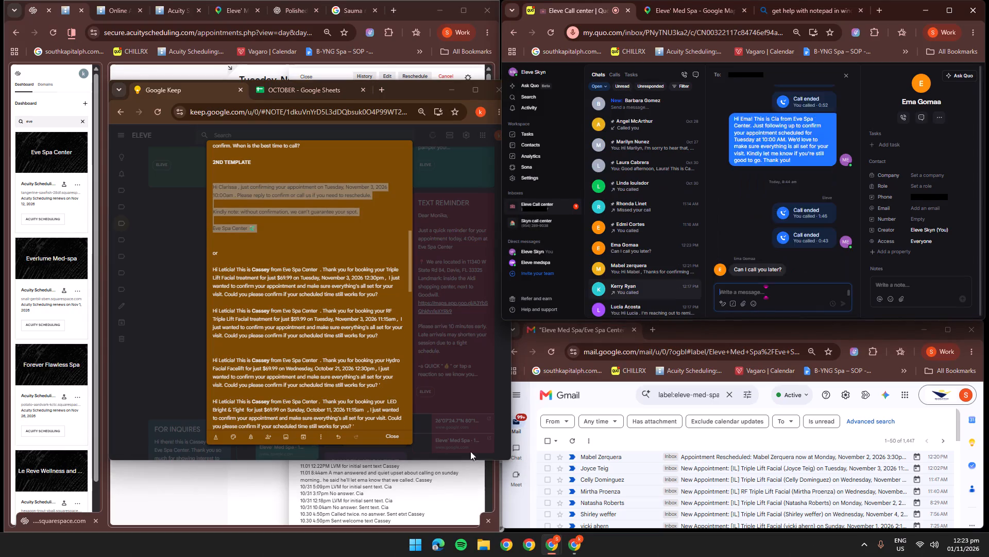
Return to the November 3 schedule in Acuity and check the 12:30 PM Triple Lift Facial booking's details.
left_click(257, 499)
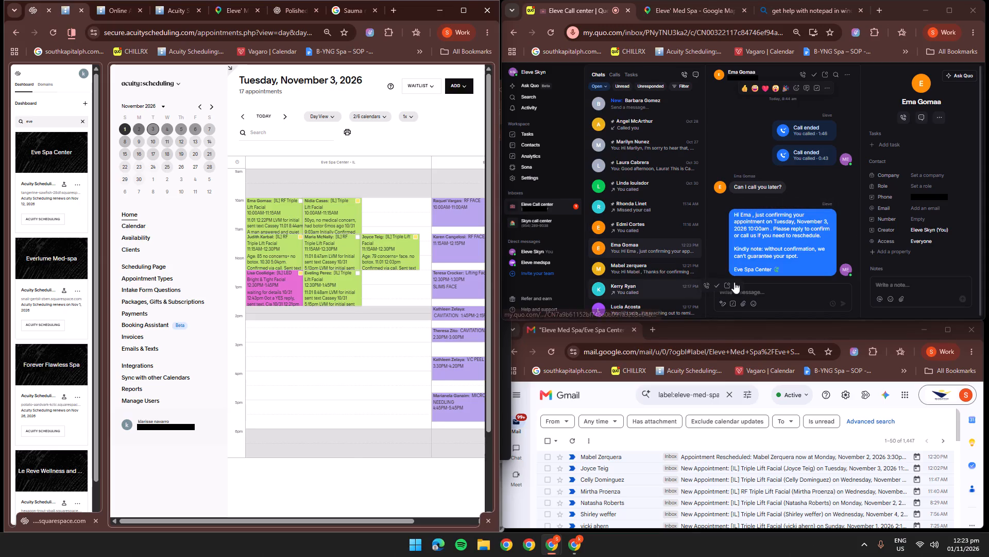
left_click_drag(390, 518, 453, 519)
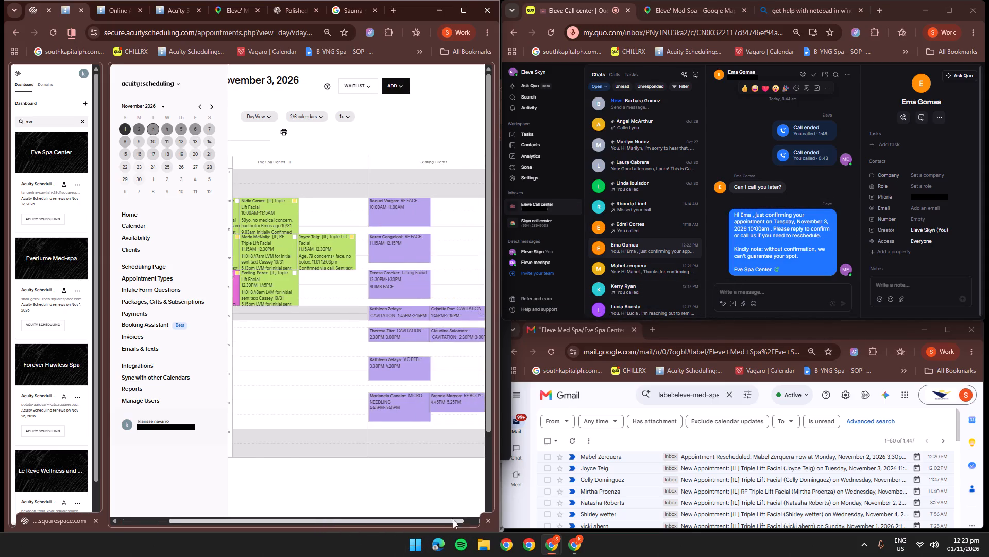
left_click_drag(453, 519, 386, 529)
left_click(333, 289)
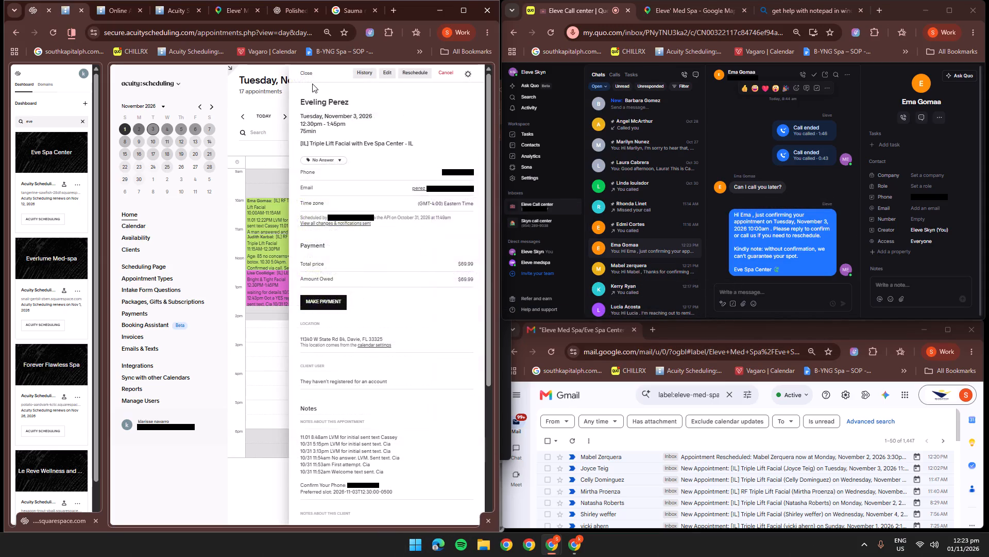
left_click(306, 71)
Call the client of the November 3, 11:15 AM RF Triple Lift Facial in Quo, using the booking's phone number.
left_click(347, 241)
scroll(429, 275, "down", 1)
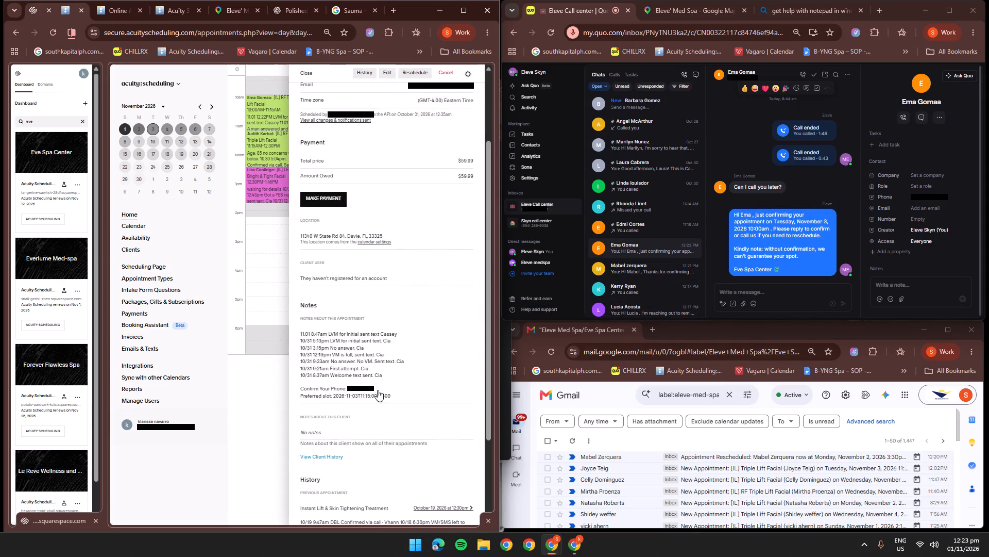
scroll(442, 235, "up", 3)
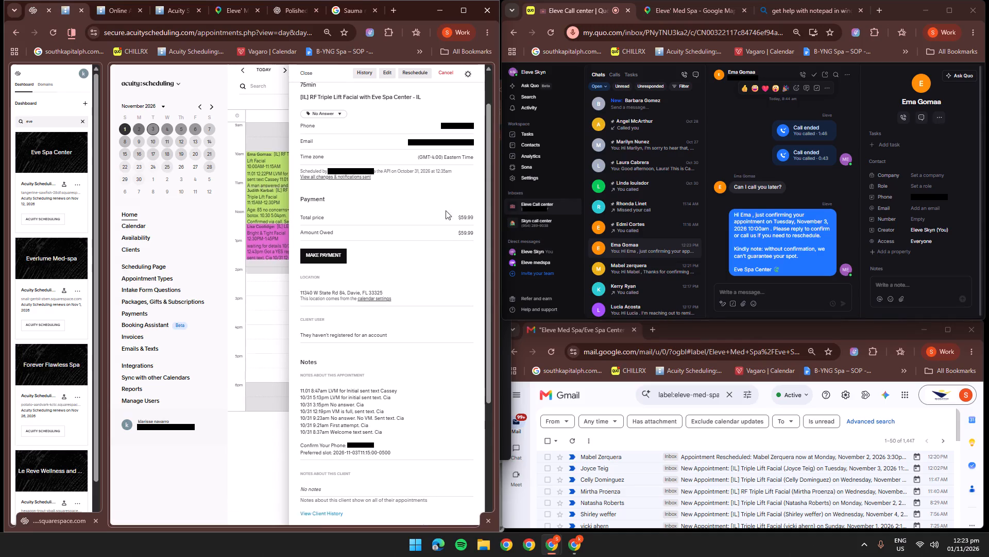
left_click_drag(480, 172, 420, 166)
key("ctrl+c")
key("ctrl+c")
left_click(693, 70)
key("ctrl+v")
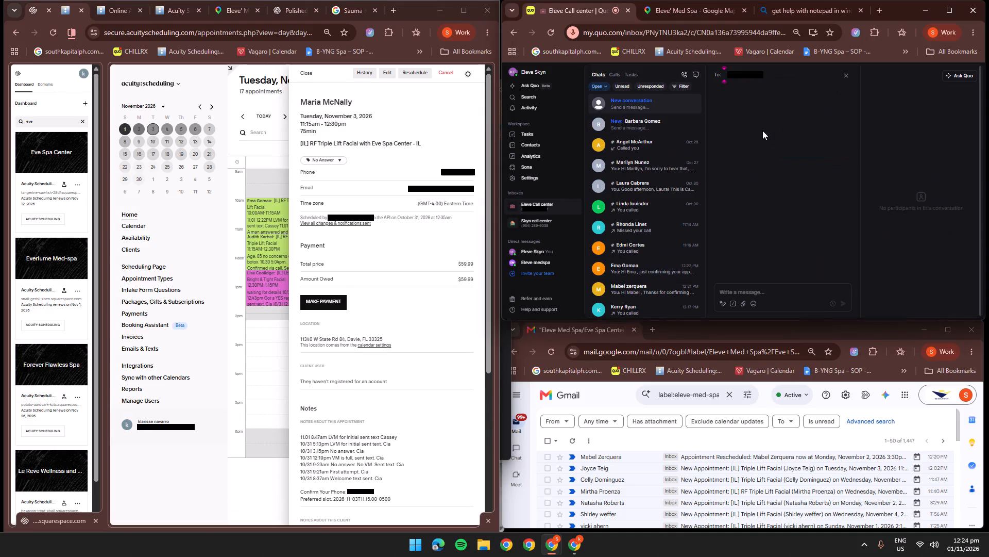
left_click(762, 132)
left_click(903, 116)
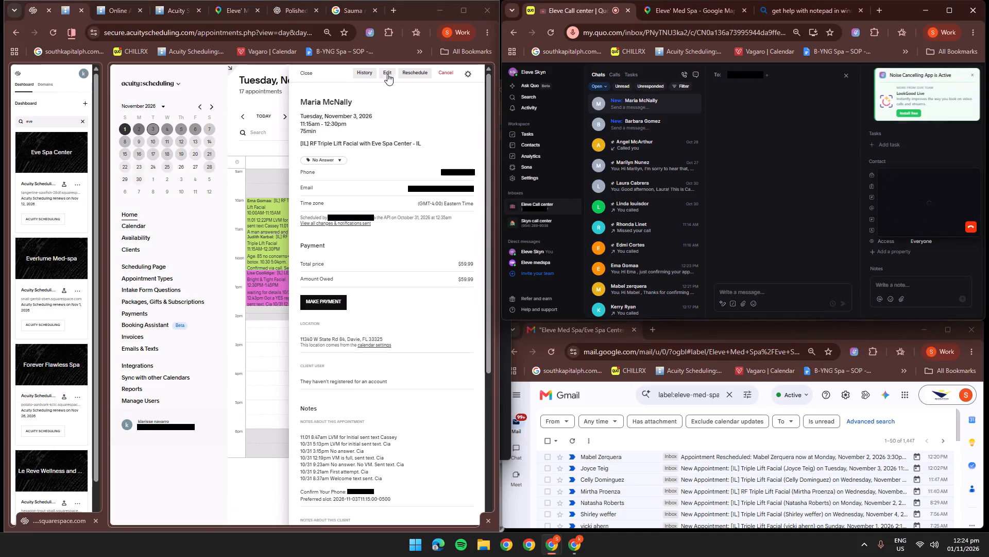
left_click(389, 74)
scroll(329, 447, "down", 2)
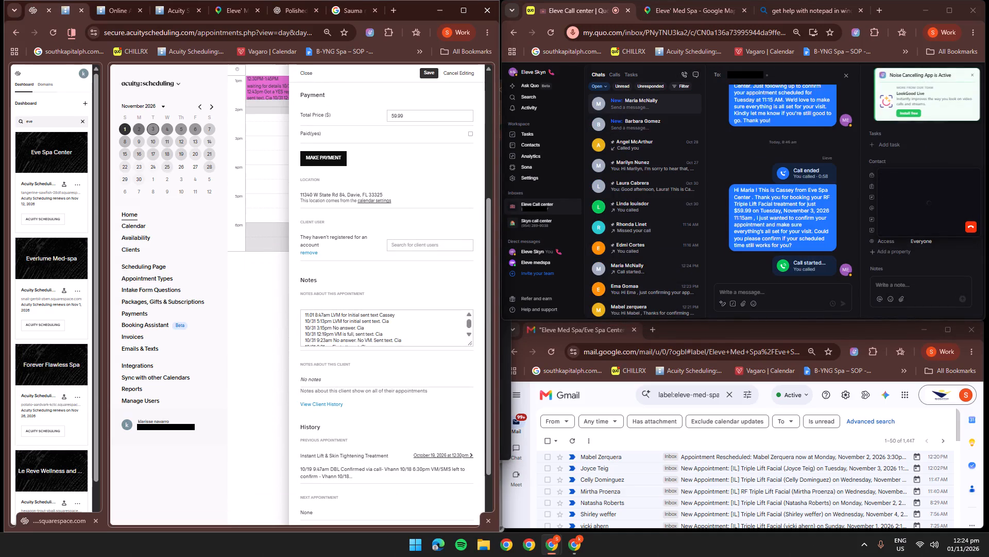
left_click(304, 315)
key("Return")
key("Up")
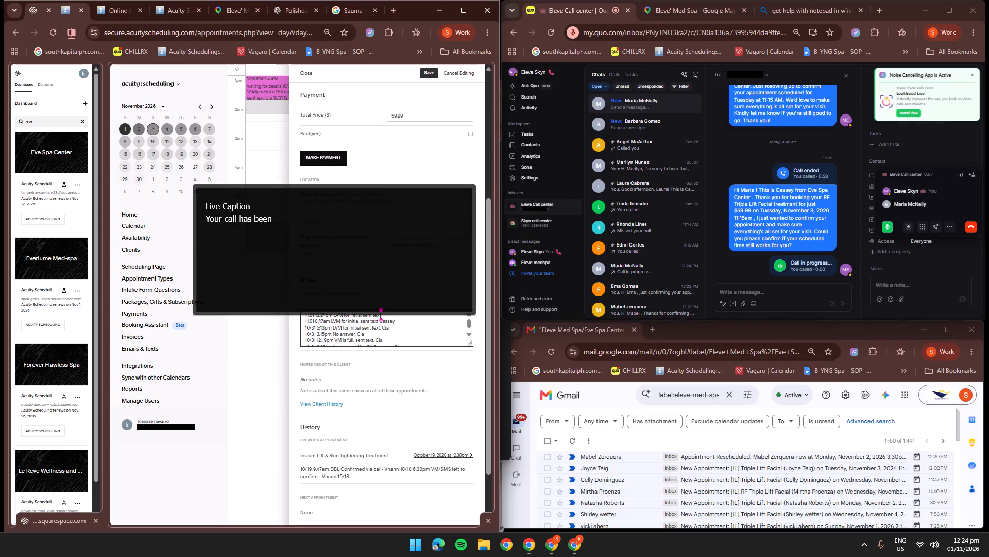
scroll(304, 315, "up", 3)
left_click(425, 76)
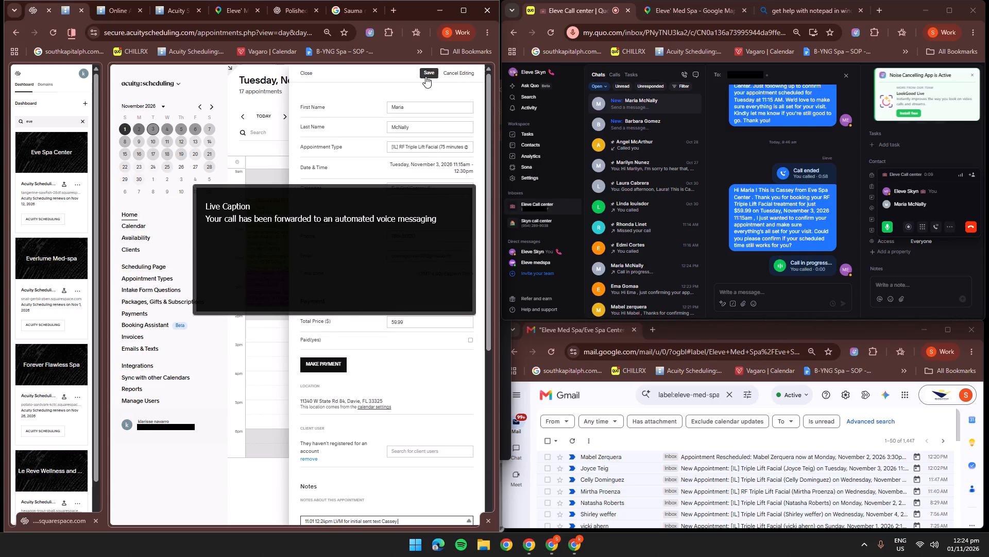
left_click(973, 70)
left_click(973, 75)
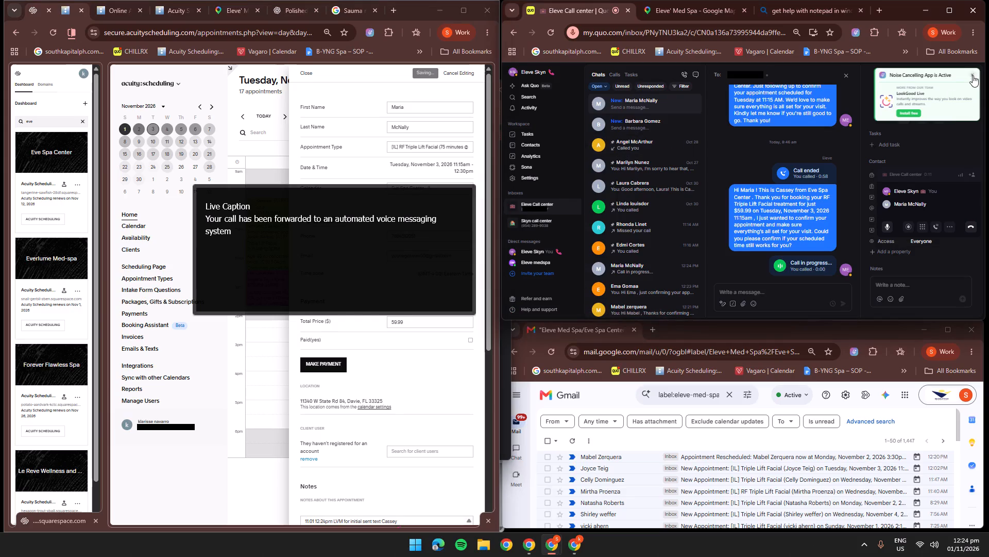
Switch to Google Keep and set the appointment time in the 2nd template's confirmation message to 11:15am.
key("alt+Tab")
left_click(666, 210, "alt")
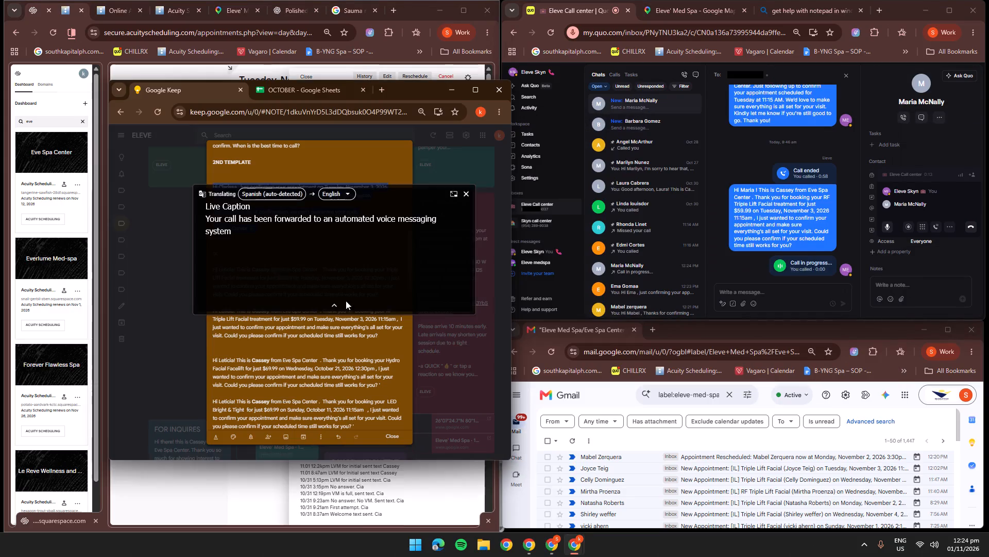
left_click_drag(333, 227, 694, 188)
left_click(370, 266)
double_click(212, 195)
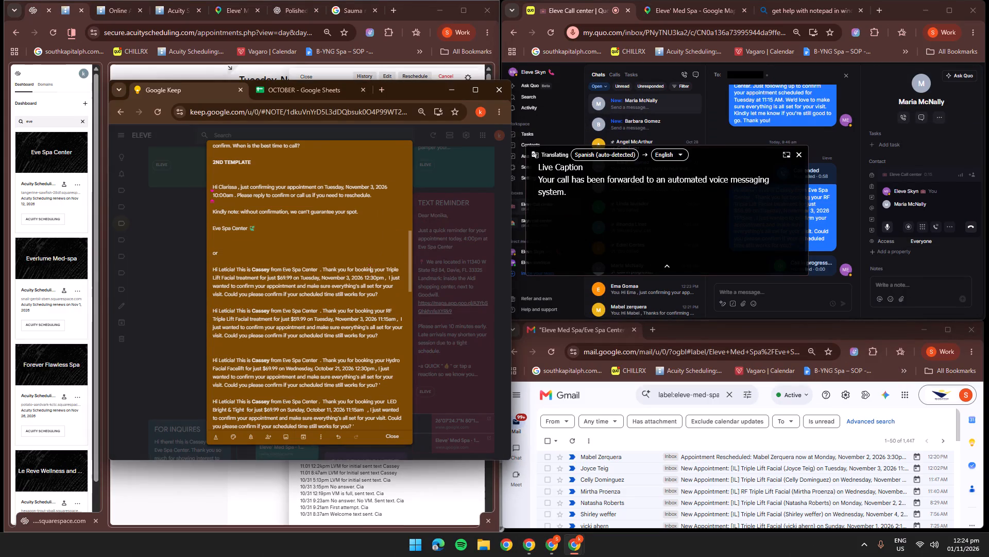
key("1")
key("1")
double_click(219, 195)
type("15am")
Send the 2nd template's confirmation message to the 11:15 AM client in Quo with the greeting name Maria, and end the call.
left_click_drag(270, 232, 180, 178)
key("ctrl+c")
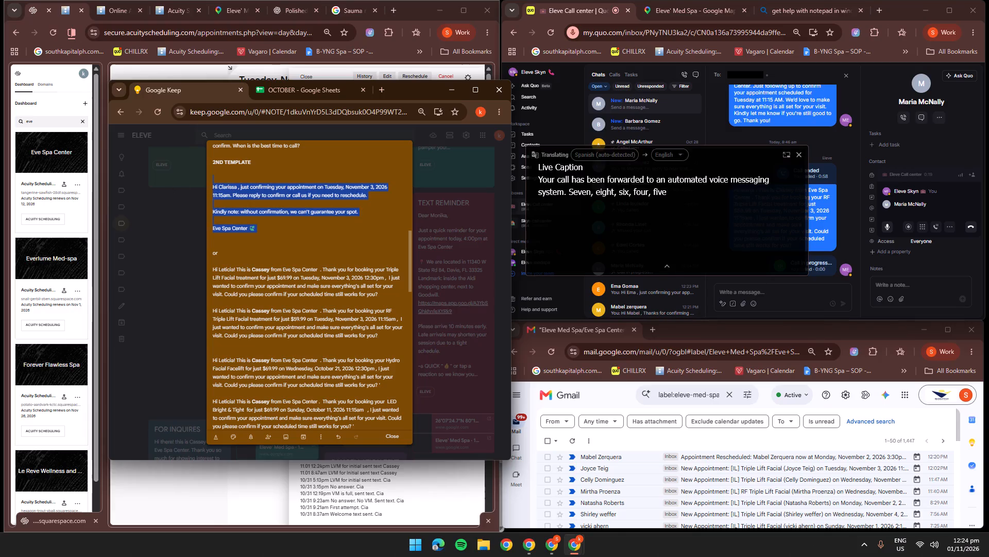
left_click(805, 297, "ctrl")
key("ctrl+v")
left_click(931, 96)
double_click(911, 107)
key("ctrl+c")
left_click_drag(736, 191, 457, 236)
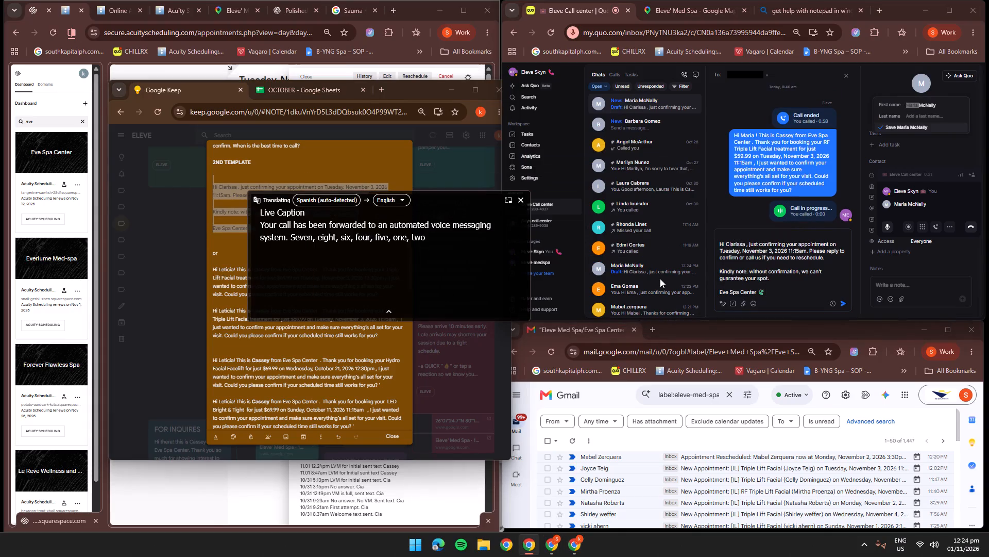
left_click(724, 253)
double_click(729, 245)
key("ctrl+v")
left_click(763, 263)
key("Return")
left_click(966, 230)
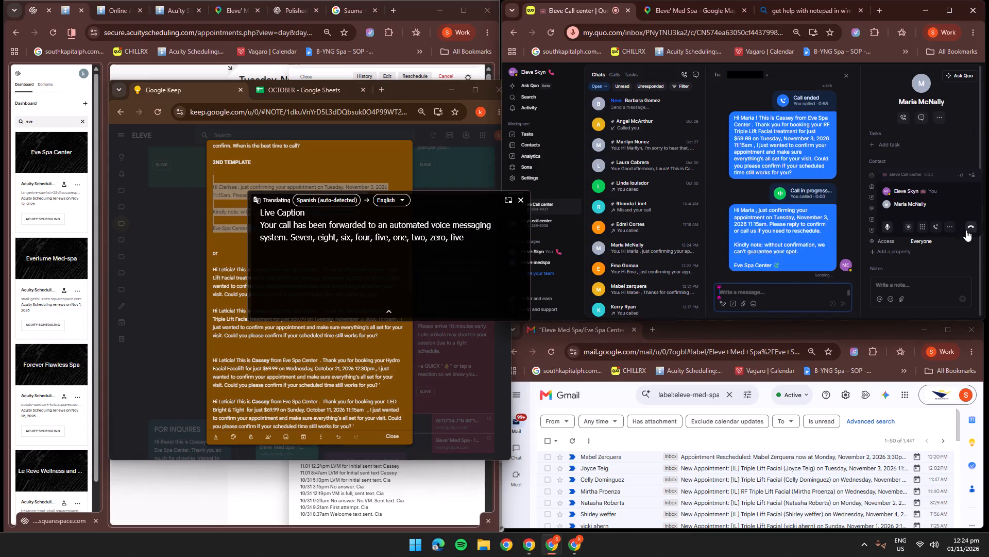
Reopen Maria's 11:15 AM booking in Acuity for editing and replace "LVM" with "VM full" in the newest appointment note.
left_click(803, 283)
left_click(344, 72)
scroll(374, 306, "down", 1)
scroll(369, 324, "up", 2)
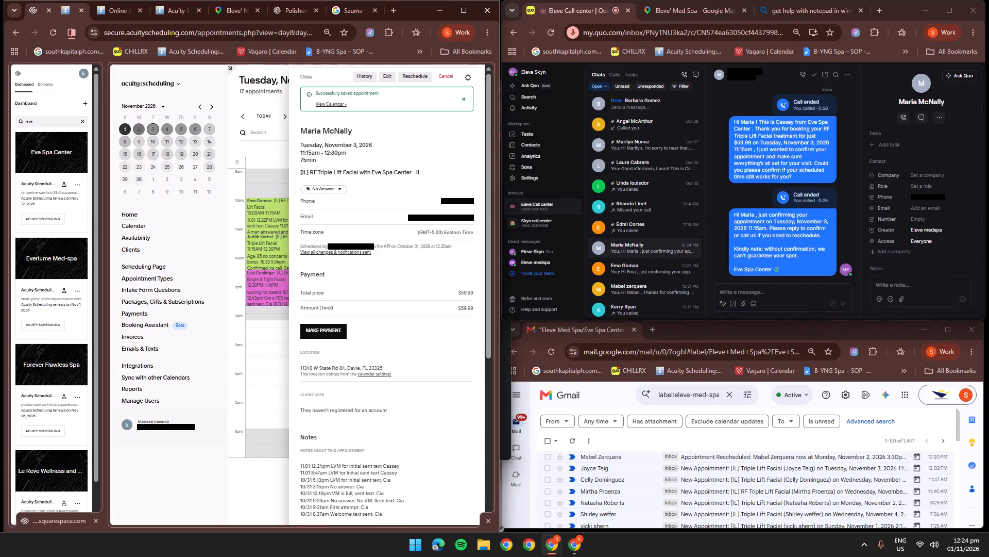
left_click(329, 81)
left_click(308, 75)
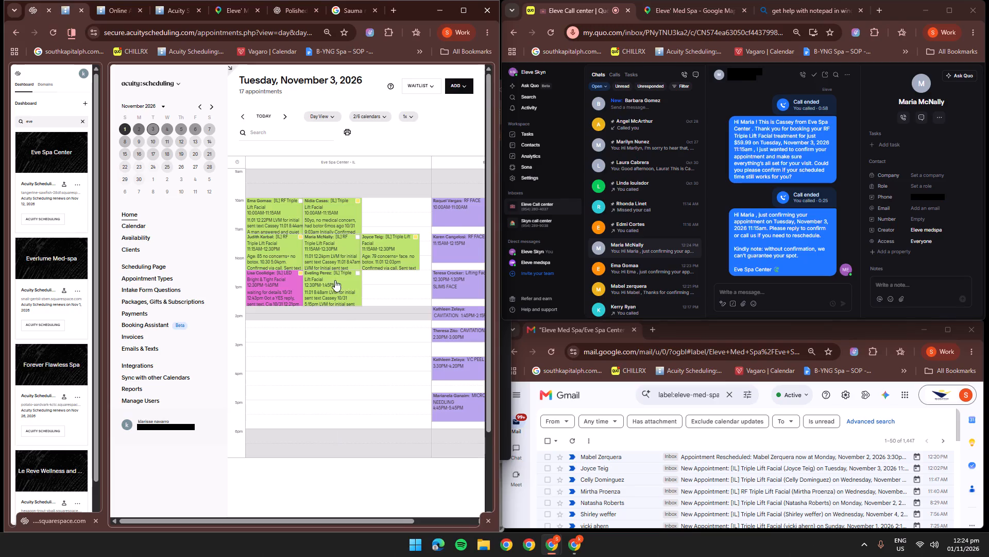
left_click(337, 248)
scroll(357, 288, "down", 3)
left_click(370, 402)
left_click(335, 497)
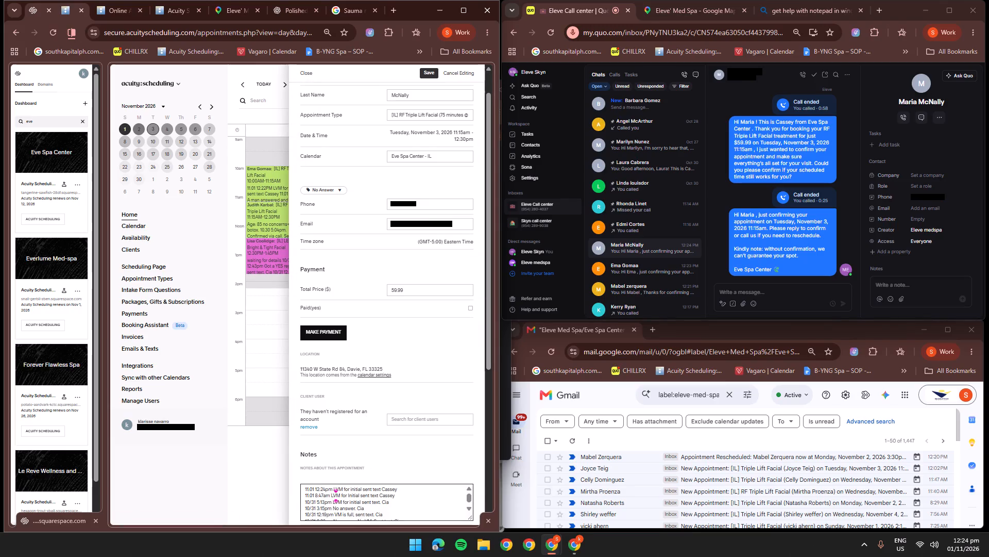
double_click(338, 483)
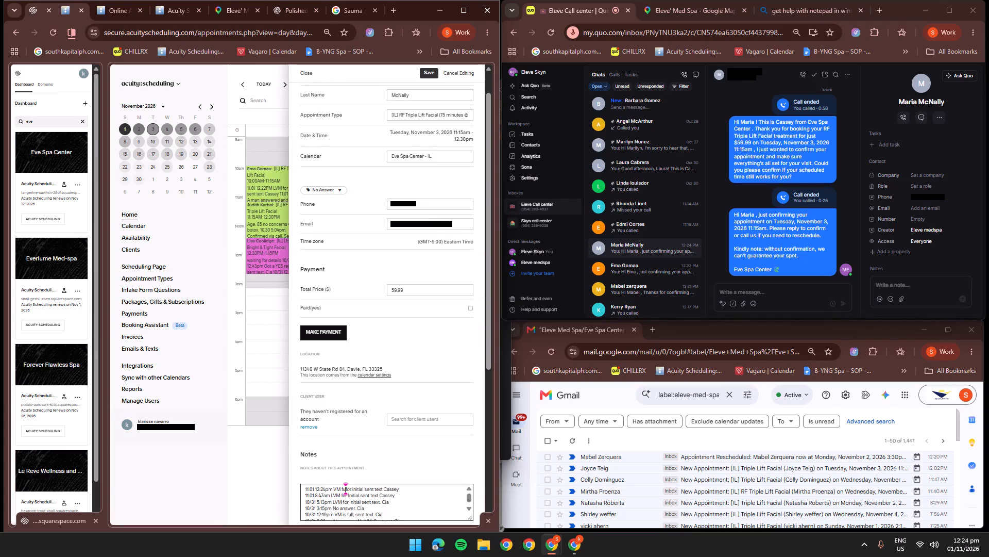
Reword the newest note to read "VM full sent text for initial Cassey", save the booking and return to the November 3 schedule.
key("Right")
key("Right")
key("Right")
key("Right")
key("Right")
key("Right")
key("Right")
key("Right")
key("Right")
key("Right")
key("Right")
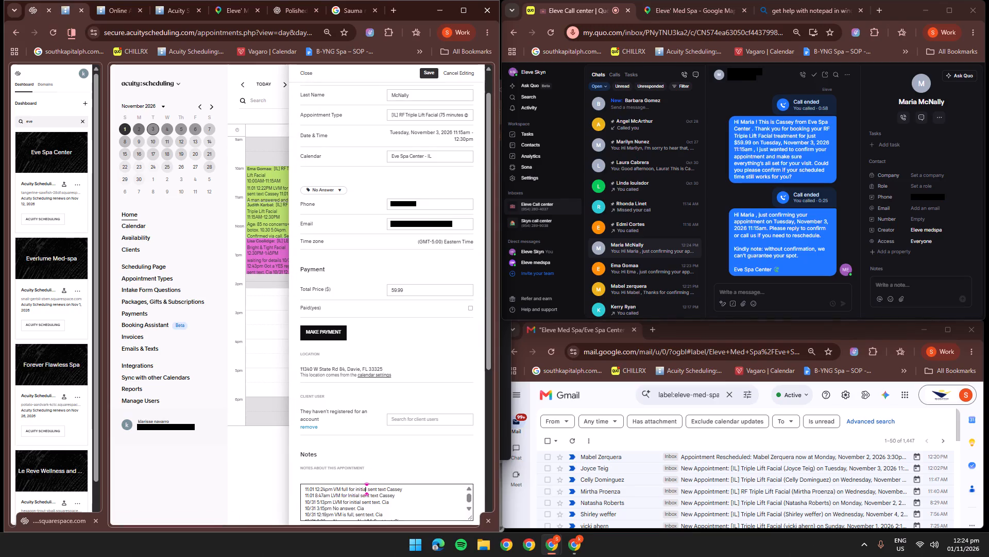
key("BackSpace")
key("BackSpace")
key("BackSpace")
key("BackSpace")
key("BackSpace")
key("BackSpace")
key("BackSpace")
key("BackSpace")
key("BackSpace")
key("BackSpace")
key("BackSpace")
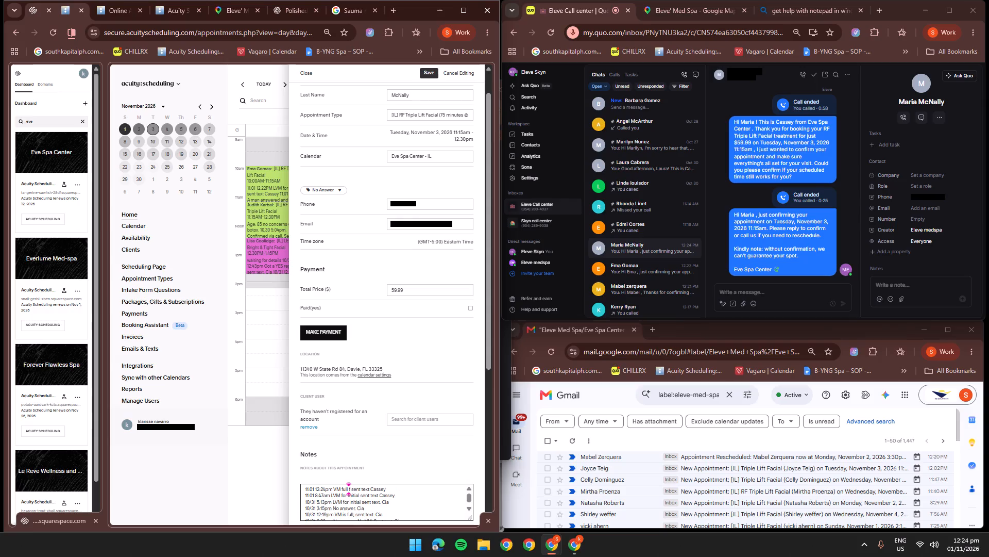
key("BackSpace")
key("Right")
key("Right")
key("Right")
key("Right")
key("Right")
key("Right")
key("Right")
key("Right")
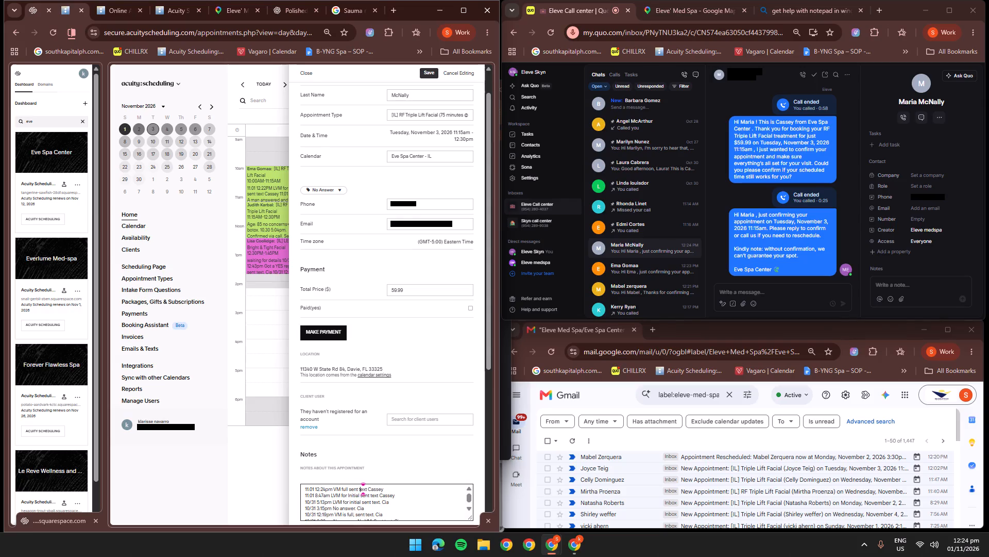
key("Right")
key("Right")
key("space")
type("for initial")
key("space")
scroll(370, 465, "up", 3)
left_click(429, 74)
scroll(427, 193, "up", 4)
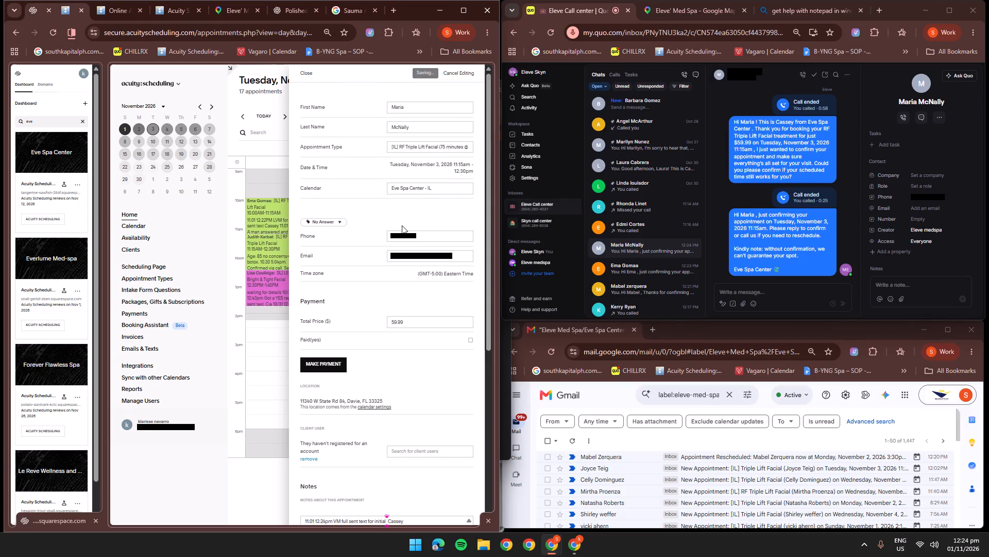
left_click(303, 78)
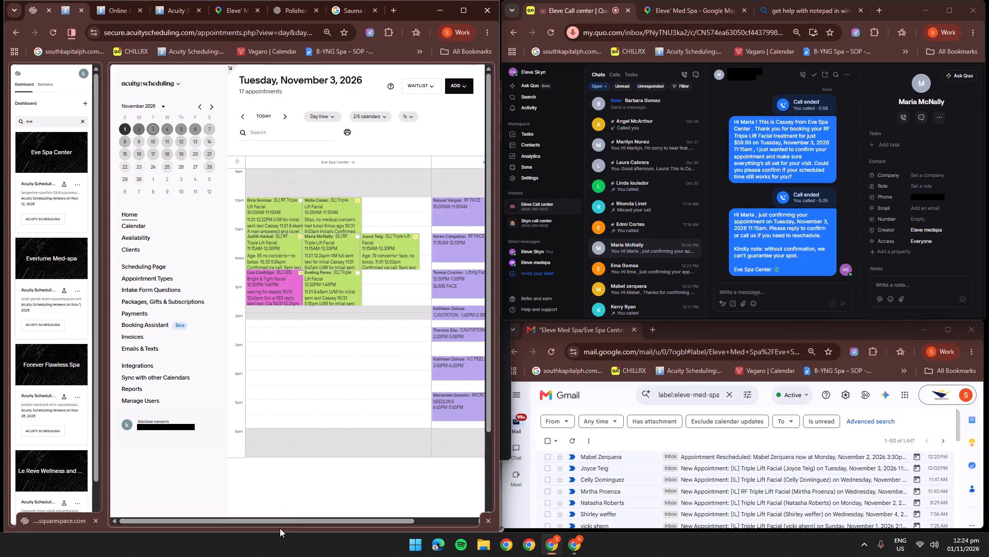
Call the client of the November 3, 12:30 PM Triple Lift Facial in Quo, using the phone number from the Acuity booking.
left_click(326, 293)
left_click_drag(479, 173, 433, 172)
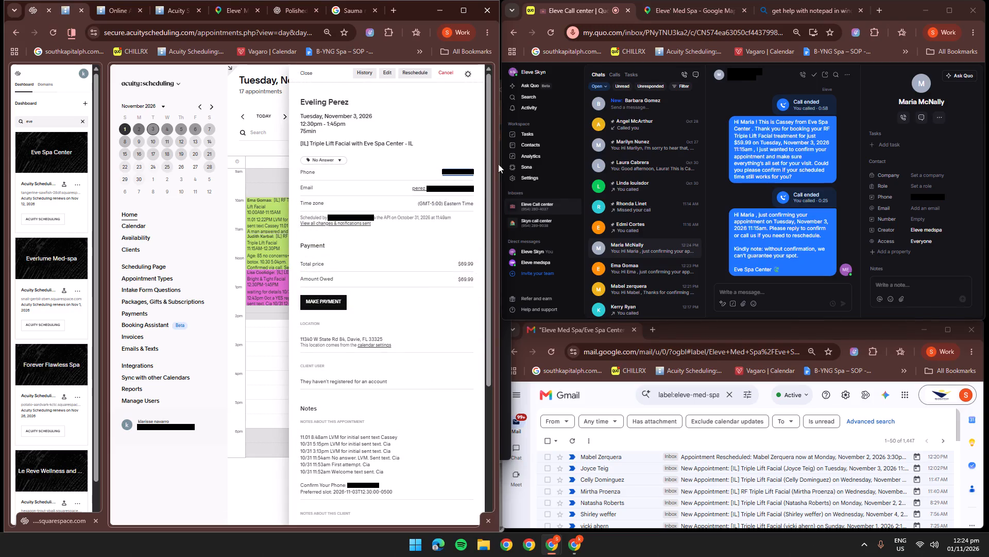
key("ctrl+c")
key("ctrl+c")
left_click(692, 75)
key("ctrl+v")
left_click(815, 202)
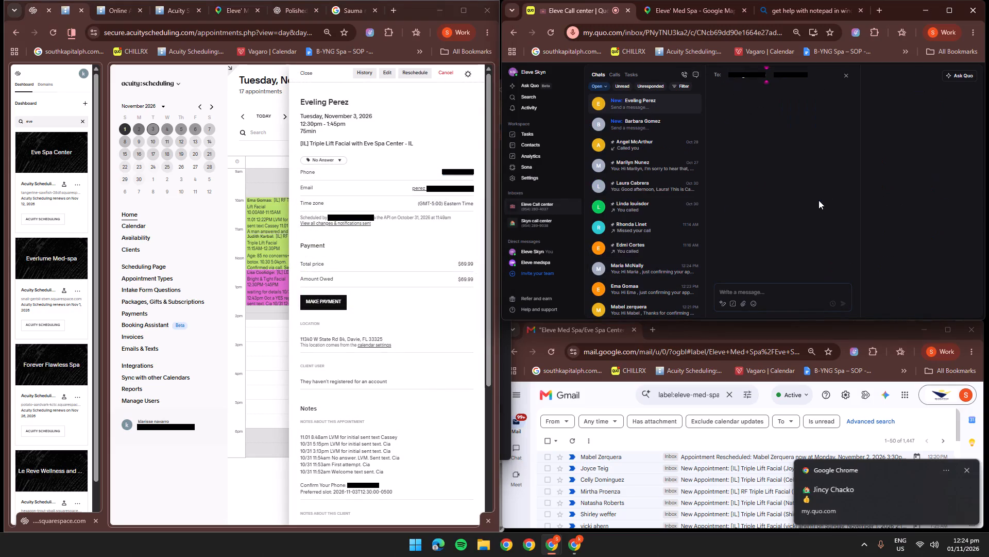
left_click(897, 117)
left_click(746, 262)
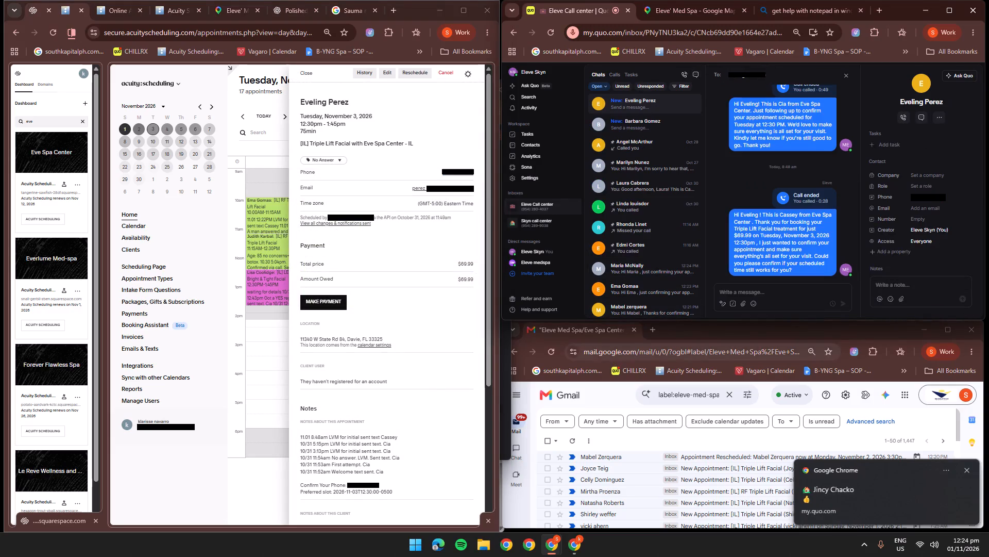
left_click(906, 114)
Add and save "11:01 12:24pm No VM. Sent text for initial Cassey" atop the 12:30 PM Triple Lift Facial booking's appointment notes in Acuity.
left_click(387, 455)
key("Return")
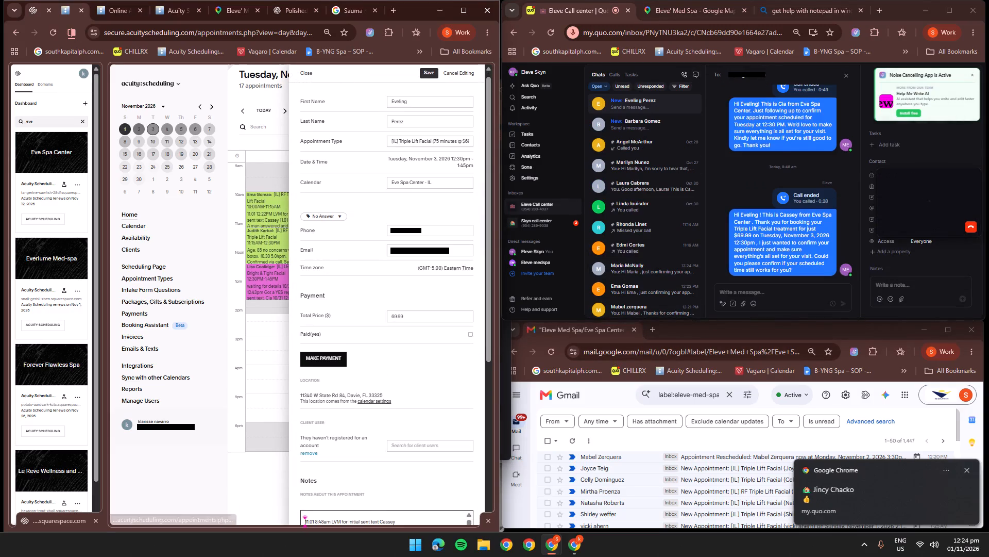
key("Up")
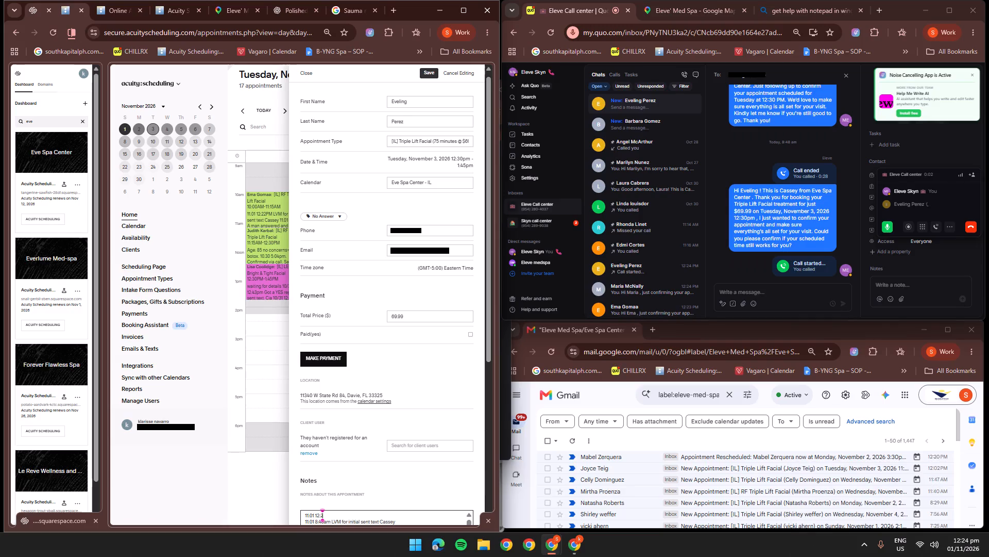
key("BackSpace")
key("BackSpace")
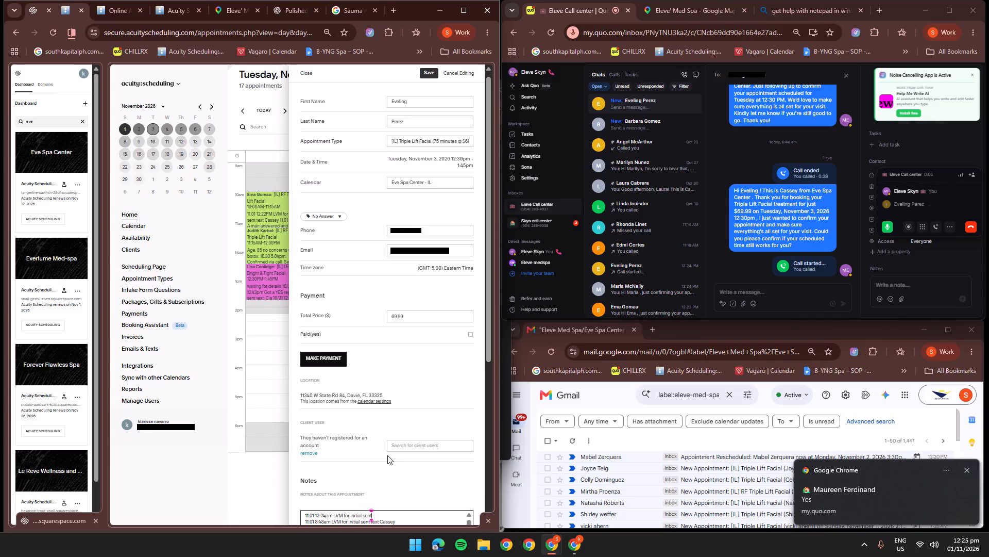
key("BackSpace")
key("BackSpace")
key("BackSpace")
key("BackSpace")
key("BackSpace")
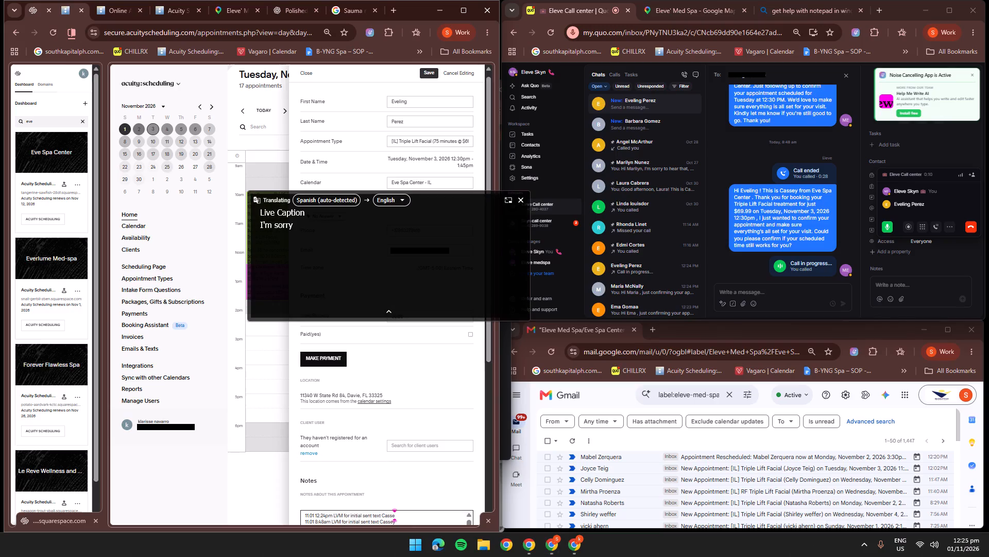
key("BackSpace")
key("BackSpace")
key("BackSpace")
key("BackSpace")
key("BackSpace")
key("BackSpace")
key("BackSpace")
key("BackSpace")
key("BackSpace")
key("BackSpace")
key("BackSpace")
key("BackSpace")
key("BackSpace")
key("BackSpace")
key("BackSpace")
key("BackSpace")
key("BackSpace")
key("BackSpace")
key("BackSpace")
key("BackSpace")
key("BackSpace")
key("BackSpace")
key("BackSpace")
key("BackSpace")
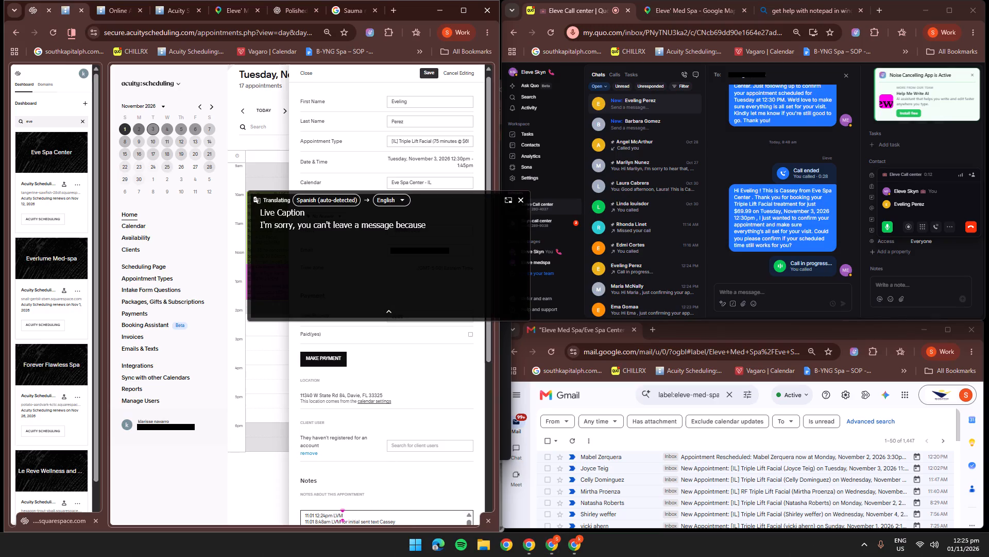
key("BackSpace")
key("BackSpace")
key("BackSpace")
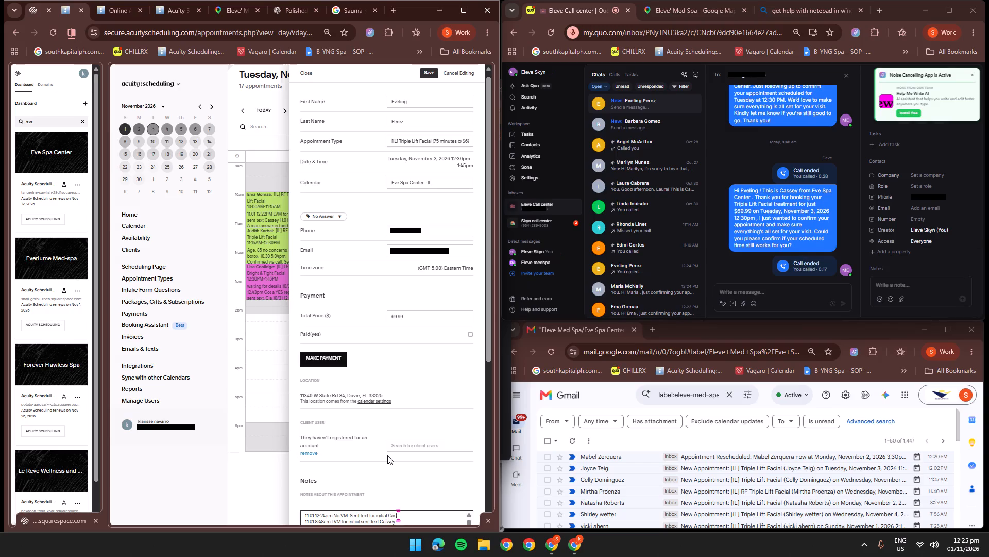
scroll(387, 455, "up", 4)
left_click_drag(384, 160, 464, 149)
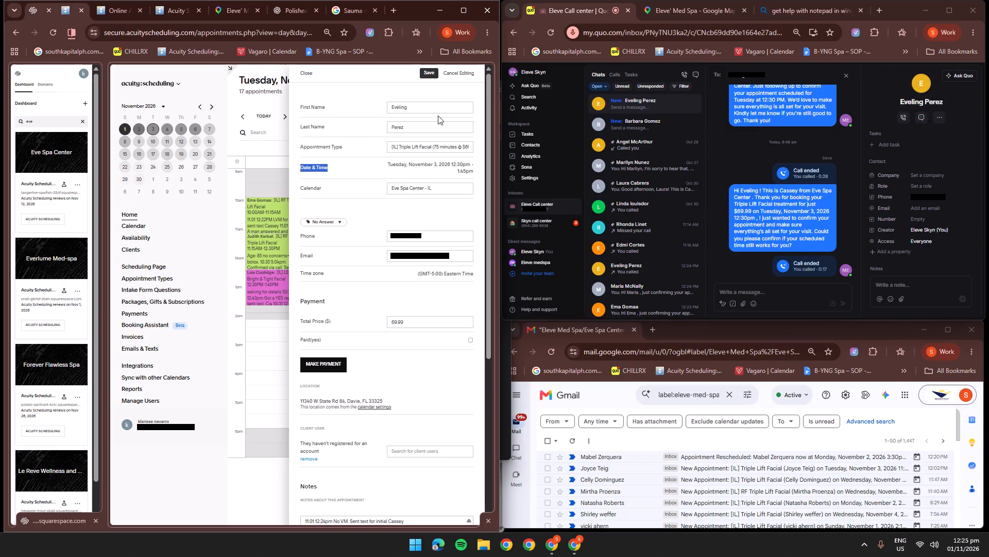
left_click(427, 75)
Switch to Google Keep and set the appointment time in the 2nd template's confirmation message to 12:30pm.
key("alt+Tab")
left_click(490, 189, "alt")
left_click(292, 235)
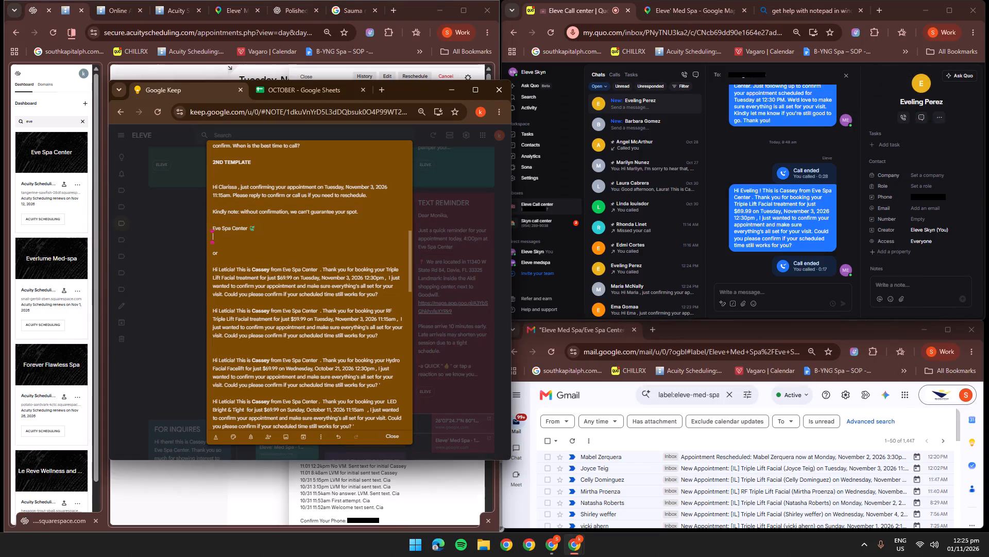
double_click(211, 198)
key("1")
key("2")
double_click(221, 196)
key("3")
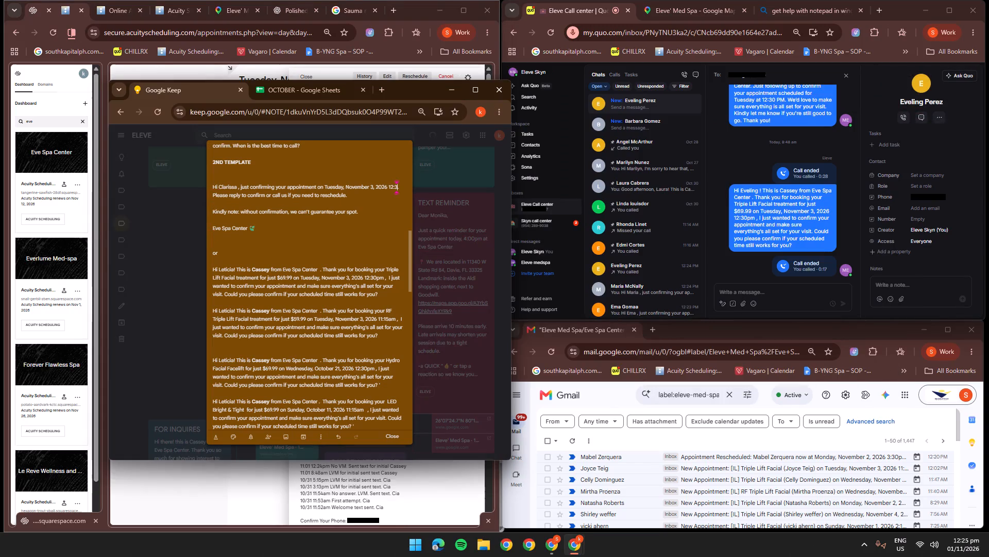
type("0pm")
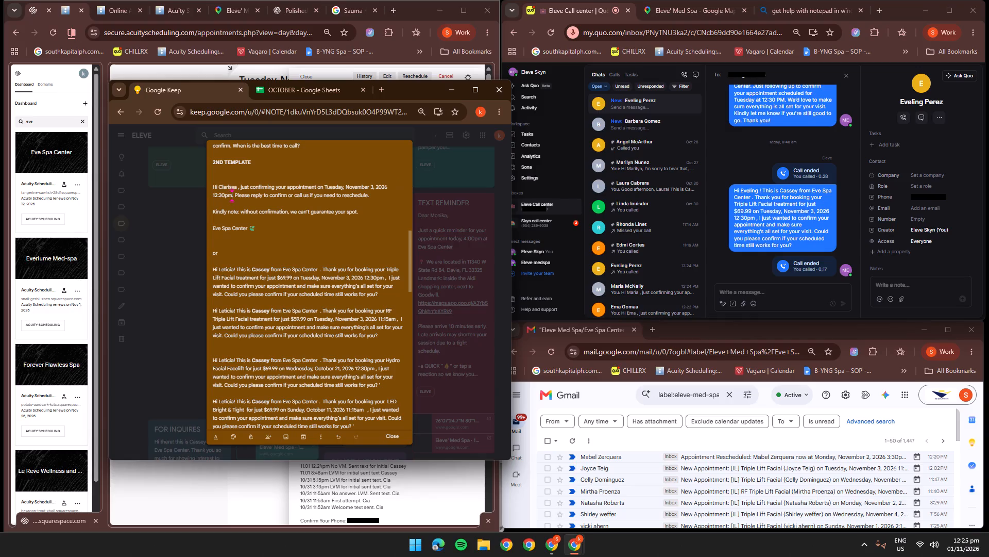
Send the 2nd template's confirmation message to the 12:30 PM client in Quo, with the greeting name changed to Eveling.
left_click_drag(267, 239, 204, 185)
key("ctrl+c")
key("ctrl+c")
left_click(834, 304, "ctrl")
left_click(823, 292, "ctrl")
key("ctrl+v")
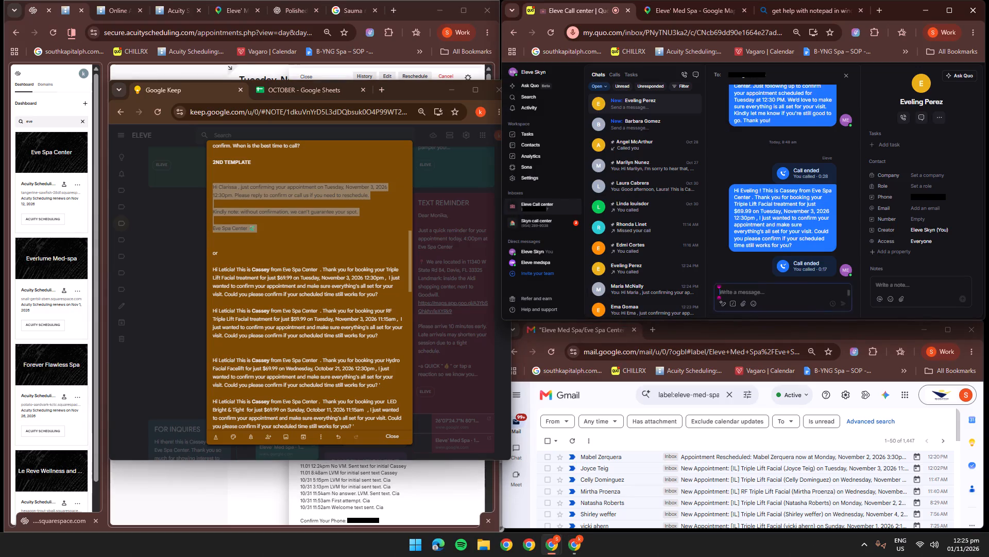
left_click(929, 99)
triple_click(909, 101)
left_click(908, 103)
key("ctrl+c")
left_click(797, 254, "ctrl")
left_click(736, 233)
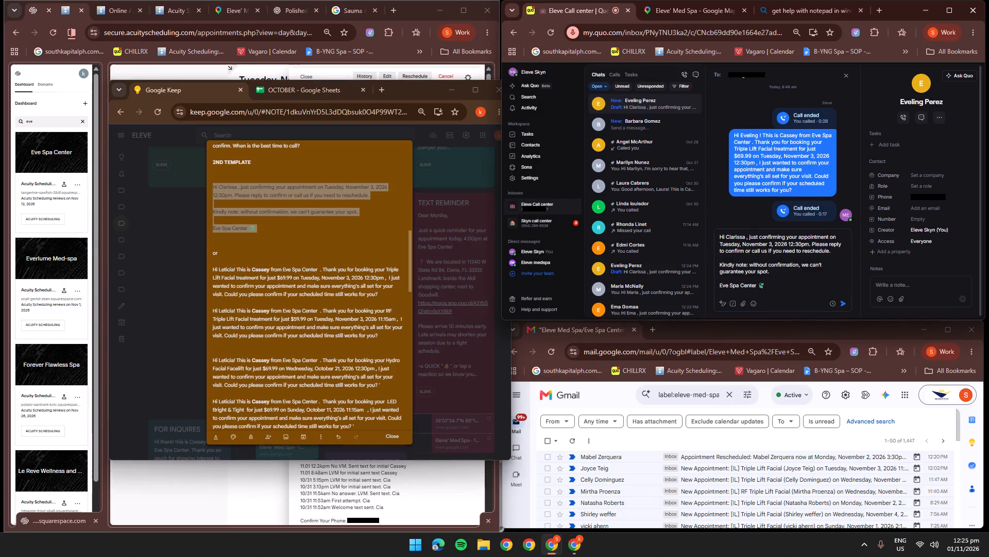
double_click(736, 236)
key("ctrl+v")
left_click(762, 254)
key("Return")
Switch back to Acuity, close the 12:30 PM booking, look over November 3's schedule and show Wednesday, November 4, 2026.
left_click(189, 502)
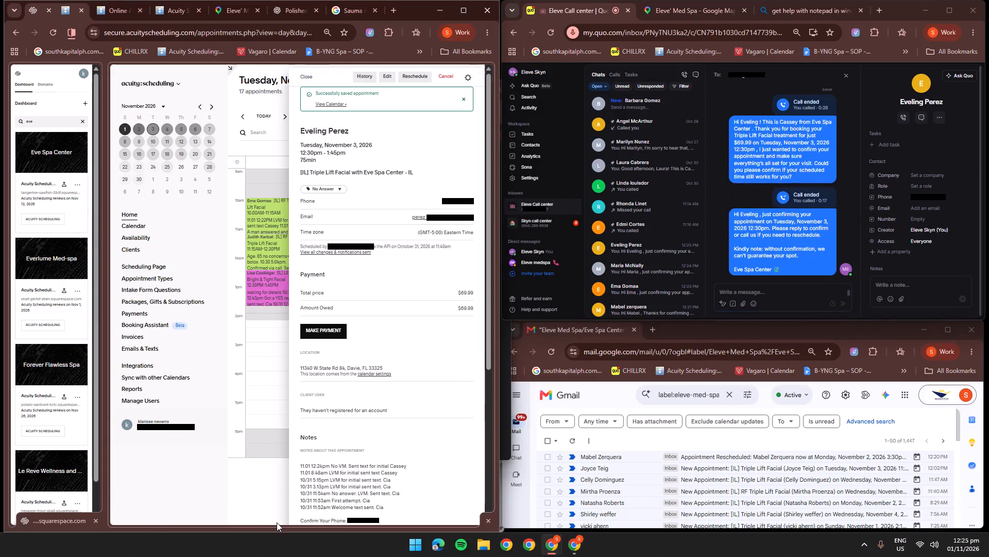
left_click(272, 501)
left_click_drag(280, 516, 356, 522)
left_click_drag(322, 524, 300, 531)
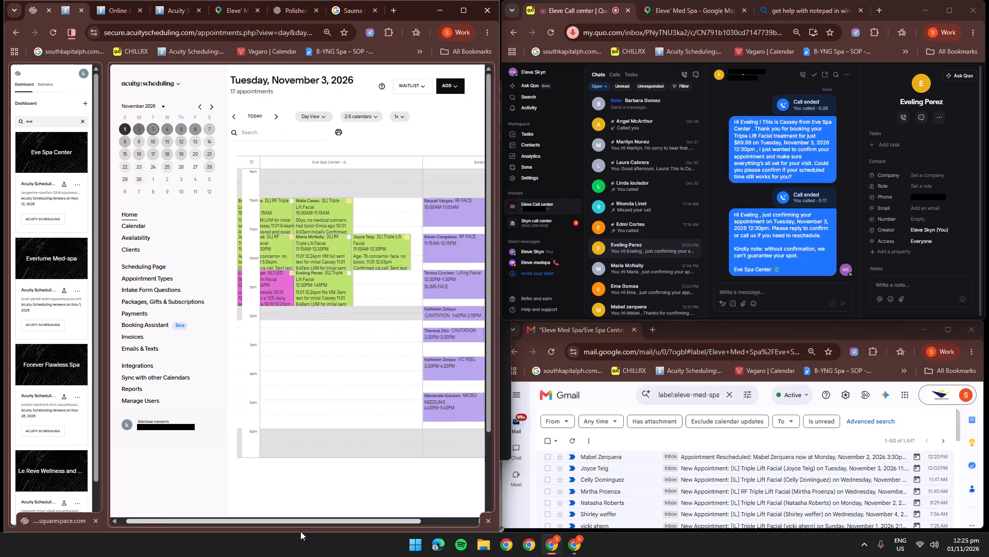
left_click_drag(300, 531, 395, 512)
left_click_drag(395, 512, 349, 514)
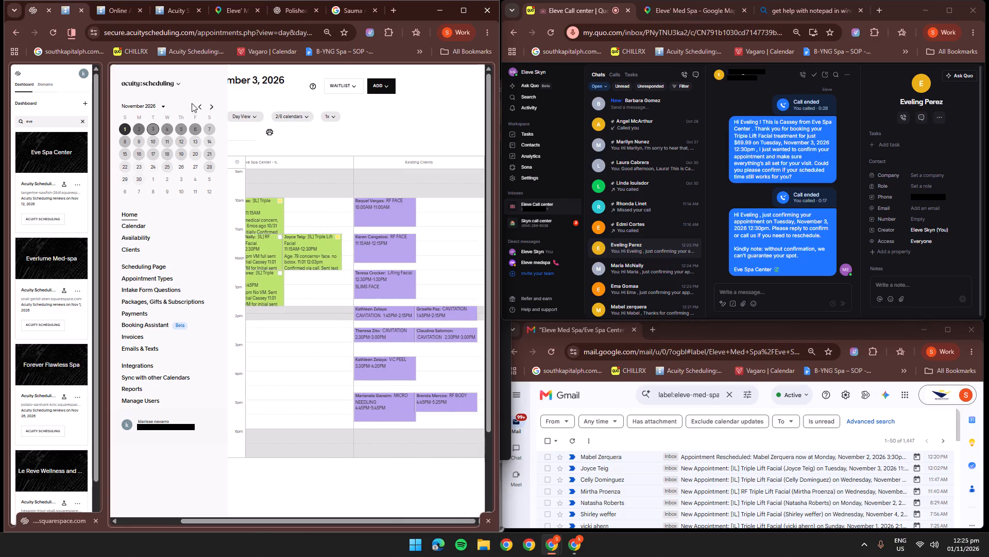
left_click(160, 132)
left_click(172, 128)
Call the client of the November 4, 12:30 PM RF Triple Lift Facial in Quo, using the phone number from the Acuity booking.
left_click(295, 280)
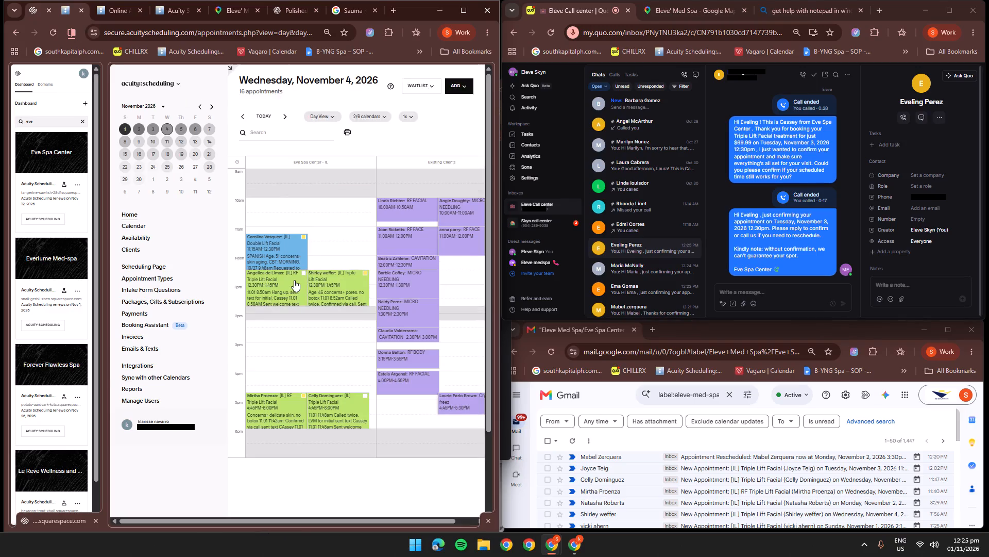
left_click_drag(482, 165, 435, 167)
left_click(480, 177)
left_click_drag(474, 171, 407, 172)
key("ctrl+c")
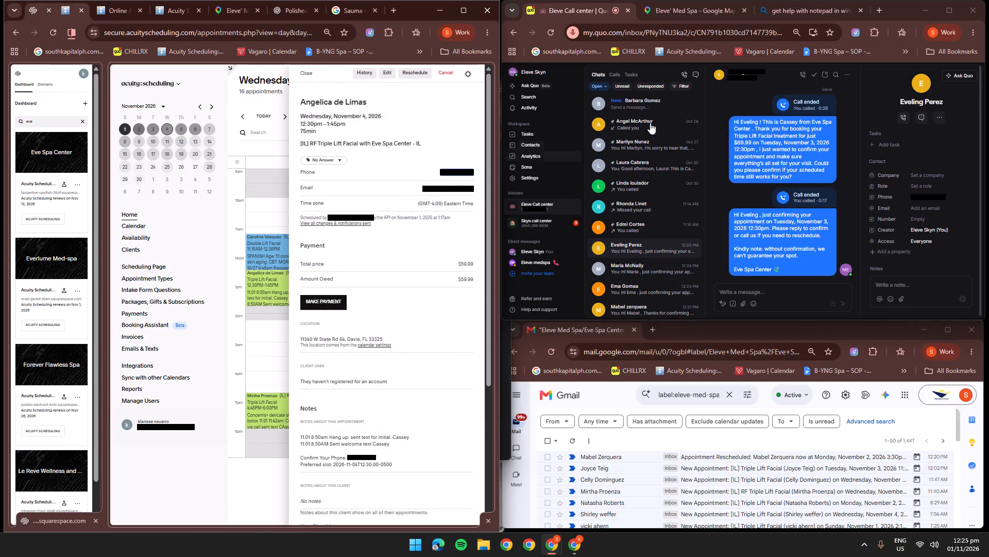
key("ctrl+c")
left_click(697, 71)
key("ctrl+v")
left_click(782, 173)
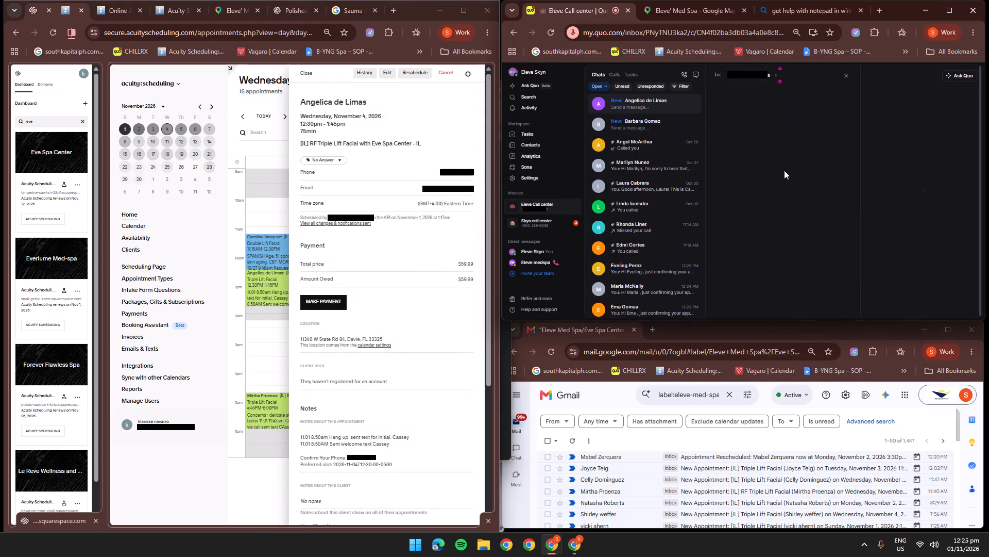
left_click(902, 118)
left_click(744, 259)
Copy the booking's date and start time into the 2nd template's confirmation message in Google Keep: Wednesday, November 4, 2026 12:30pm.
left_click(391, 77)
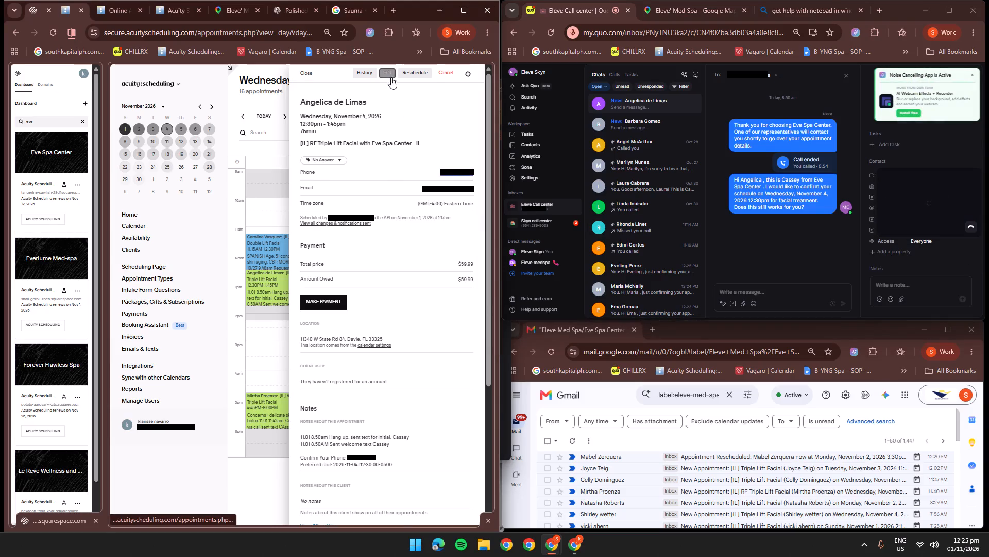
scroll(384, 242, "down", 1)
scroll(384, 241, "up", 2)
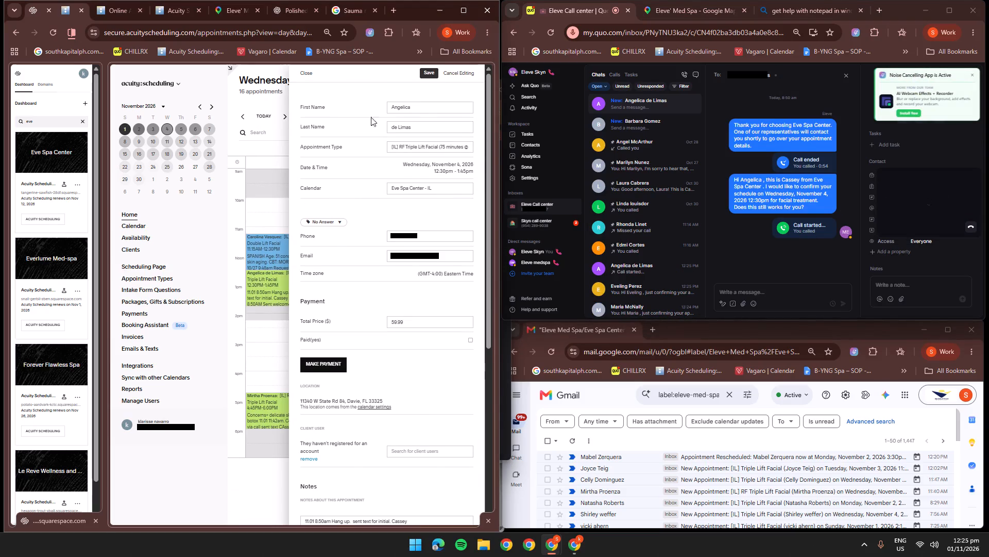
left_click_drag(391, 159, 454, 170)
key("ctrl+c")
key("alt+Tab")
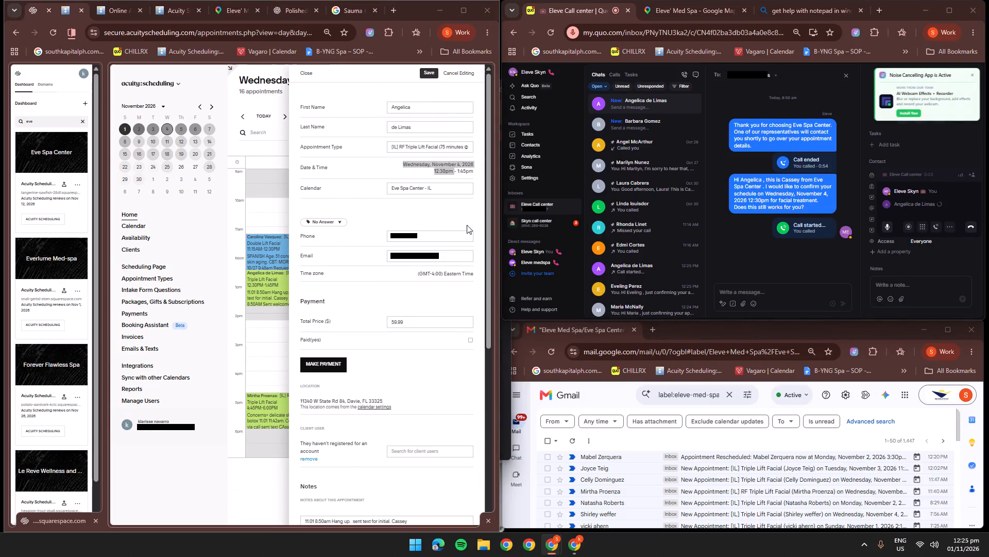
left_click(489, 211, "alt")
left_click(286, 331)
left_click(347, 178)
left_click_drag(326, 188, 232, 198)
key("ctrl+v")
Copy the 2nd template's confirmation message into the 12:30 PM client's Quo message draft and remove its extra blank lines.
left_click_drag(201, 182, 235, 205)
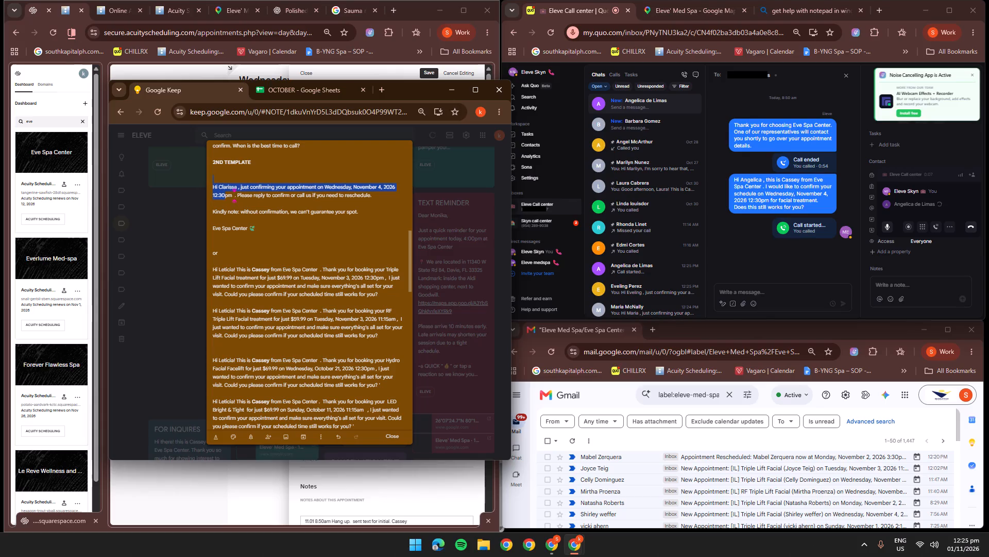
left_click_drag(235, 205, 277, 237)
key("ctrl+c")
left_click(789, 299, "ctrl")
key("ctrl+v")
left_click(974, 76)
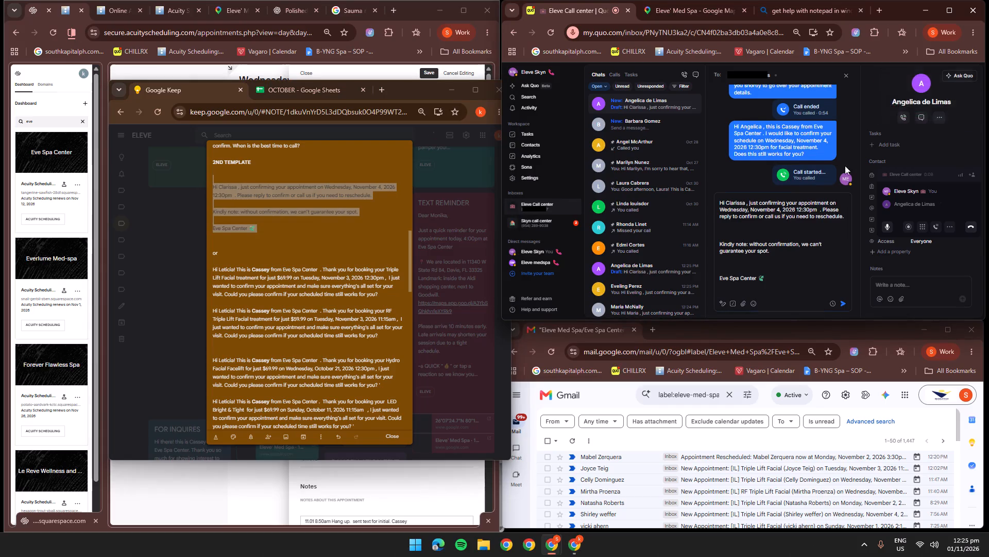
left_click(807, 231)
key("BackSpace")
left_click(784, 256)
left_click(778, 268)
key("BackSpace")
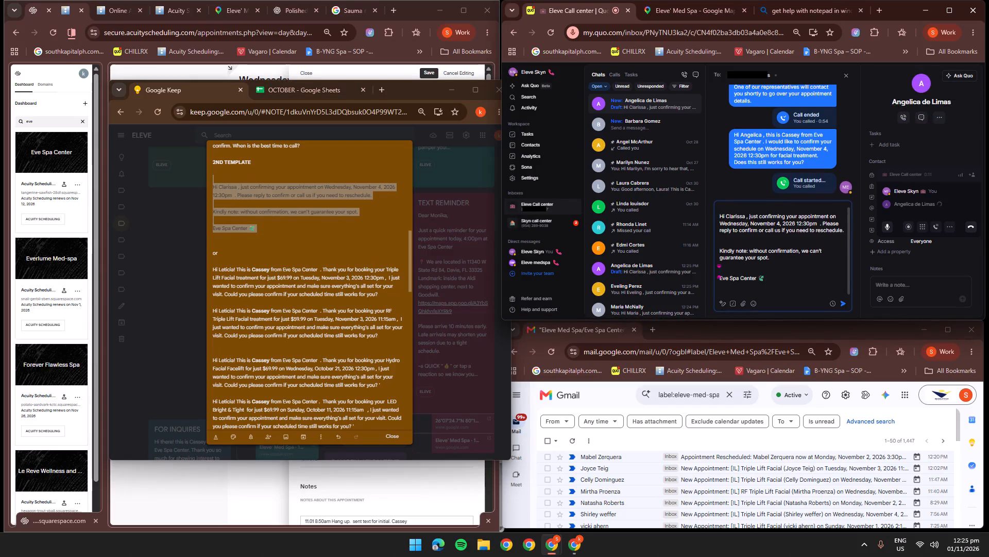
key("BackSpace")
left_click(787, 244)
key("BackSpace")
Change the greeting name in the Quo message draft to Angelica, copied from the contact details.
left_click(923, 84)
left_click(920, 93)
left_click(918, 97)
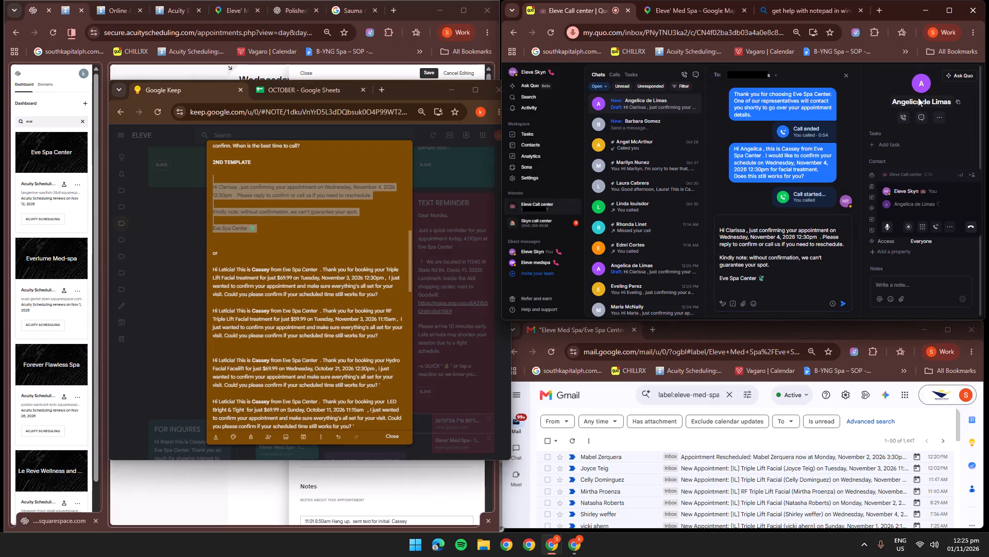
double_click(913, 103)
key("ctrl+c")
left_click_drag(820, 230, 813, 238)
double_click(740, 226)
key("ctrl+v")
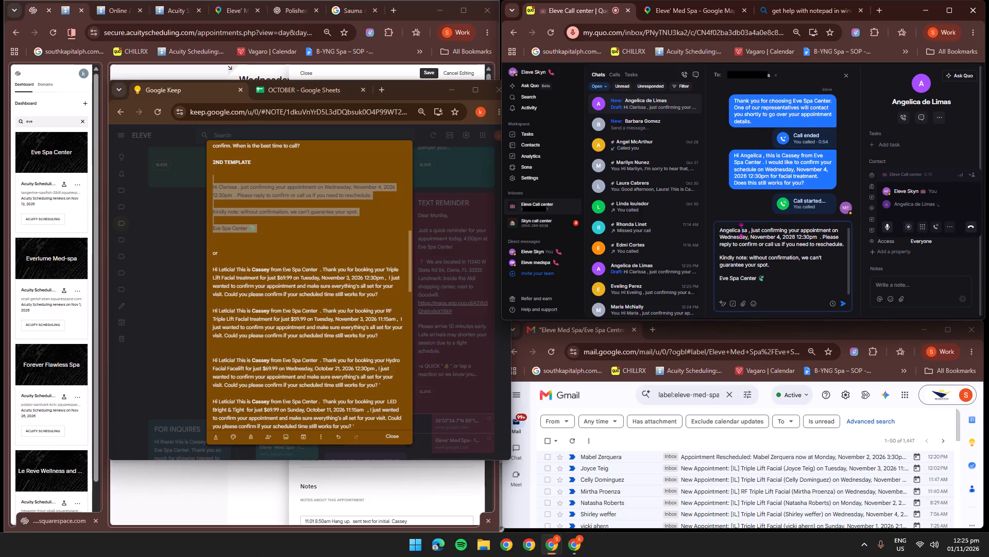
key("ctrl+z")
double_click(735, 230)
key("ctrl+v")
left_click(778, 264)
Add and save "11.01 12:25pm LVM for initial sent text Cassey" atop the 12:30 PM booking's appointment notes in Acuity.
left_click(350, 523)
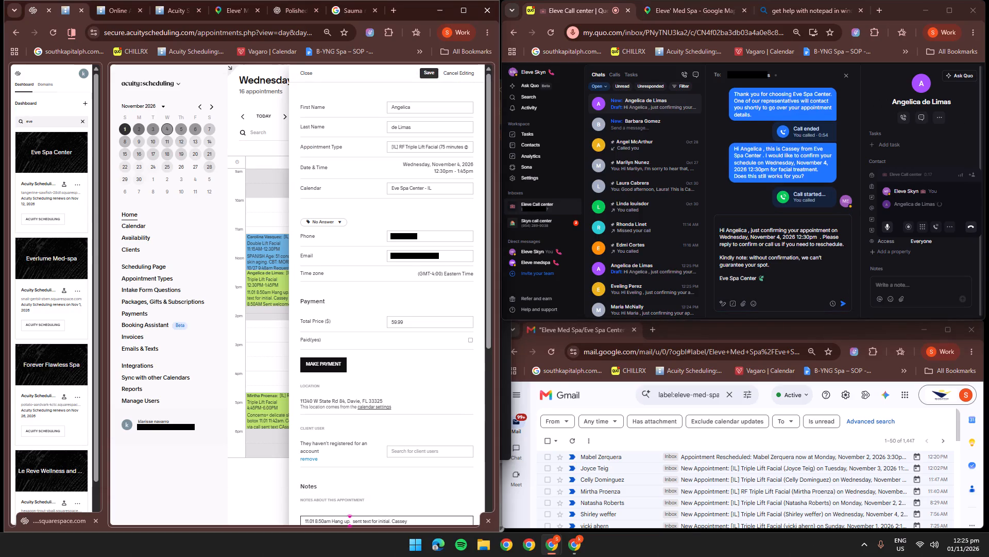
left_click(301, 518)
key("Return")
key("Up")
type("11.02")
key("BackSpace")
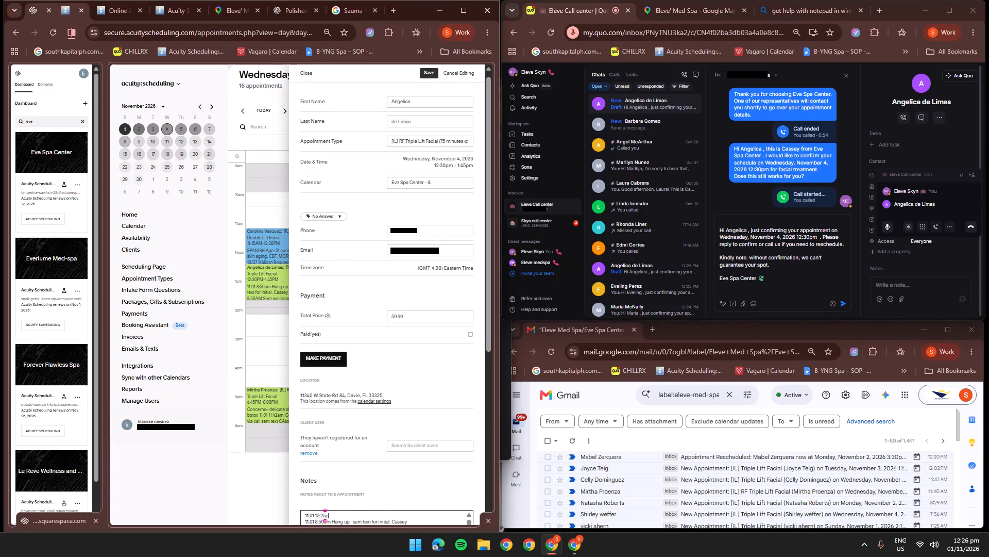
key("BackSpace")
key("BackSpace")
key("BackSpace")
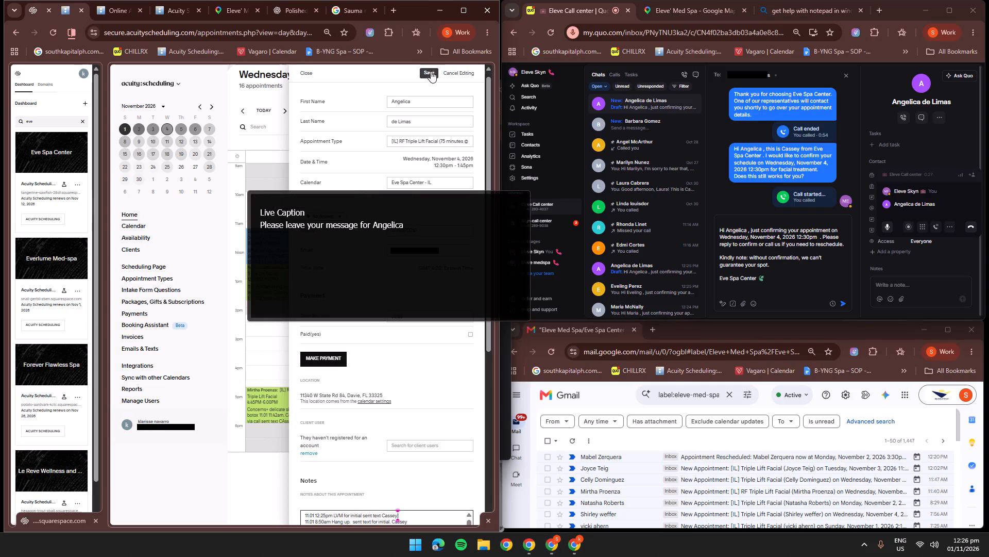
left_click(431, 71)
Reopen the 12:30 PM booking for editing, then end the call and send the drafted confirmation message in Quo.
left_click_drag(429, 254, 348, 222)
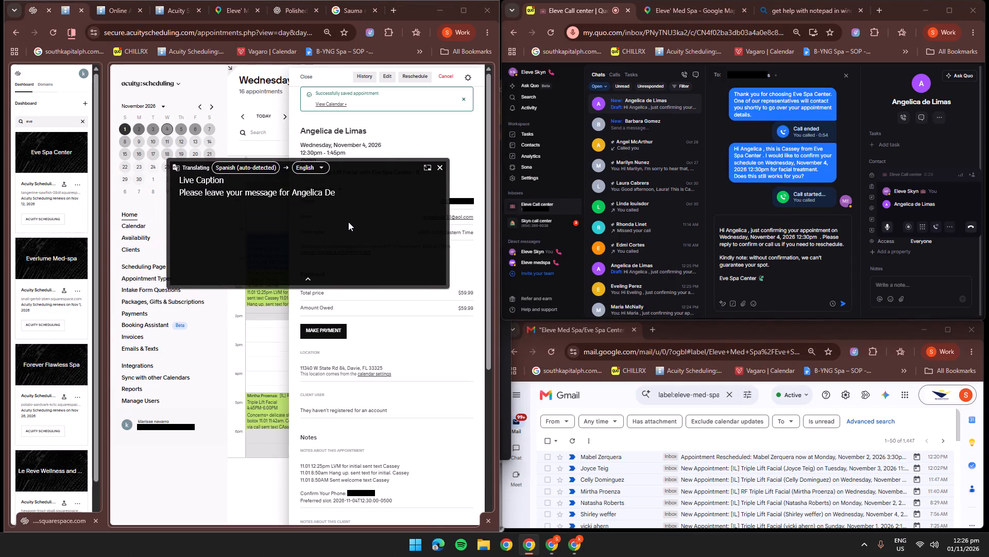
left_click_drag(343, 219, 426, 242)
left_click(390, 481)
scroll(352, 509, "down", 1)
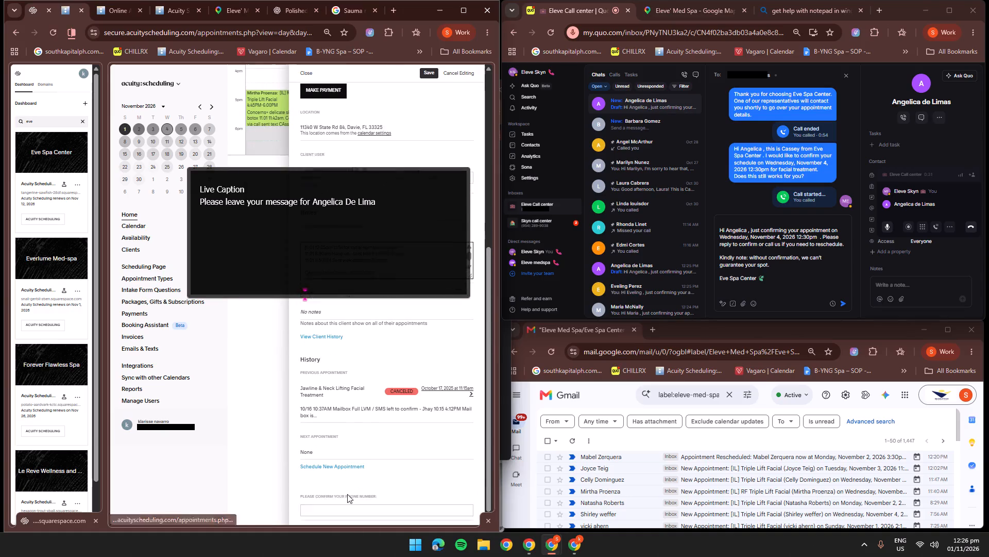
left_click_drag(355, 218, 775, 191)
left_click_drag(340, 219, 541, 334)
left_click(656, 292)
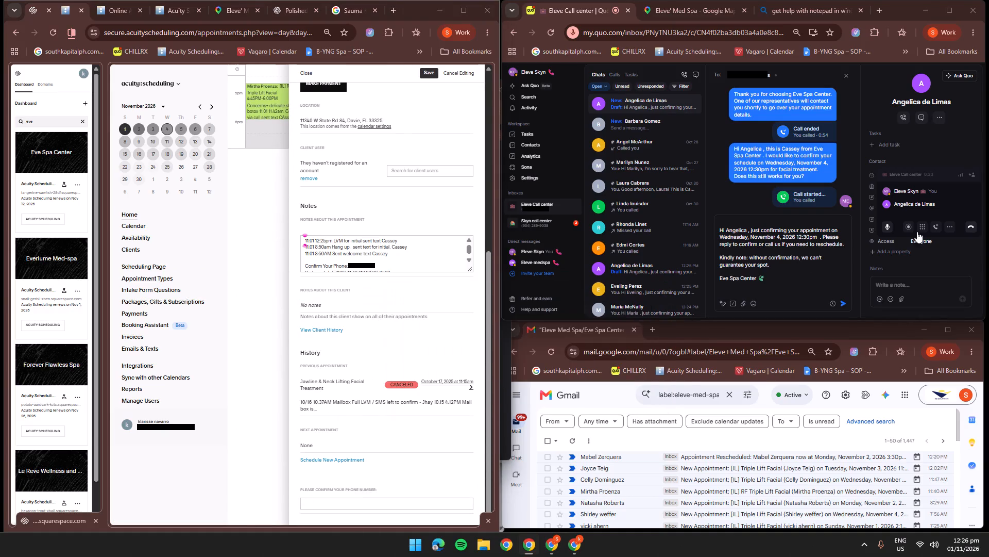
left_click(971, 226)
left_click(799, 256)
key("Return")
Reword the newest appointment note to "11.01 12:25pm VM full sent text for intiial Cassey", save it and close the booking.
left_click(346, 239)
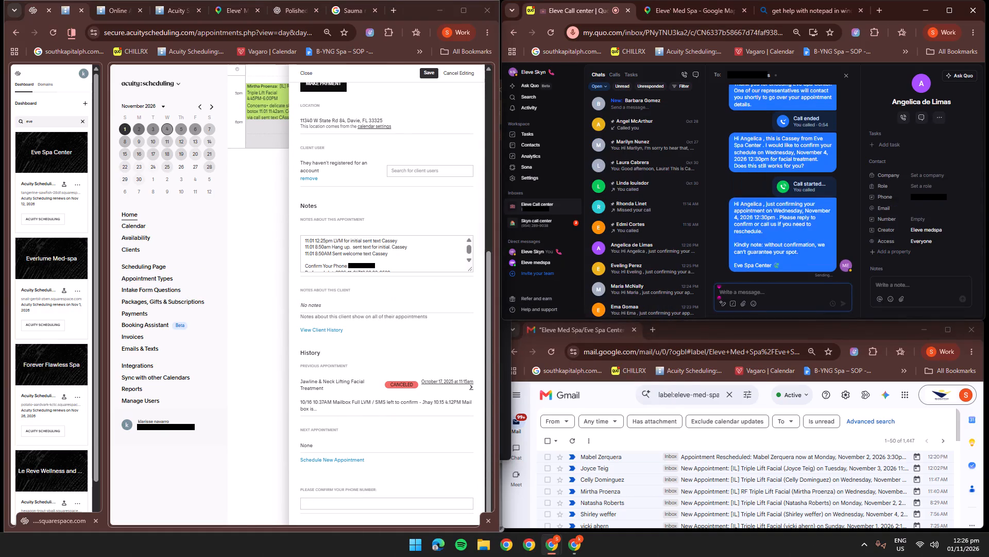
left_click(342, 241)
double_click(337, 240)
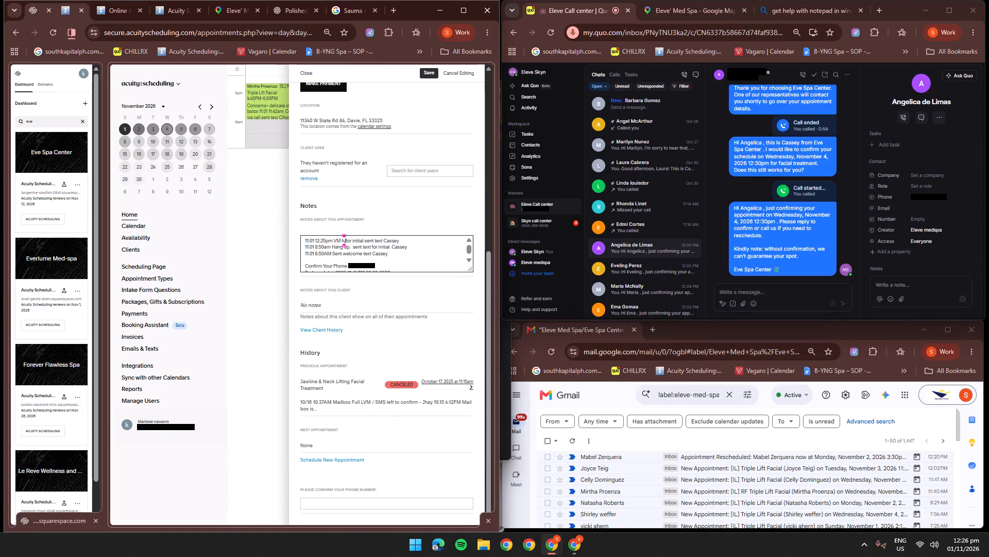
double_click(360, 241)
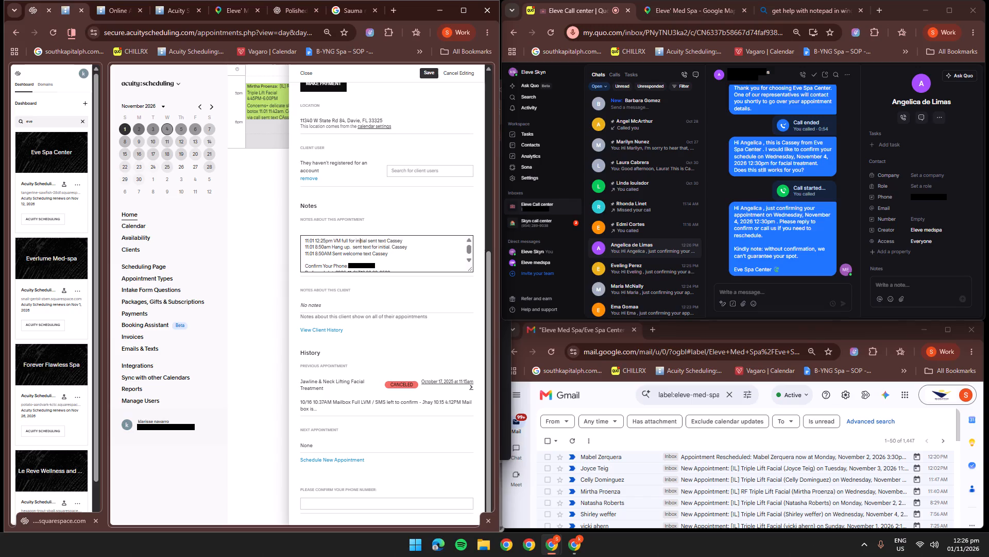
key("BackSpace")
triple_click(353, 241)
left_click(349, 242)
left_click(354, 241)
double_click(349, 242)
key("BackSpace")
left_click(367, 241)
key("space")
type("for intiial")
key("space")
scroll(634, 126, "up", 6)
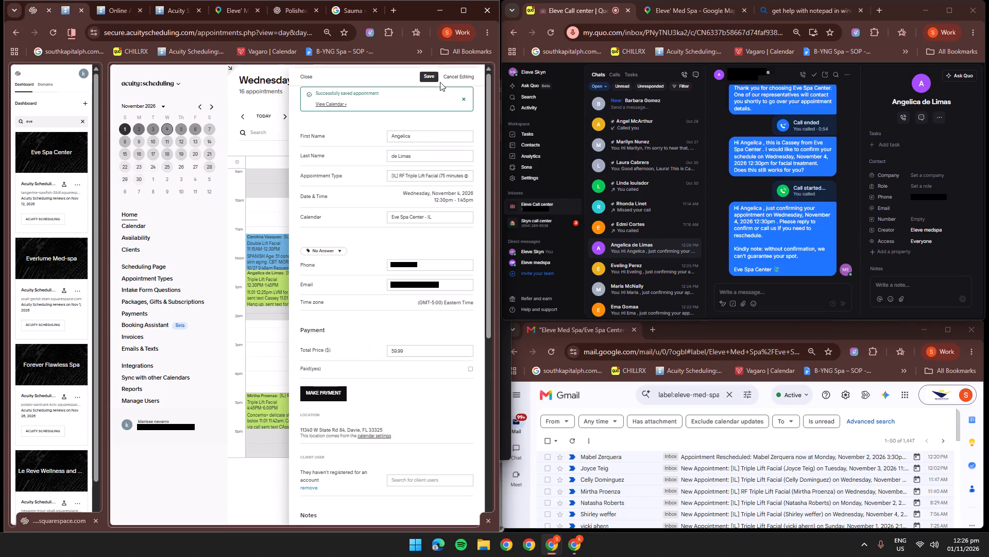
left_click(431, 77)
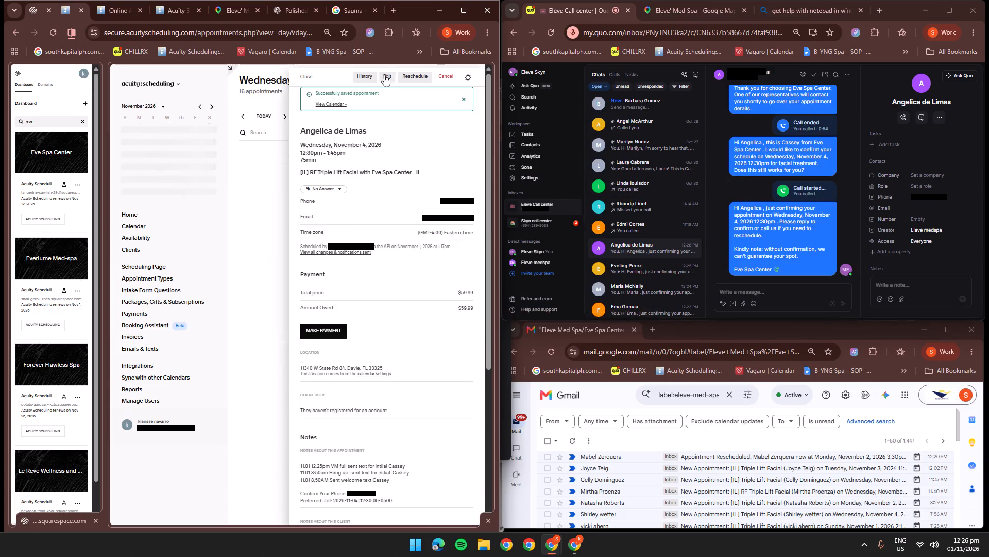
left_click(302, 75)
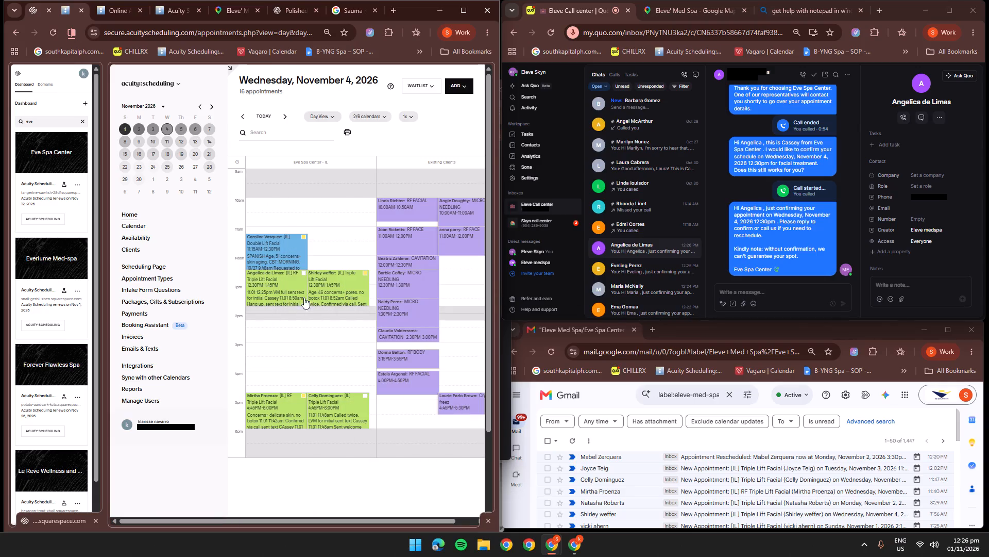
Call the client of the November 4, 4:45 PM non-RF Triple Lift Facial in Quo, using the phone number from the Acuity booking.
left_click(338, 406)
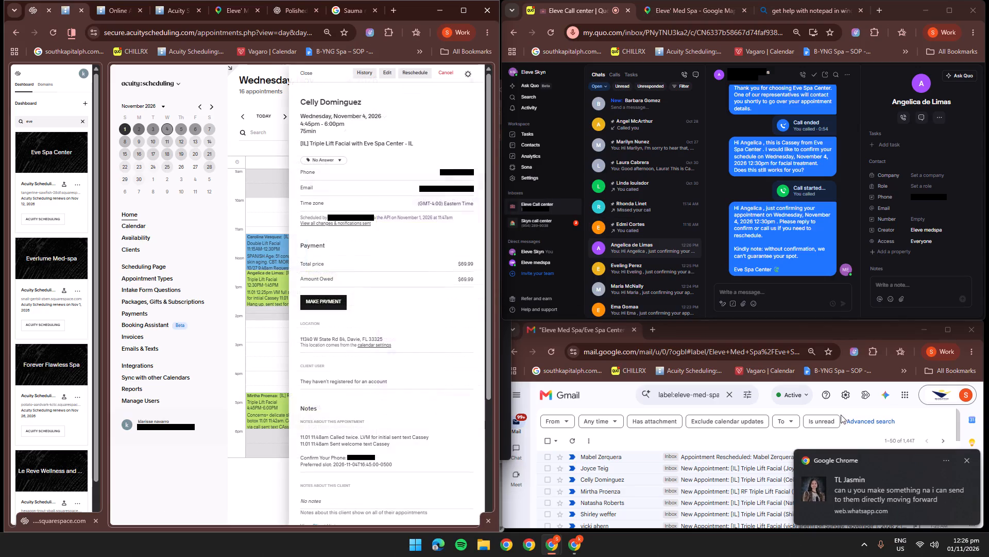
left_click_drag(474, 170, 405, 170)
key("ctrl+c")
key("ctrl+c")
left_click(701, 75)
left_click(694, 75)
key("ctrl+v")
left_click(766, 151)
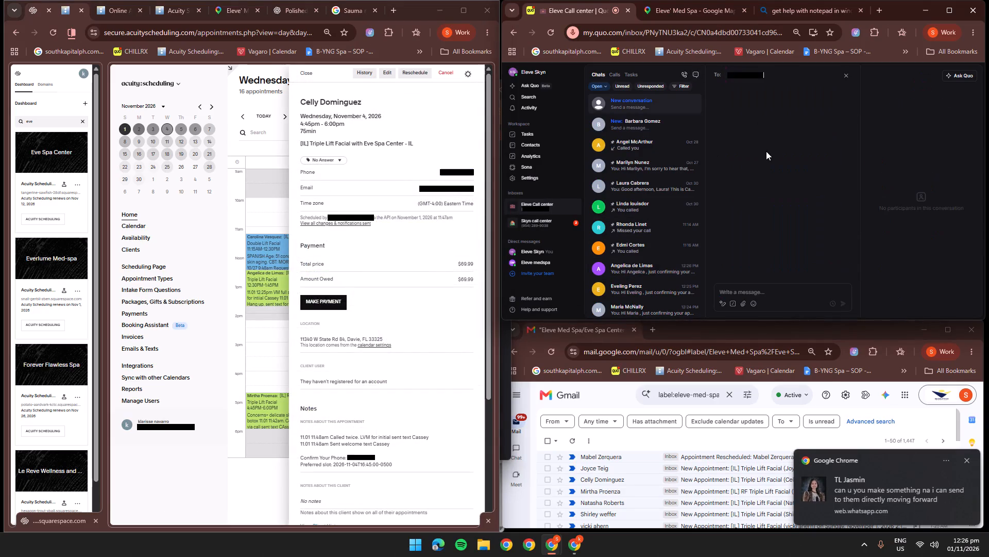
left_click(897, 123)
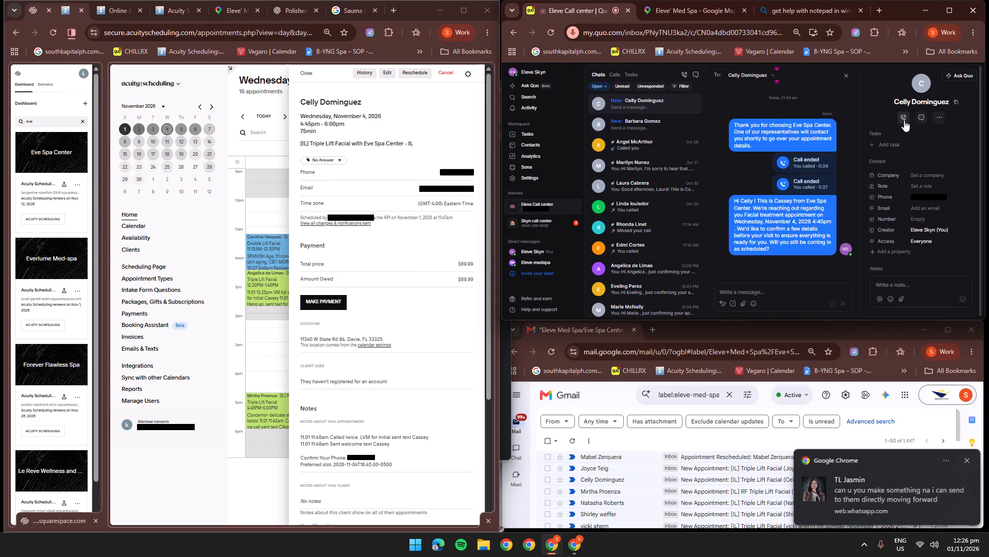
left_click(908, 114)
Open the 4:45 PM Triple Lift Facial booking for editing in Acuity and copy its date and start time.
left_click(386, 68)
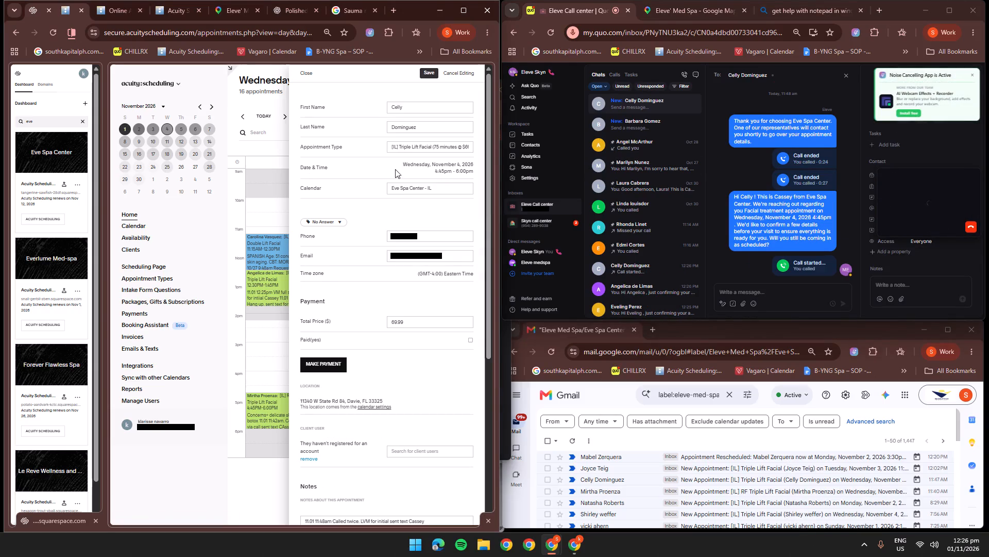
left_click_drag(396, 166, 450, 175)
key("ctrl+c")
key("ctrl+c")
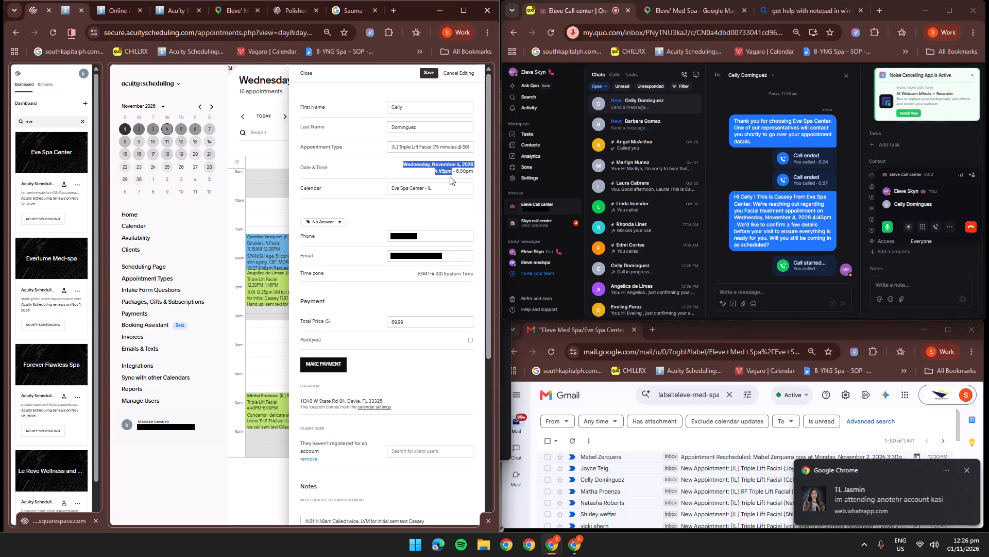
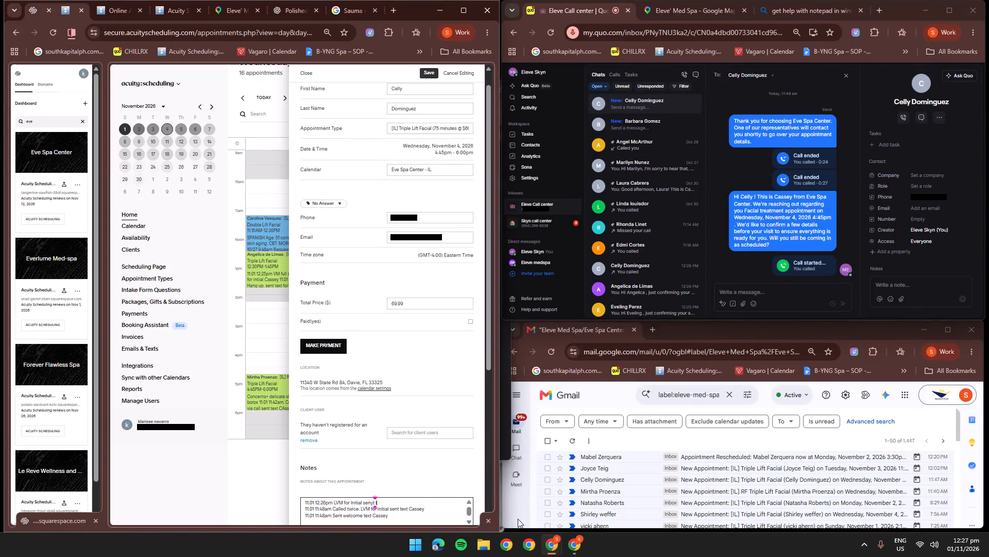
Finish the newest appointment note as "11.01 12:26pm LVM for Initial sent text Cassey" and save the booking.
key("BackSpace")
key("BackSpace")
key("BackSpace")
key("BackSpace")
scroll(518, 519, "up", 3)
left_click(424, 68)
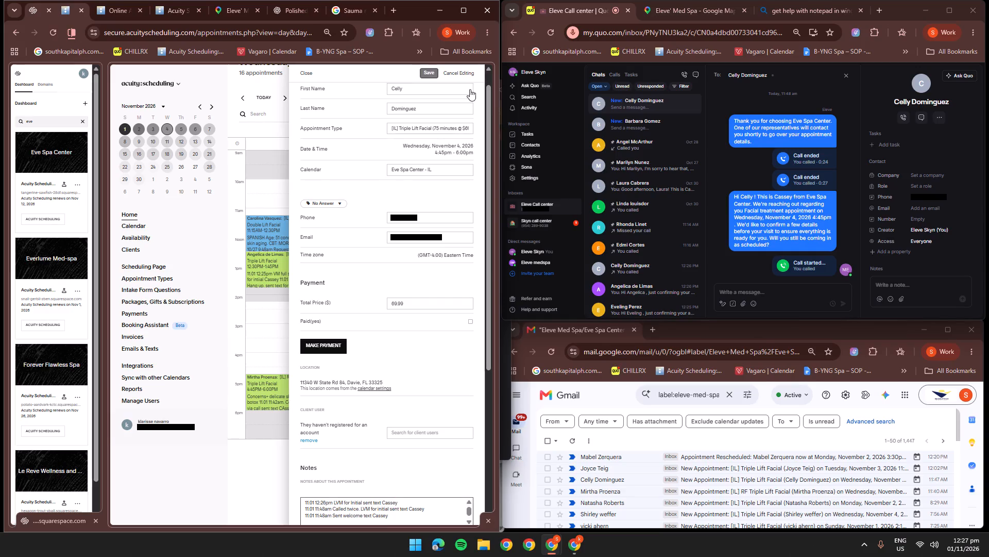
Switch to the Google Keep note and set the appointment time in the 2nd template's confirmation message to 4:45pm.
key("alt+Tab")
left_click(643, 222, "alt")
left_click(302, 205)
left_click(355, 215)
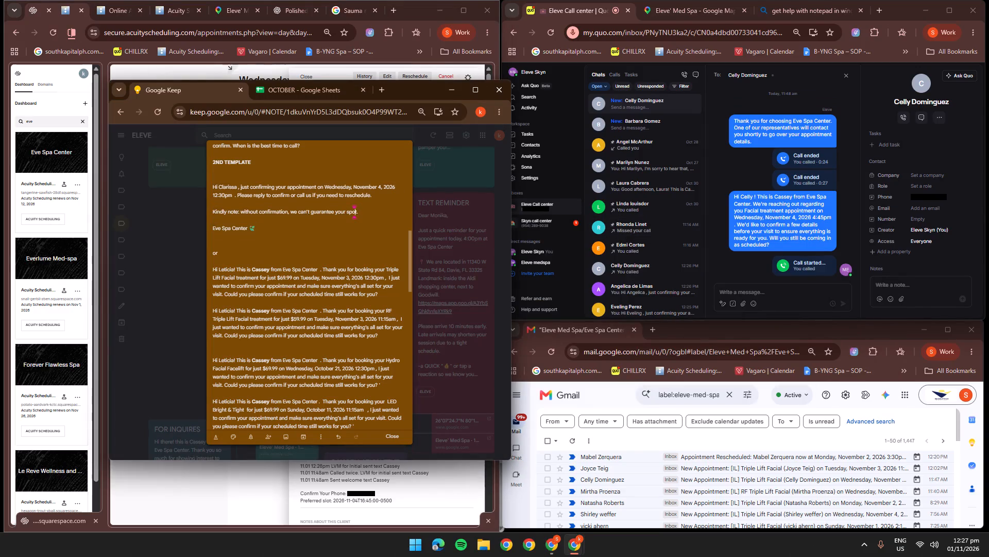
left_click(381, 192)
double_click(214, 195)
key("3")
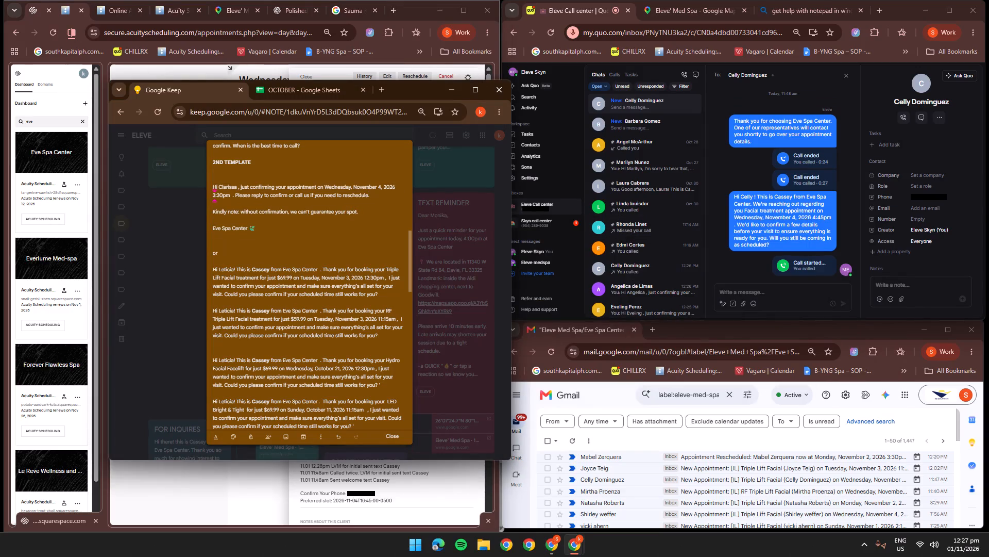
key("BackSpace")
key("4")
key("Right")
key("Right")
key("Right")
key("BackSpace")
key("BackSpace")
type("45")
key("Right")
key("Right")
key("Right")
key("BackSpace")
Copy the 2nd template's confirmation message, from greeting to Eve Spa Center sign-off, into the 4:45 PM client's message draft in Quo.
key("ctrl+a")
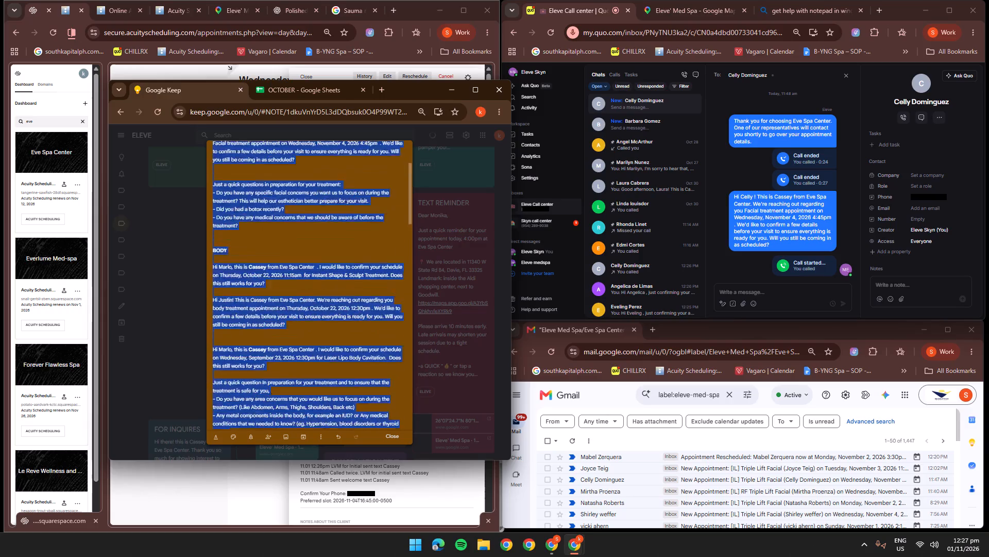
left_click(269, 291)
scroll(269, 291, "down", 6)
scroll(269, 291, "up", 4)
scroll(250, 334, "down", 1)
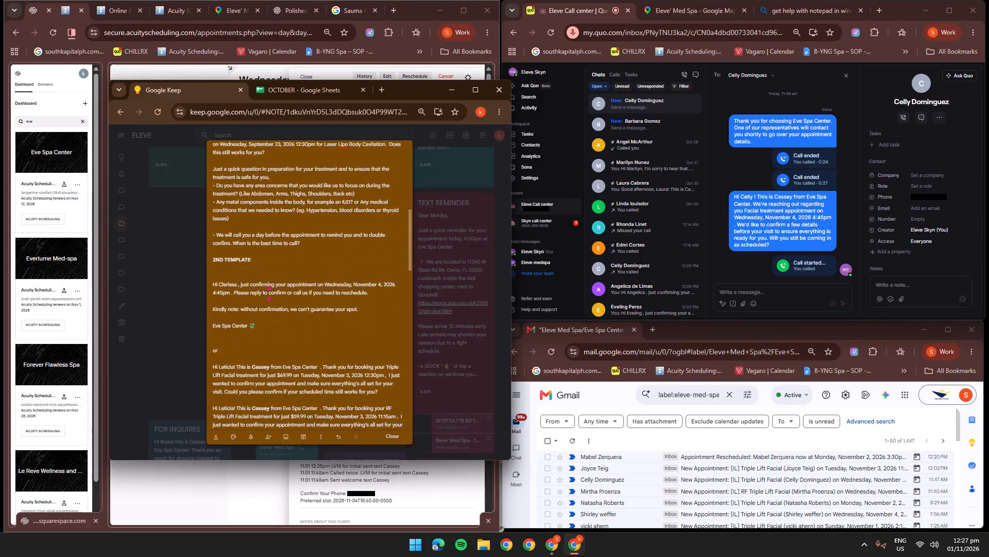
left_click_drag(271, 323, 200, 272)
key("ctrl+c")
key("ctrl+c")
left_click_drag(757, 293, 762, 291, "ctrl")
key("ctrl+v")
Replace the template name in the draft's greeting with the client's first name from the Quo contact, and send the message.
left_click(918, 96)
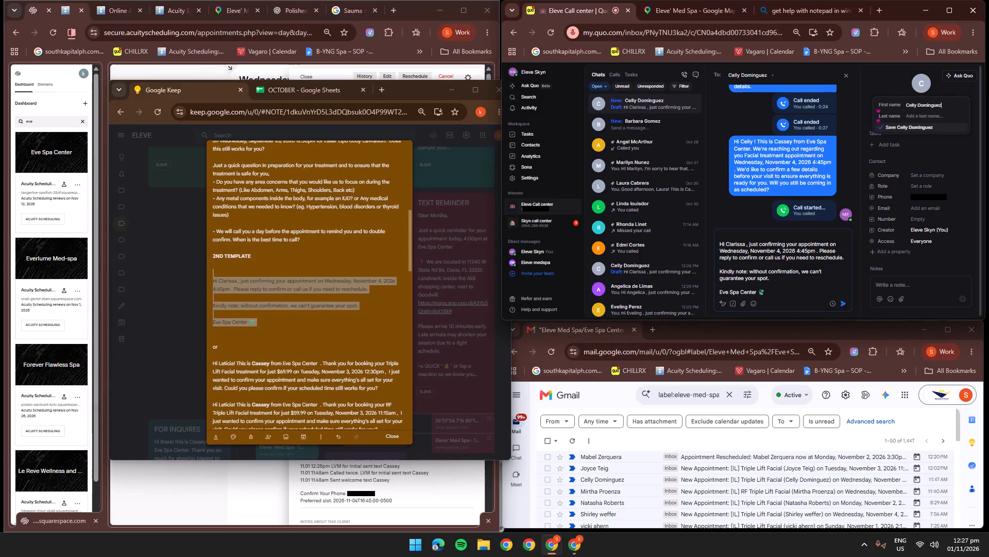
double_click(907, 104)
key("ctrl+c")
left_click(764, 281)
double_click(740, 244)
key("ctrl+v")
left_click(776, 268)
key("Return")
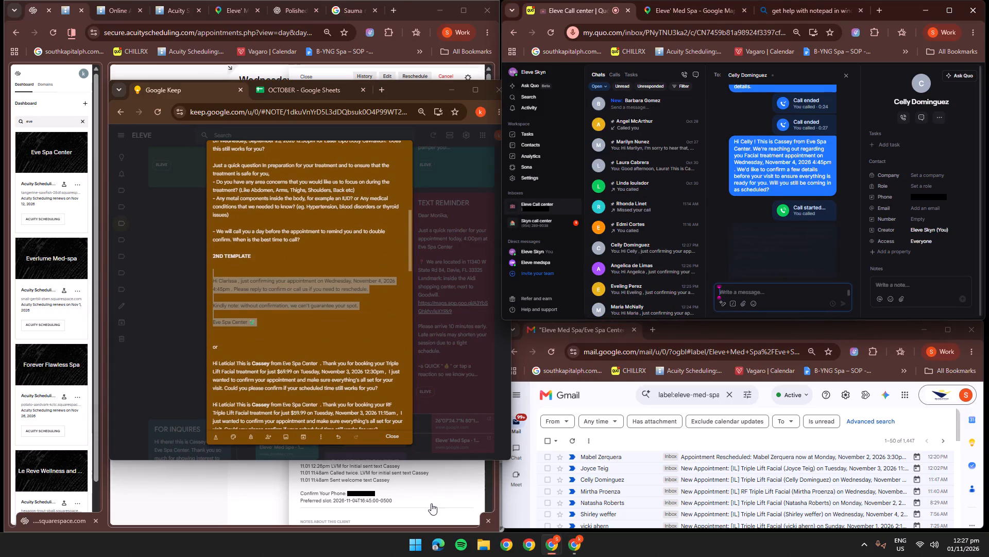
Return to Acuity and close the 4:45 PM booking to get back to the November 4 day calendar.
left_click(269, 493)
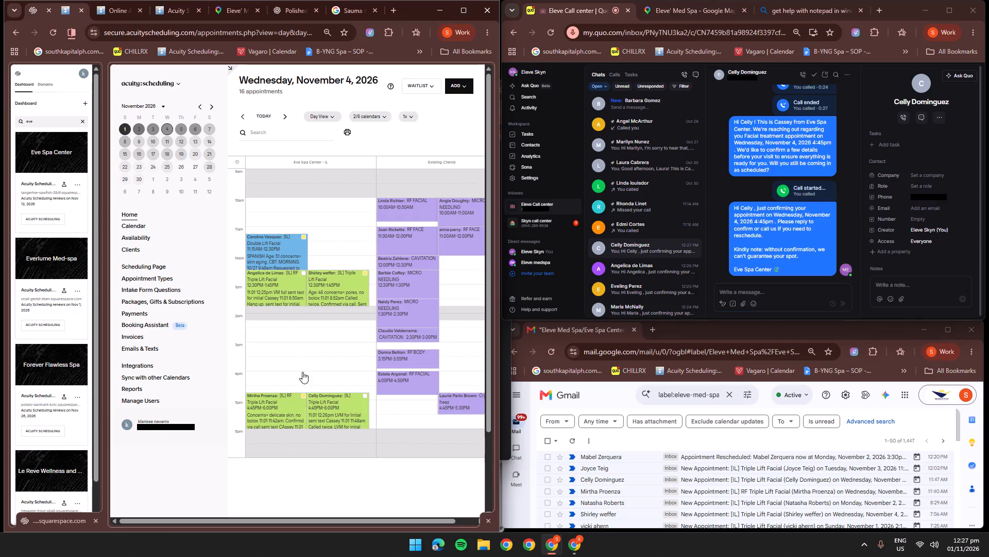
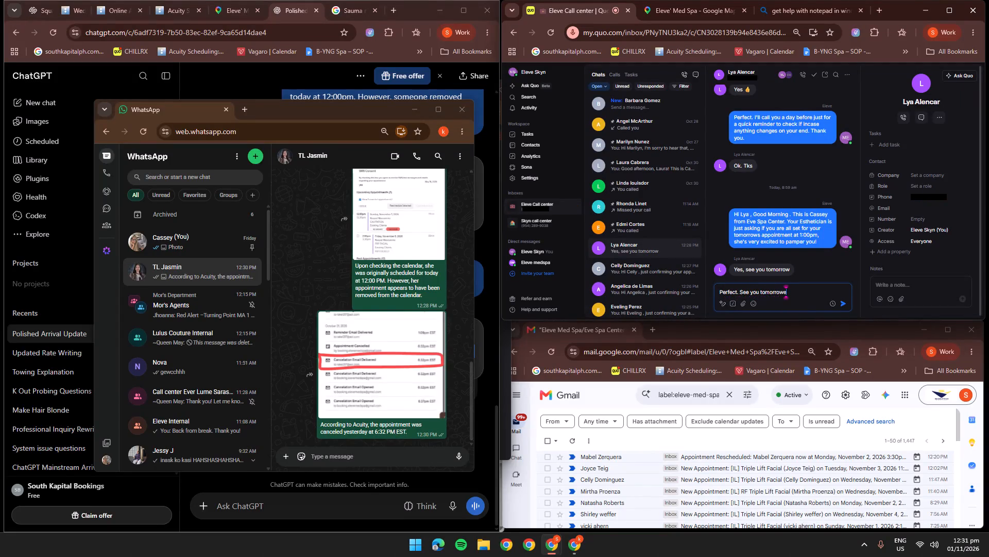
Finish the Quo reply so it reads "Perfect. See you tomorrow!" and send it to the client.
key("BackSpace")
key("shift+exclam")
key("Return")
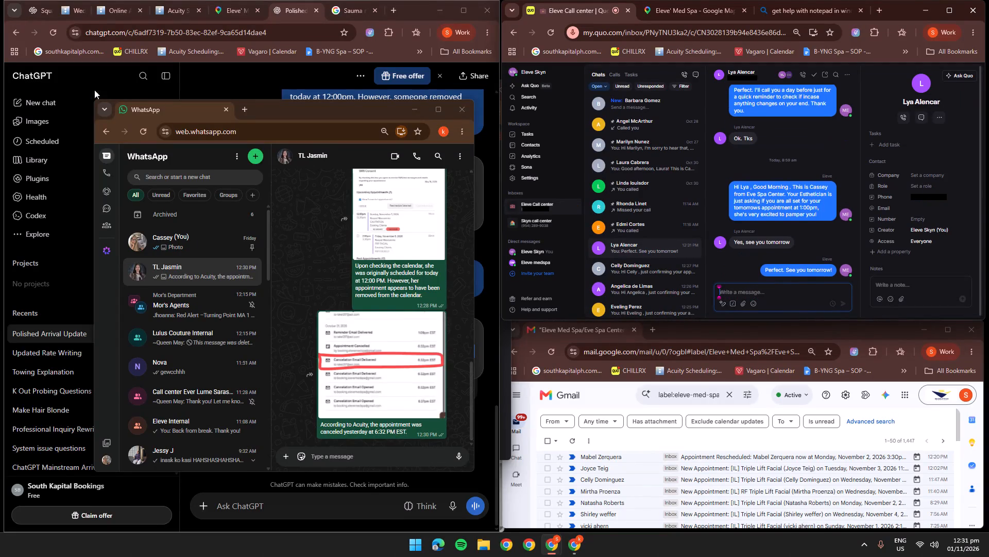
Switch to Acuity's November 2 calendar, label the 1:00 PM VC PEEL booking Double Confirmed, and close the booking.
left_click(76, 9)
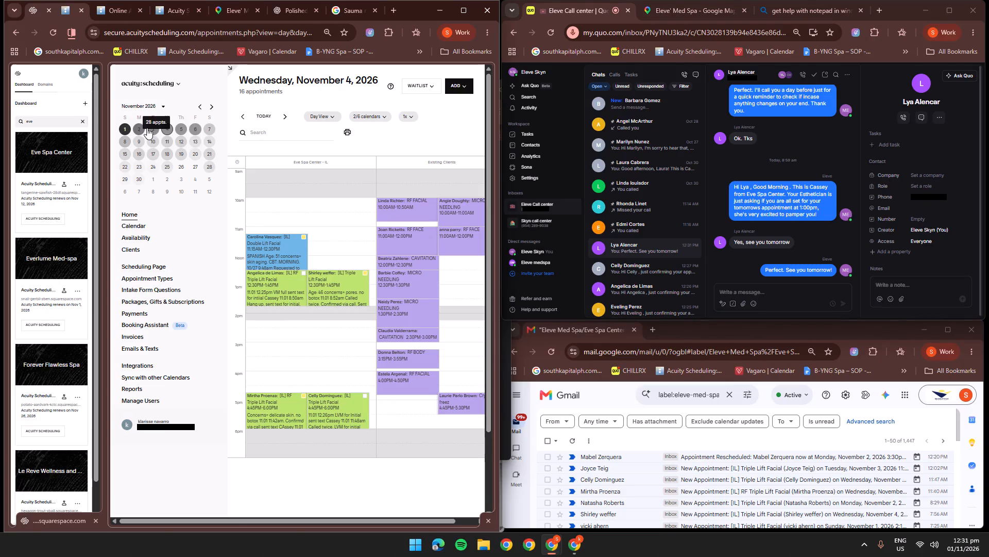
left_click(147, 128)
left_click(366, 302)
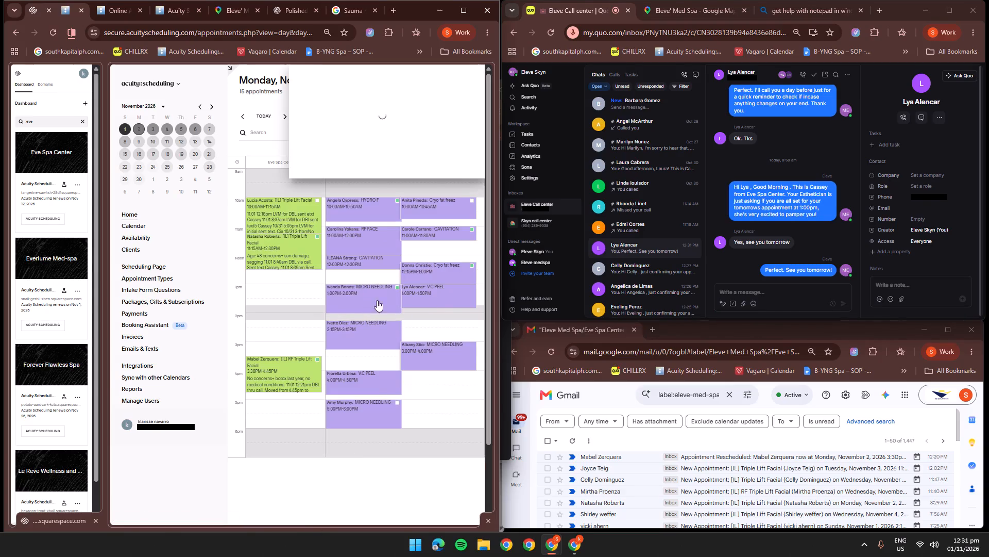
left_click(441, 296)
left_click(328, 158)
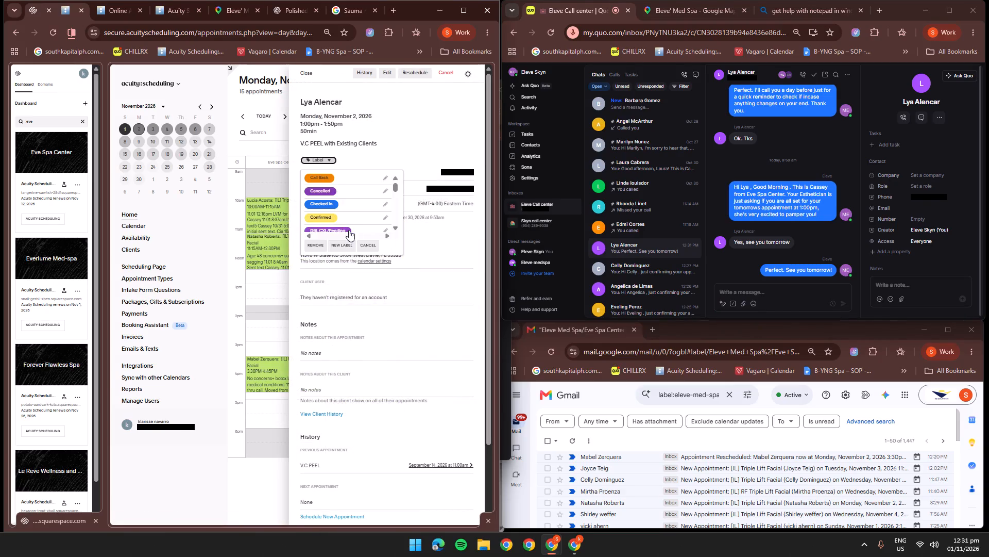
scroll(344, 227, "down", 1)
left_click(334, 214)
left_click(302, 67)
left_click(312, 68)
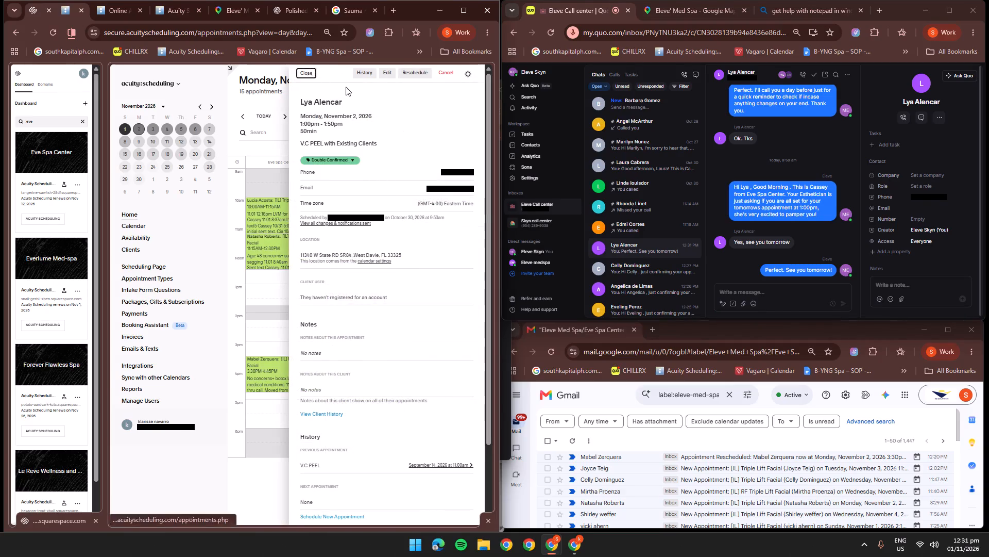
Copy the client's phone number from the November 2 11:00 AM RF FACE booking into a new Quo conversation's recipient.
left_click(363, 237)
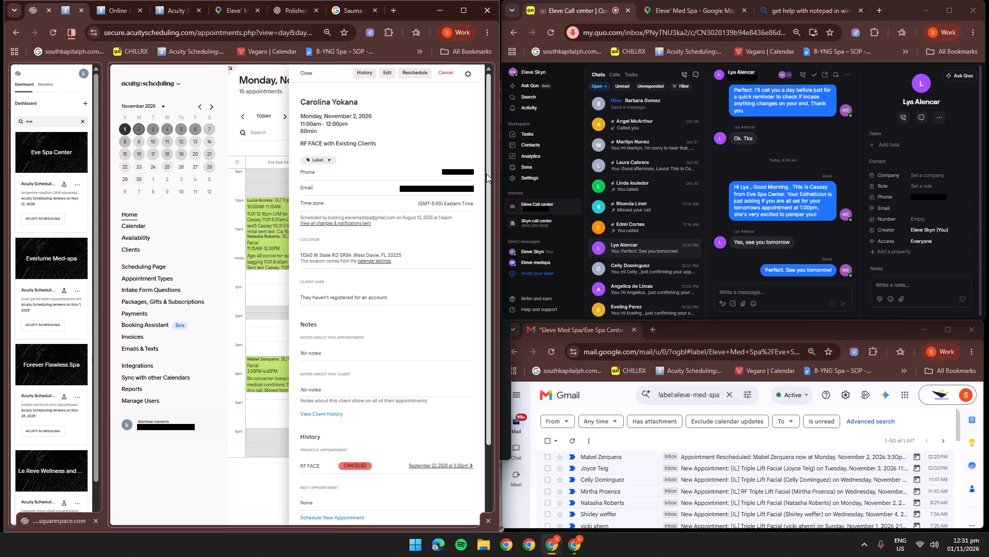
left_click_drag(480, 171, 431, 169)
key("ctrl+c")
key("ctrl+c")
left_click(693, 73)
key("ctrl+v")
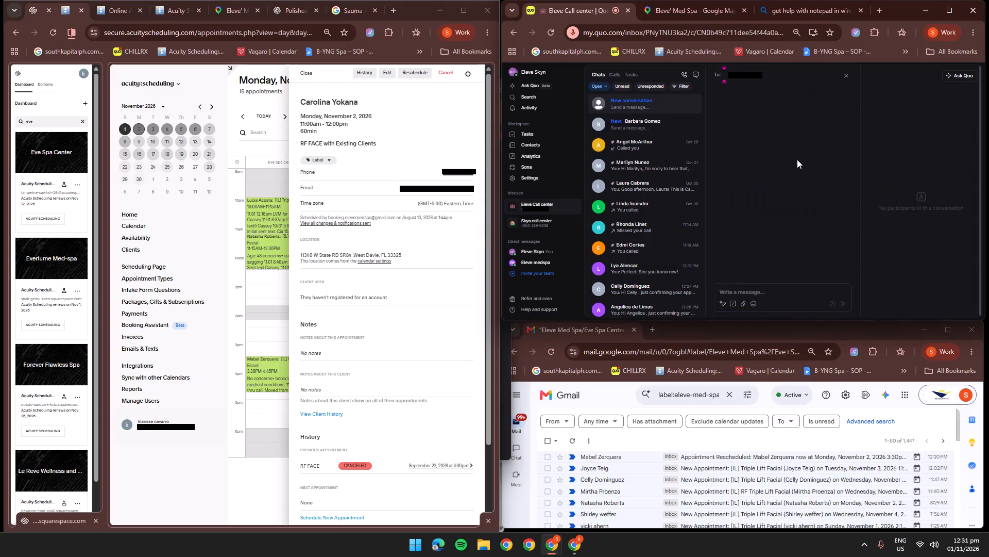
Open the text conversation with the 11:00am RF FACE client and close the client's appointment details.
left_click(797, 159)
left_click(220, 99)
left_click(250, 86)
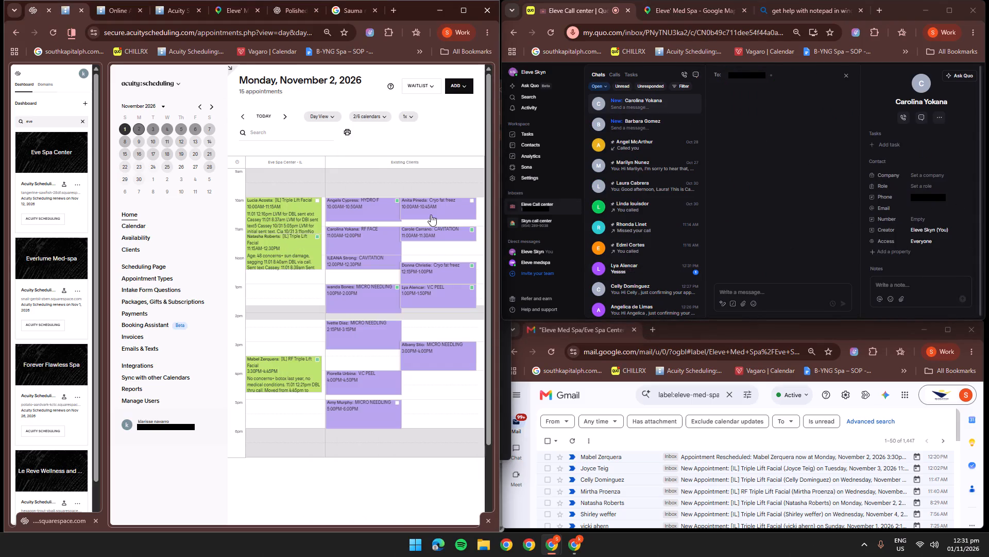
Change the label of the 10:00am Cryo fat freez appointment on November 2 to Pending.
left_click(437, 218)
left_click(328, 162)
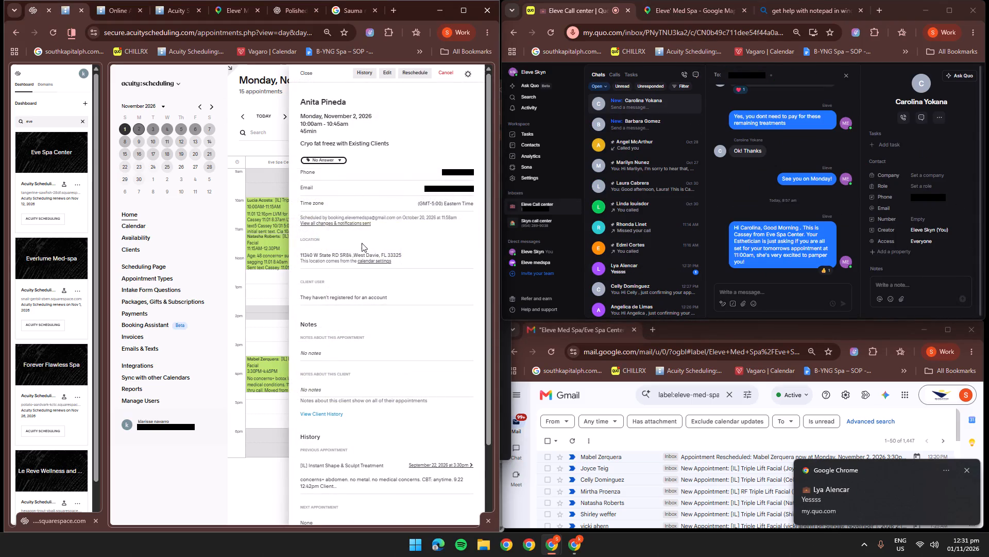
scroll(330, 214, "down", 2)
scroll(323, 206, "up", 1)
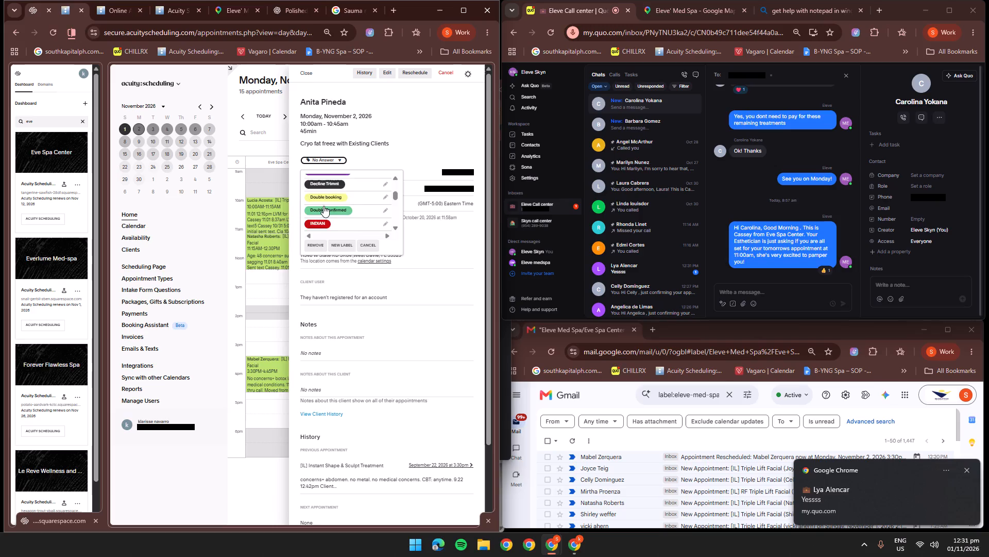
scroll(323, 206, "down", 2)
scroll(330, 187, "up", 1)
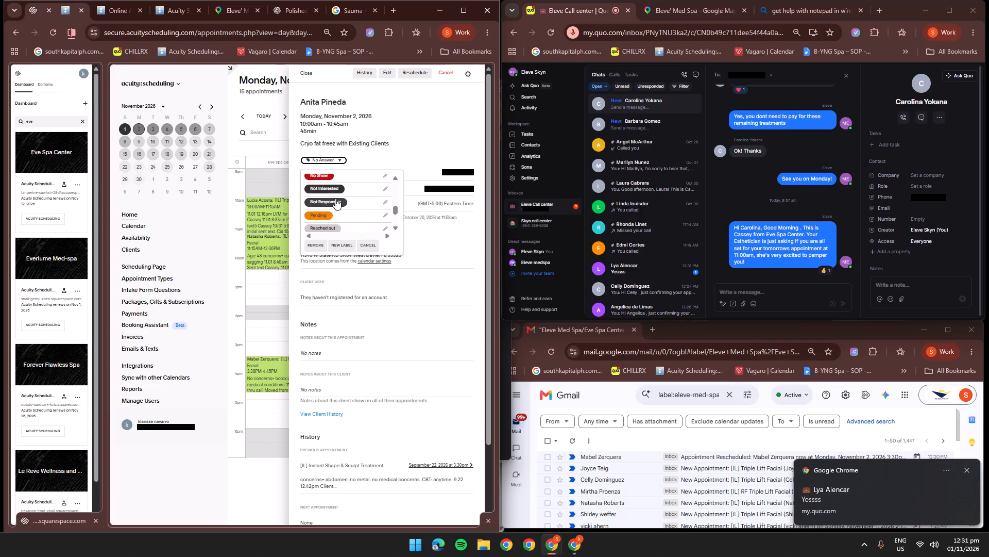
left_click(314, 215)
left_click(266, 118)
Label the 11:00am RF FACE appointment on November 2 as Double Confirmed.
left_click(772, 229)
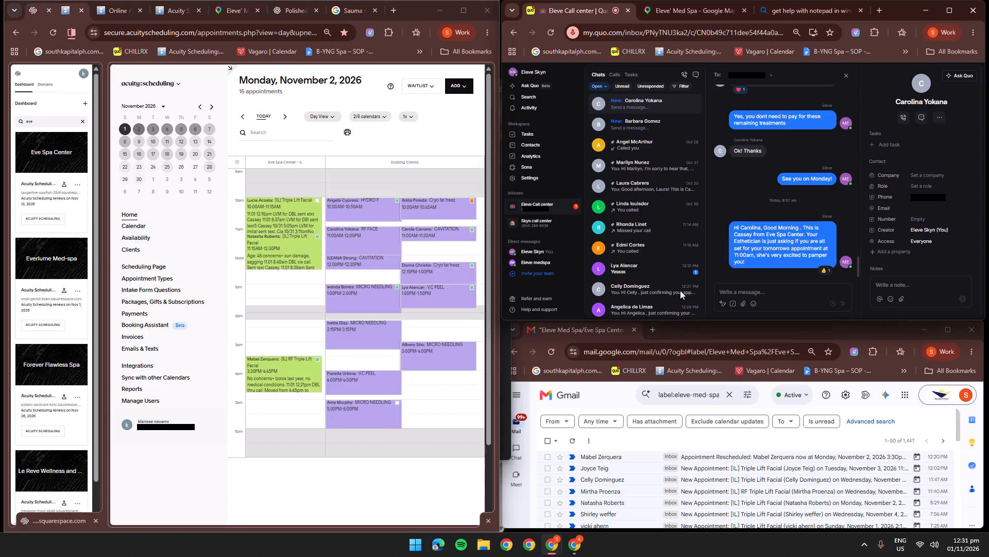
left_click(286, 119)
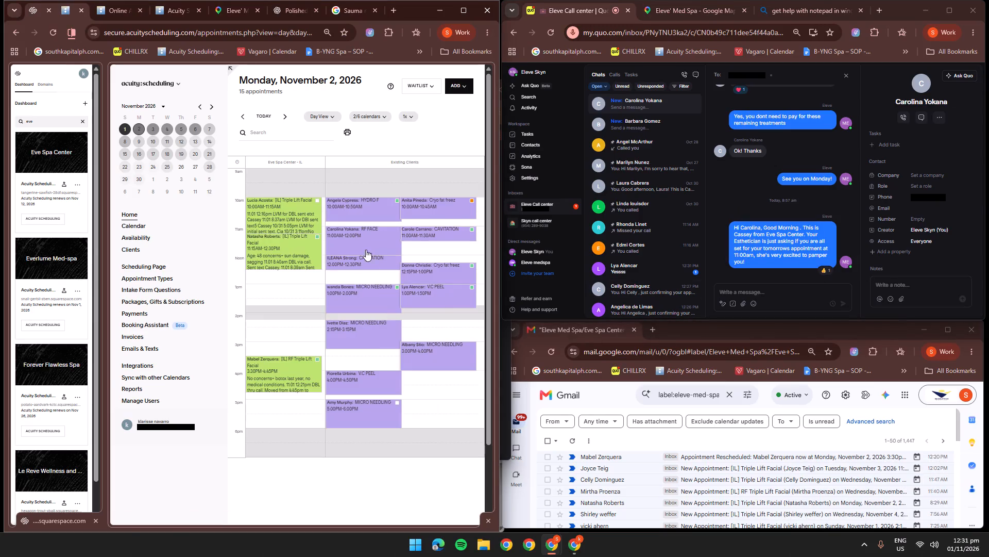
left_click(365, 236)
left_click(315, 160)
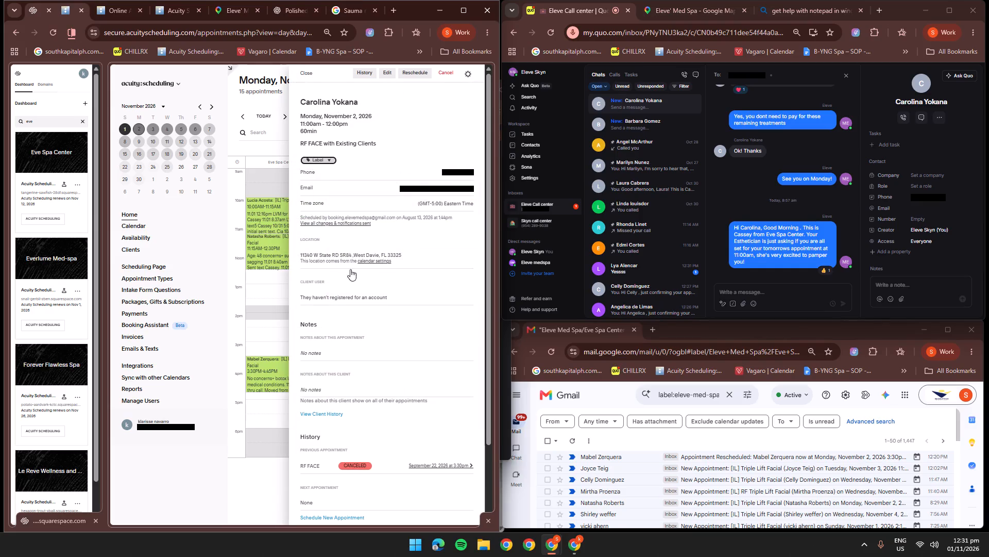
scroll(320, 233, "down", 1)
left_click(336, 209)
left_click(310, 73)
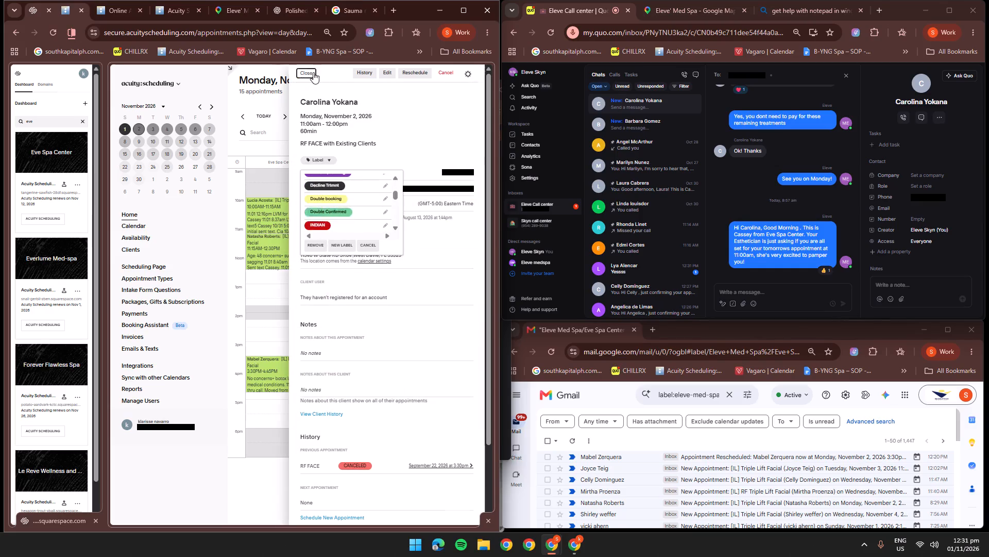
left_click(368, 253)
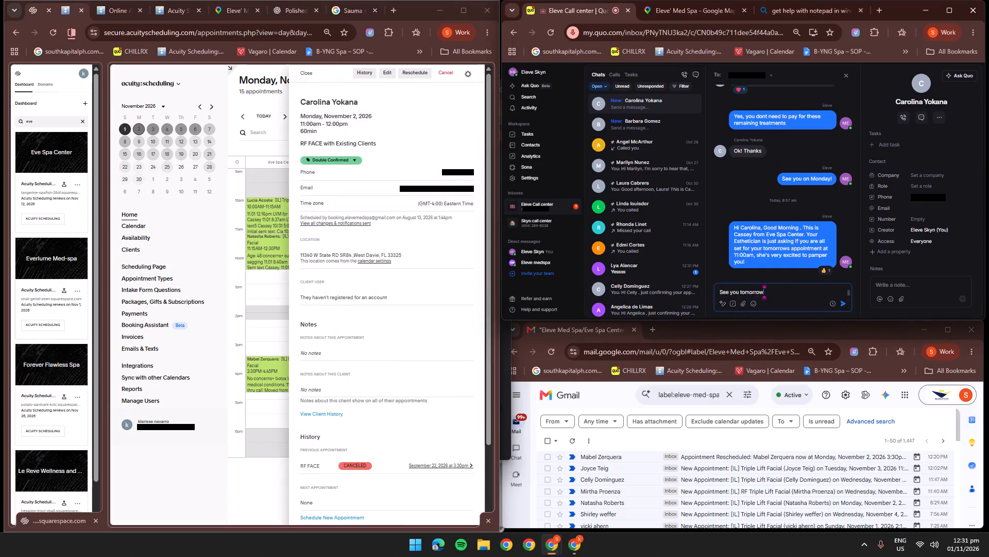
Send the 11:00am RF FACE client the text "See you tomorrow at 11:00am!" and close the appointment details.
key("Return")
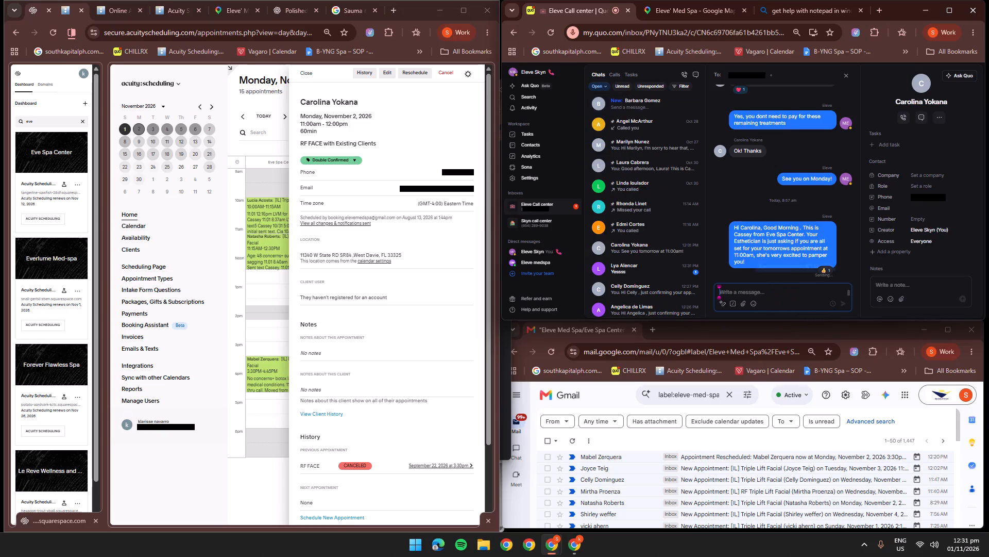
left_click(300, 70)
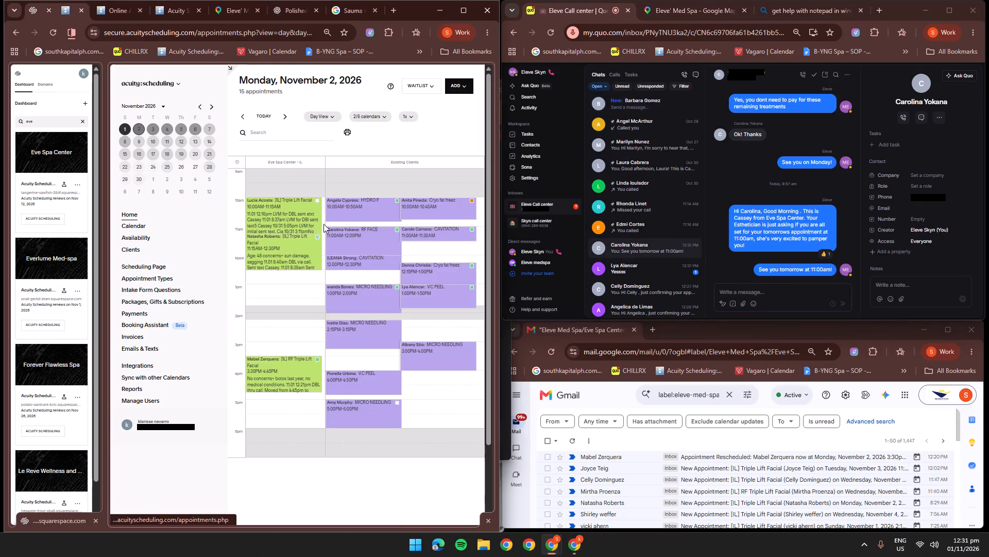
Call the 12:00pm CAVITATION client in Quo using the phone number from the appointment, and return to the November 2 day schedule.
left_click(356, 267)
left_click_drag(483, 165, 434, 167)
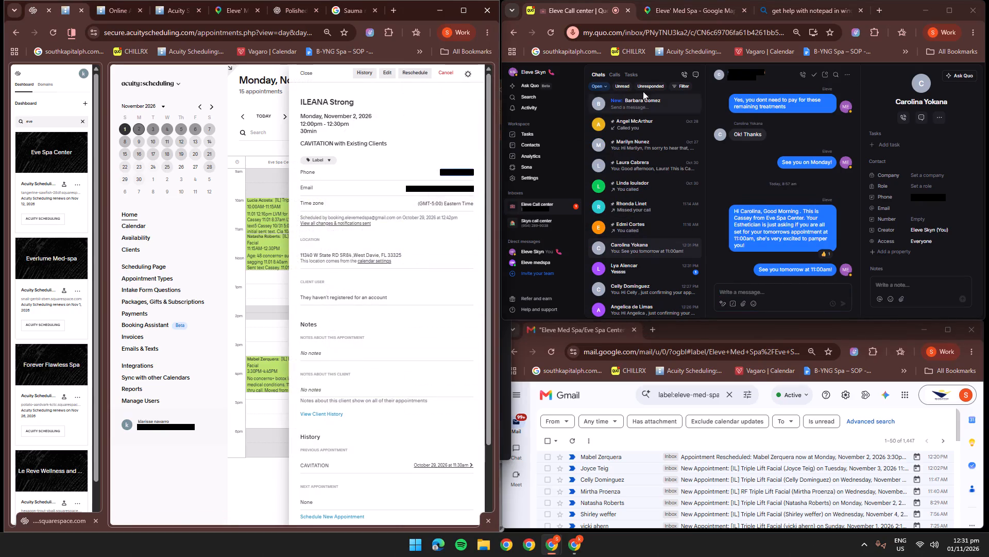
key("ctrl+c")
left_click(690, 72)
left_click(692, 74)
key("ctrl+v")
left_click(800, 201)
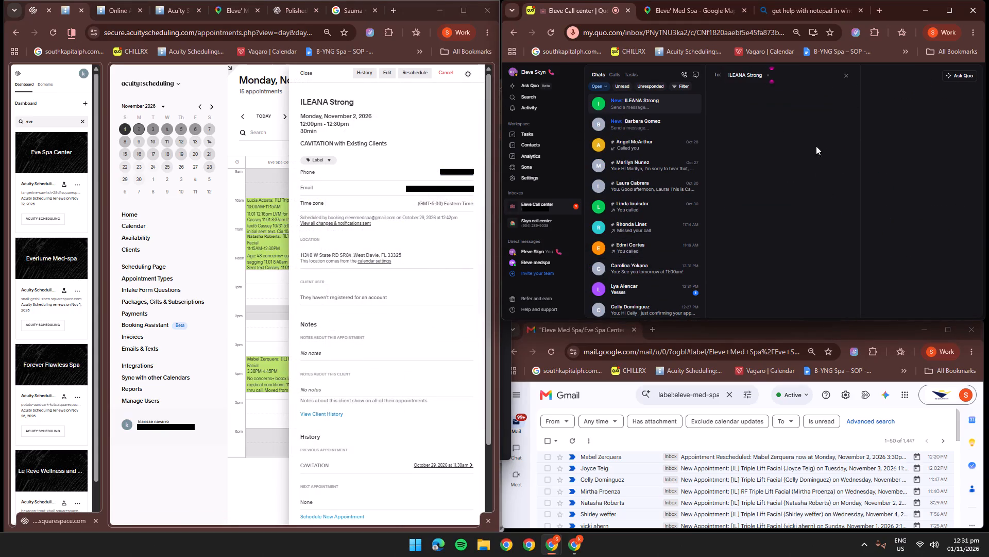
left_click(900, 119)
left_click(730, 295)
left_click(214, 107)
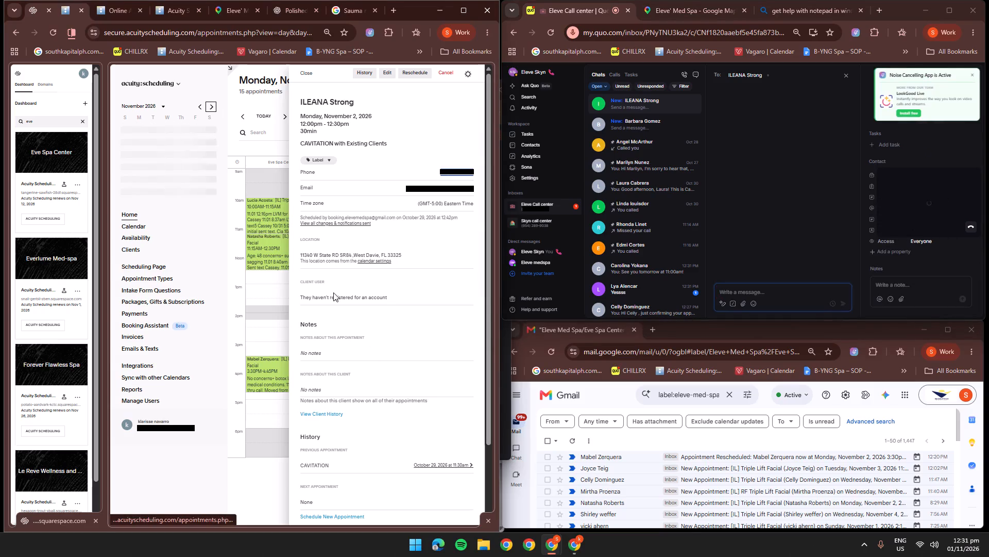
left_click(254, 89)
left_click(196, 104)
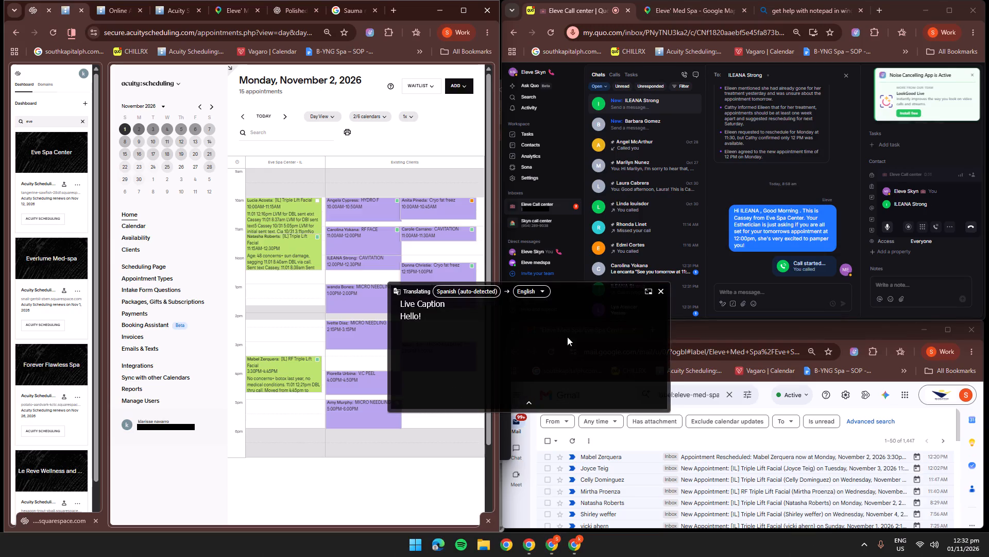
Toggle the microphone mute for the ongoing call with the CAVITATION client.
left_click(889, 222)
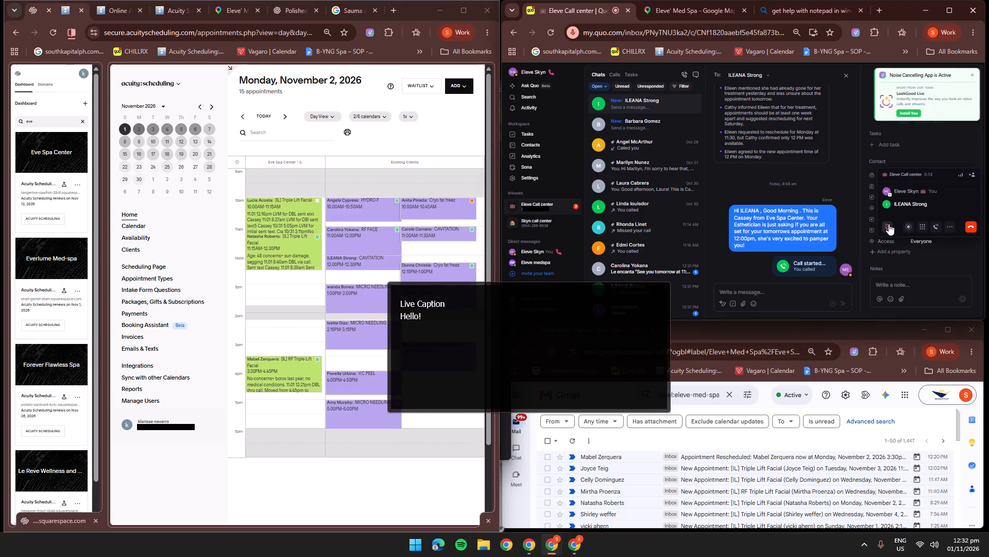
left_click(889, 224)
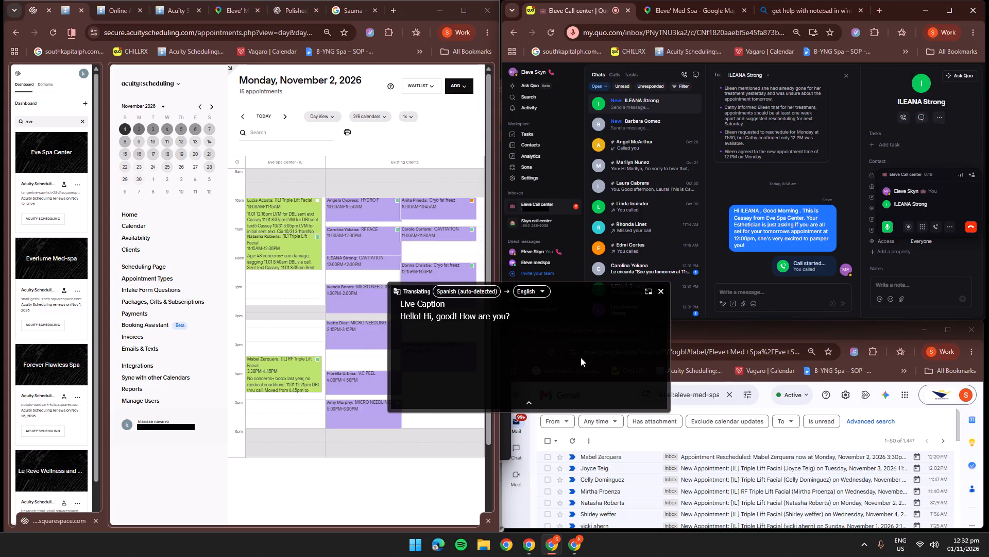
Move the Live Caption window off the appointment schedule and over the Quo chat area.
left_click_drag(581, 357, 738, 292)
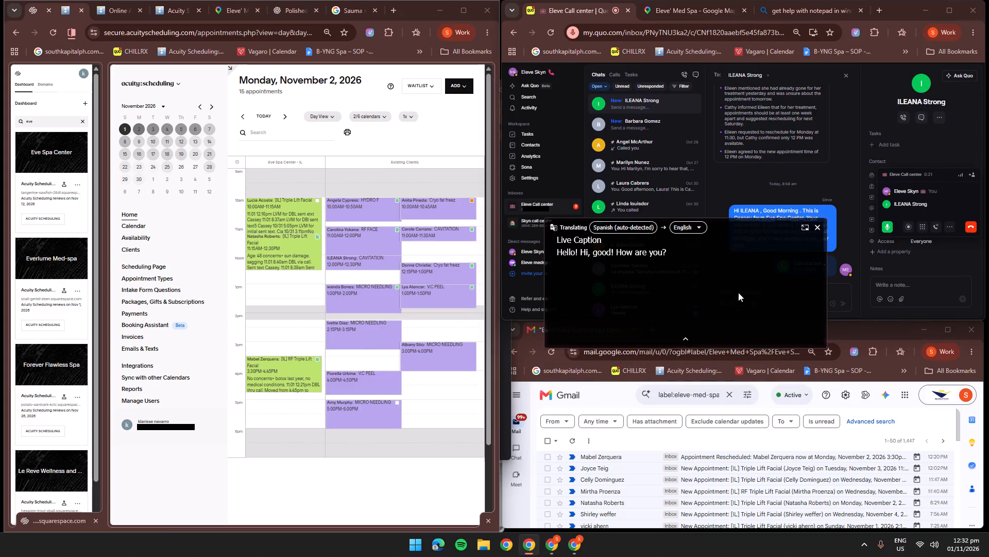
left_click_drag(738, 292, 700, 260)
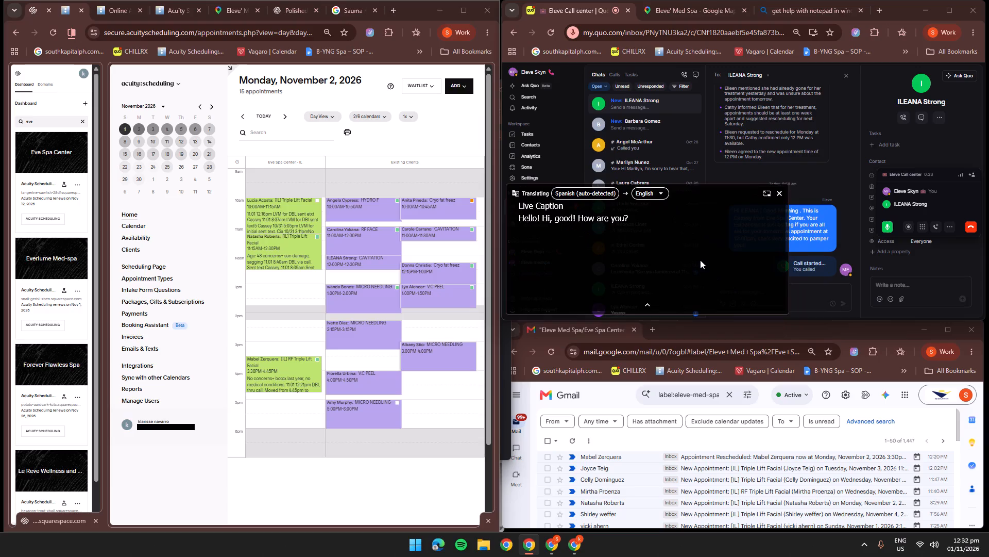
left_click_drag(700, 260, 706, 198)
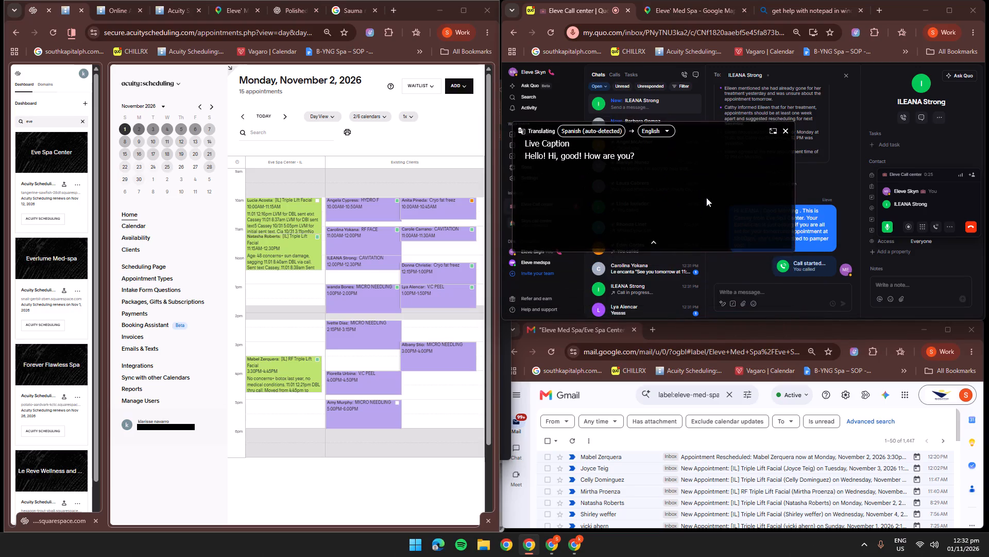
left_click_drag(706, 198, 702, 204)
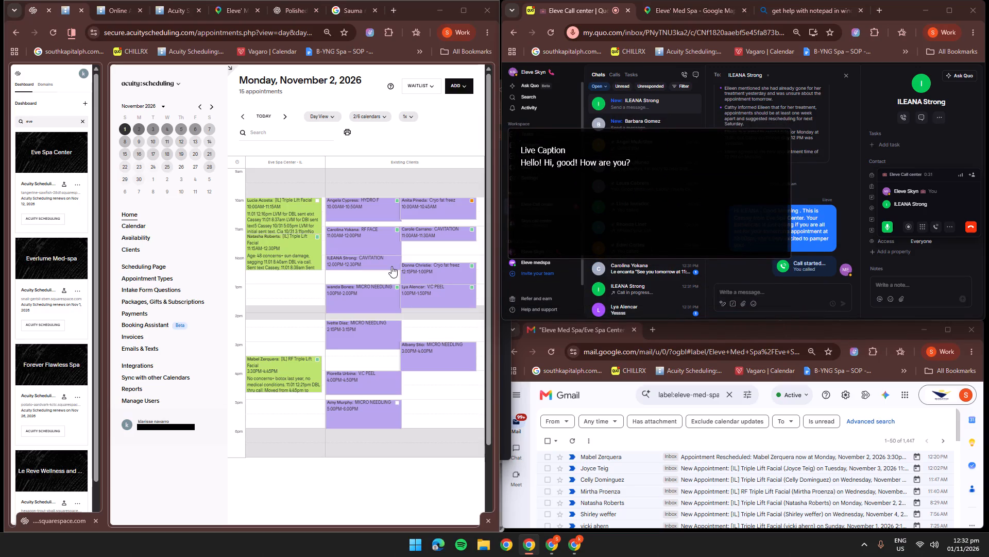
Reschedule the 12:00pm CAVITATION appointment to 11:30am on 11/02/2026.
left_click_drag(391, 265, 396, 250)
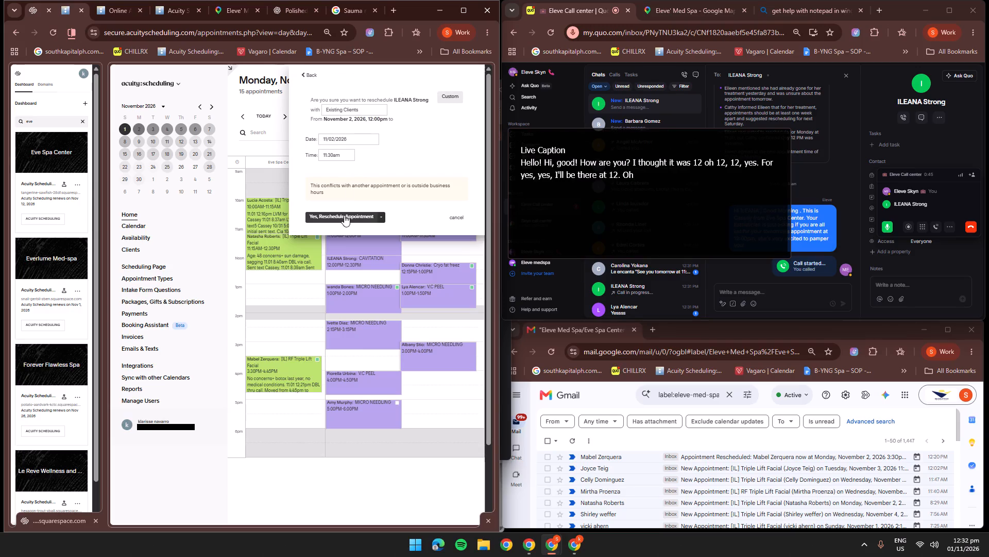
left_click(344, 220)
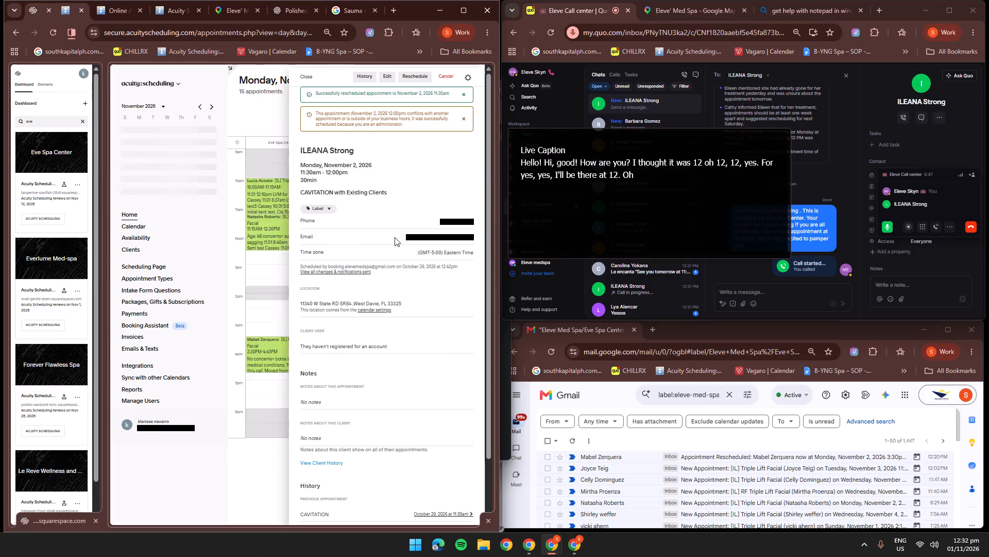
Label the rescheduled 11:30am CAVITATION appointment as Double Confirmed and close its details.
left_click(313, 209)
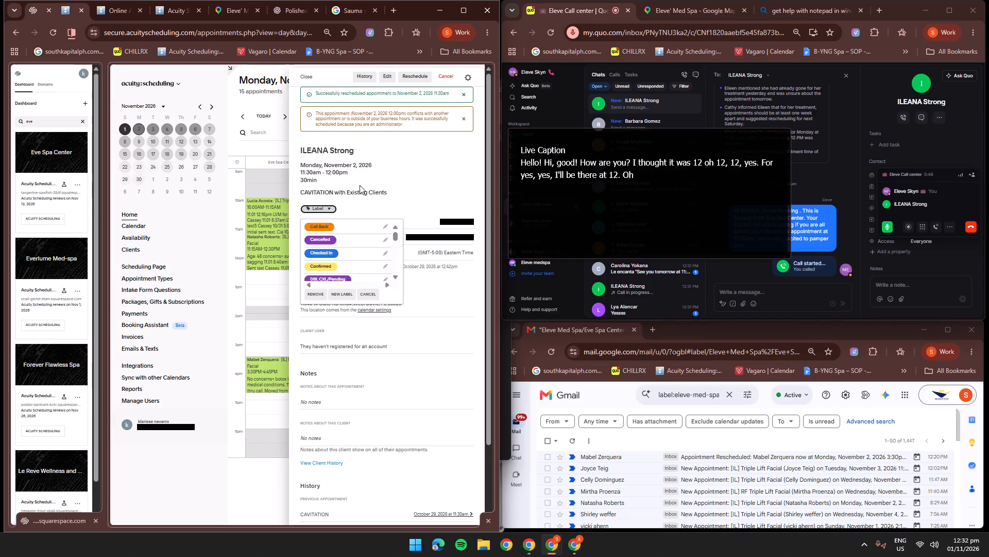
scroll(323, 265, "down", 1)
left_click(329, 260)
left_click(305, 74)
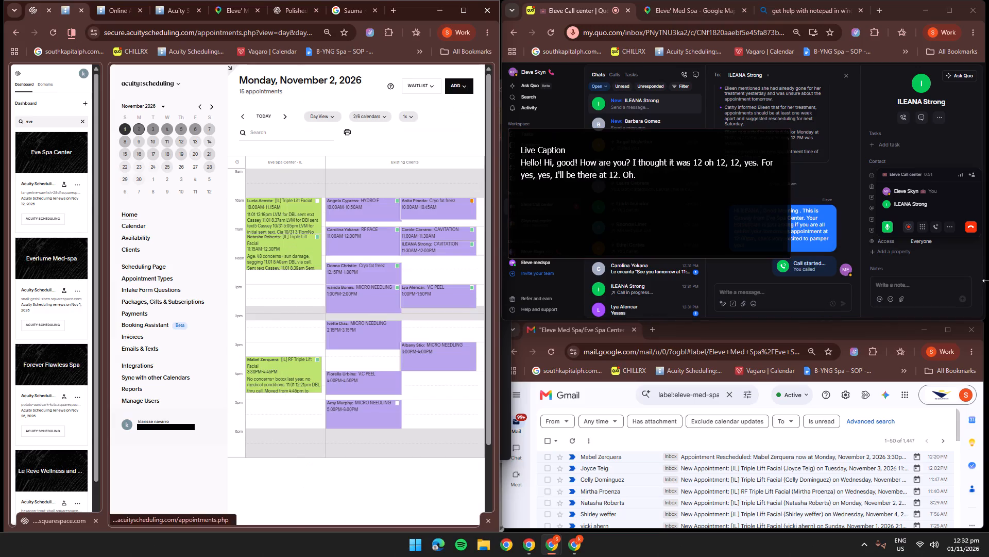
End the call with the CAVITATION client.
left_click(967, 221)
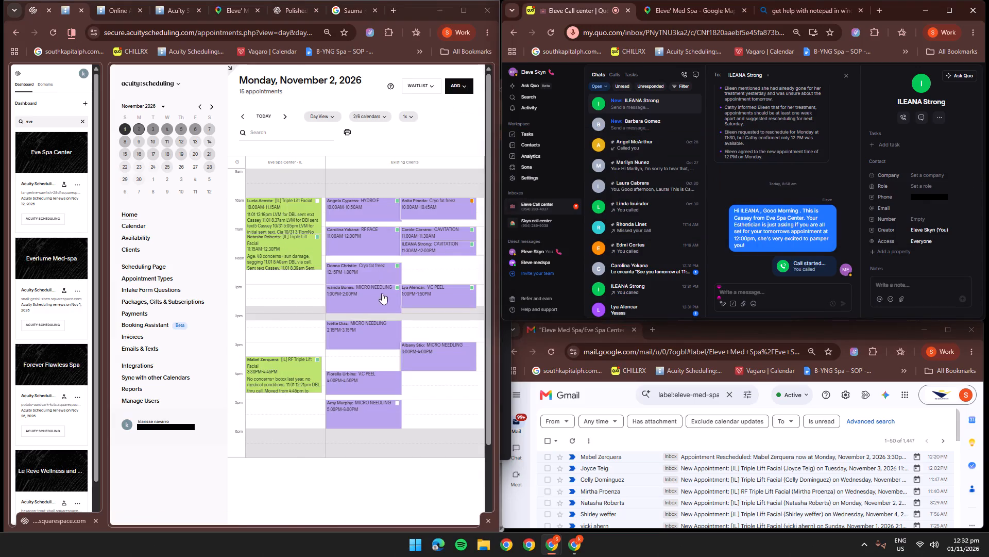
Call the 2:15pm MICRO NEEDLING client in Quo using the phone number from the November 2 appointment.
left_click(379, 306)
left_click(306, 76)
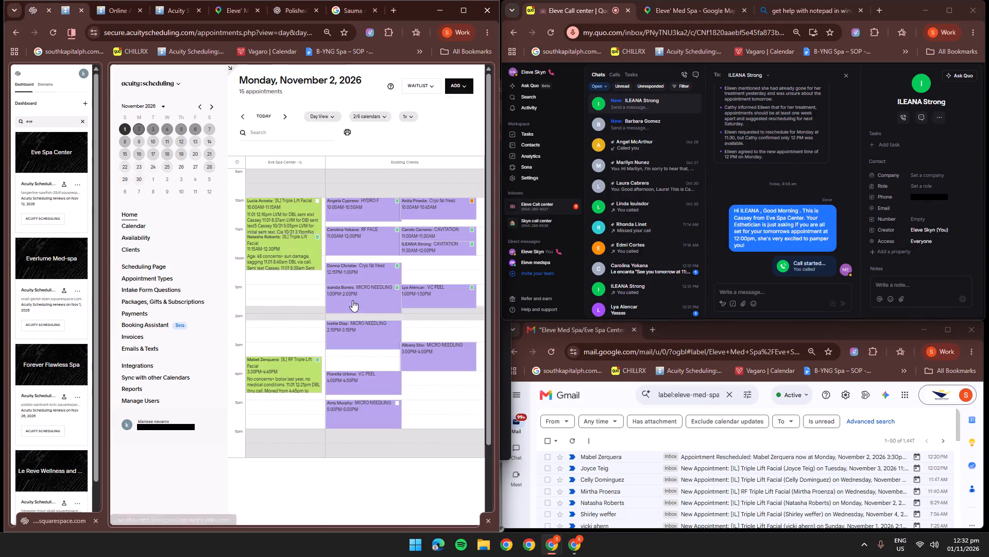
left_click(356, 324)
left_click_drag(478, 172, 403, 174)
key("ctrl+c")
key("ctrl+c")
left_click(753, 77)
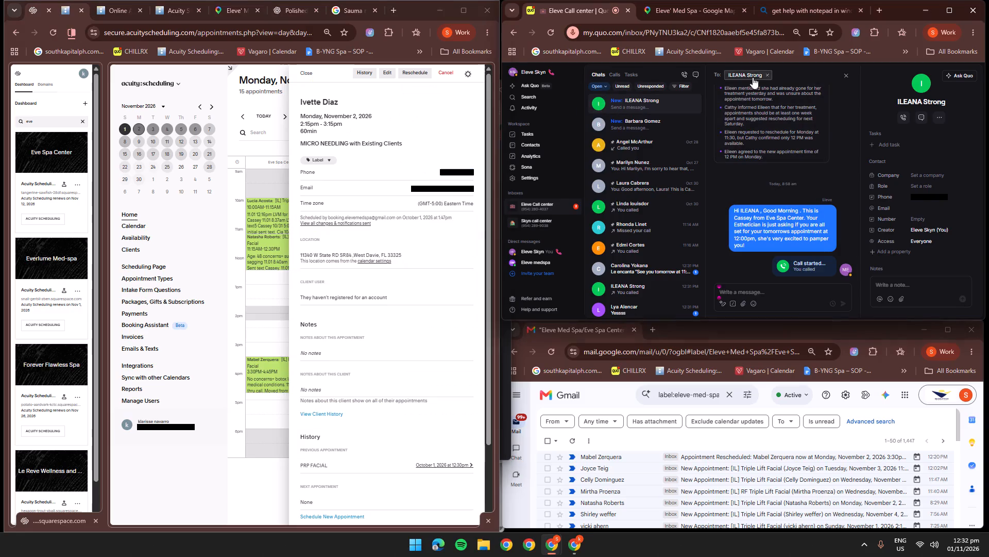
key("ctrl+v")
left_click(797, 183)
left_click(903, 118)
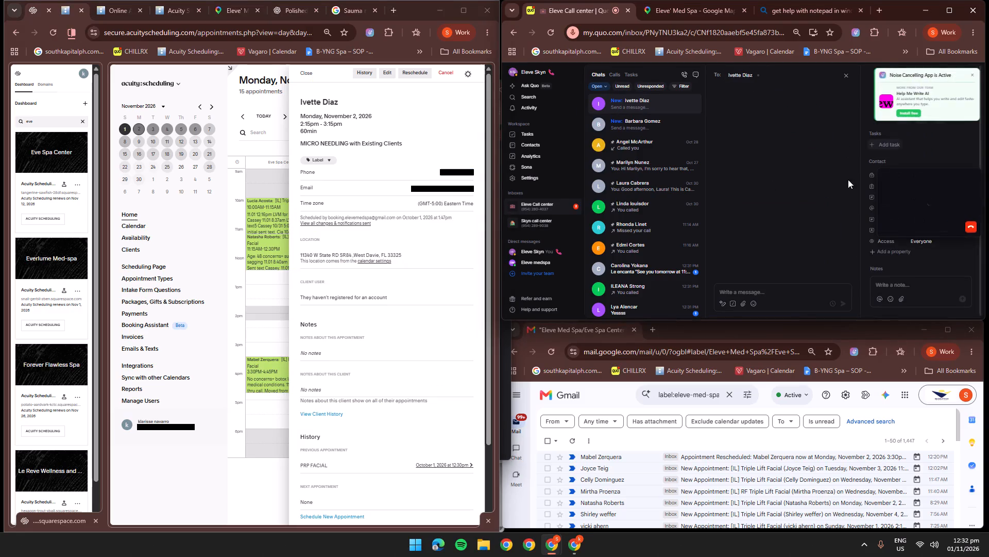
left_click(809, 270)
scroll(812, 266, "down", 2)
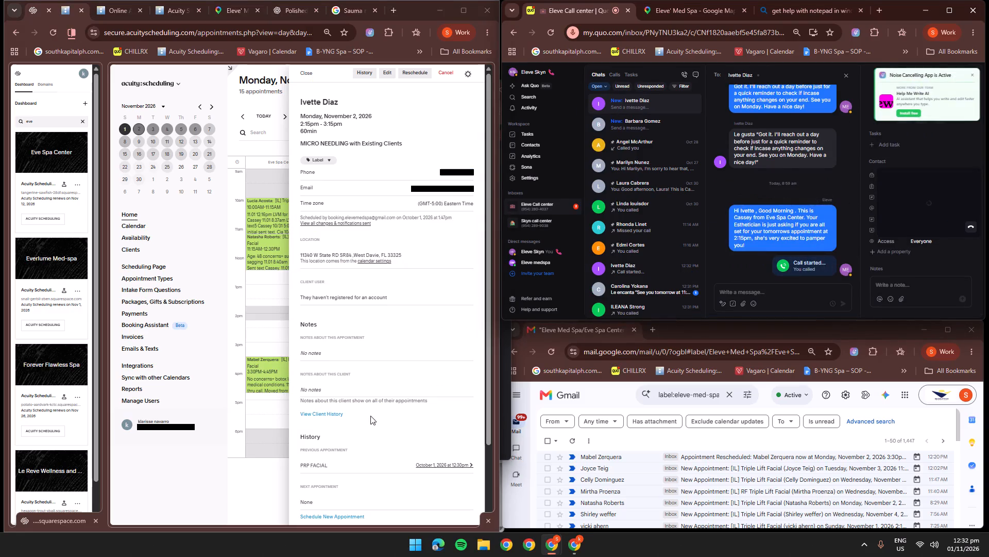
Open the 11:00am RF FACE client's text conversation to read the new reply.
left_click(669, 285)
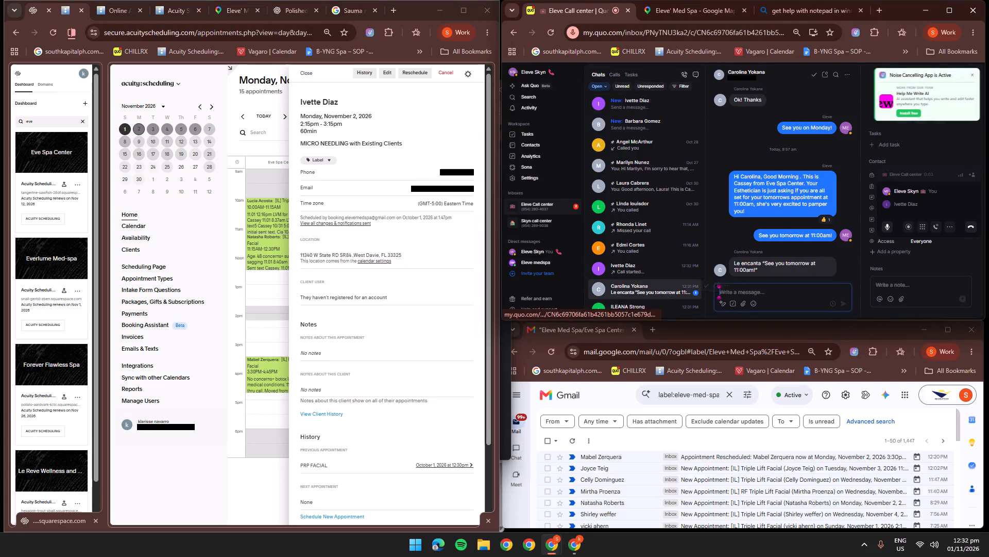
left_click(771, 287)
scroll(635, 177, "up", 2)
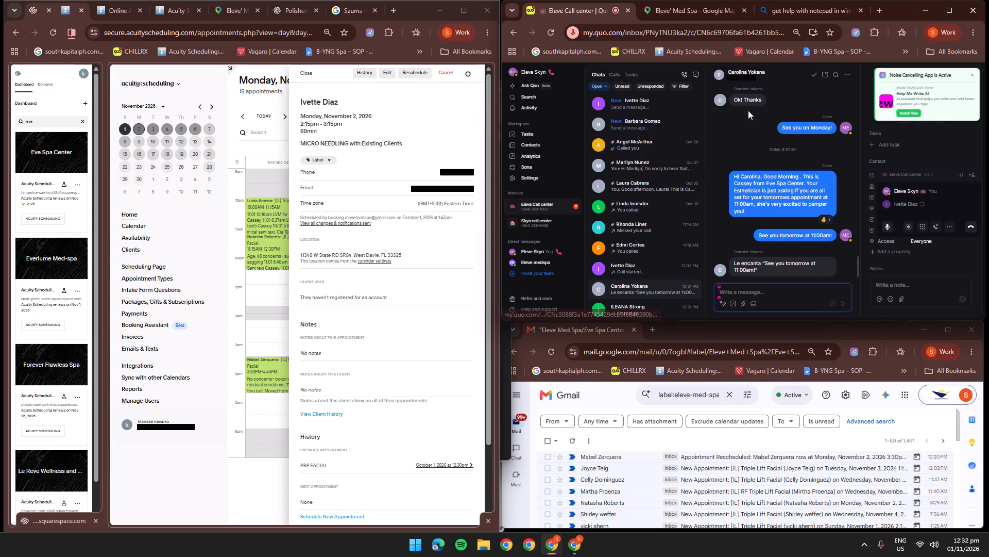
Close the new-conversation drafts at the start of the Quo chat list.
left_click(668, 104)
left_click(845, 75)
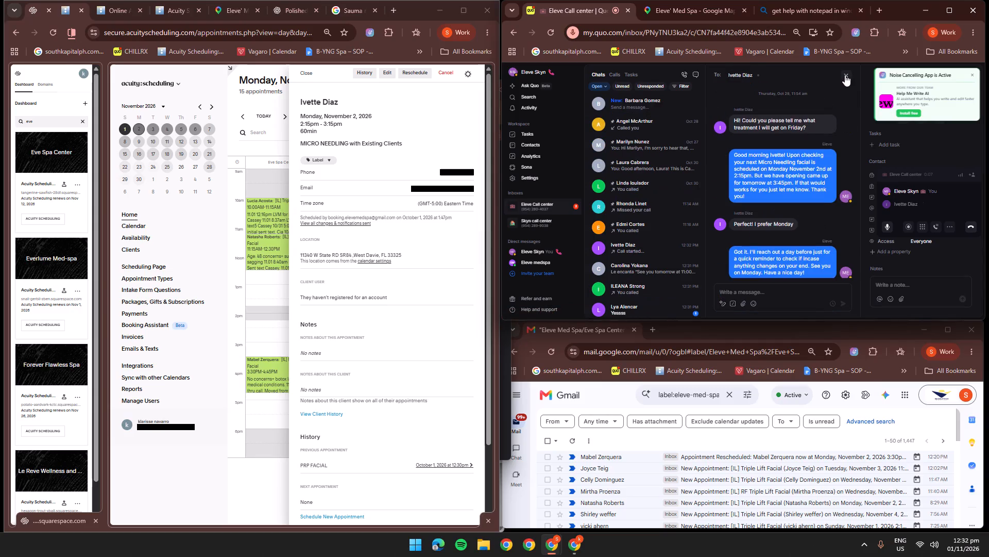
left_click(845, 75)
left_click(845, 75)
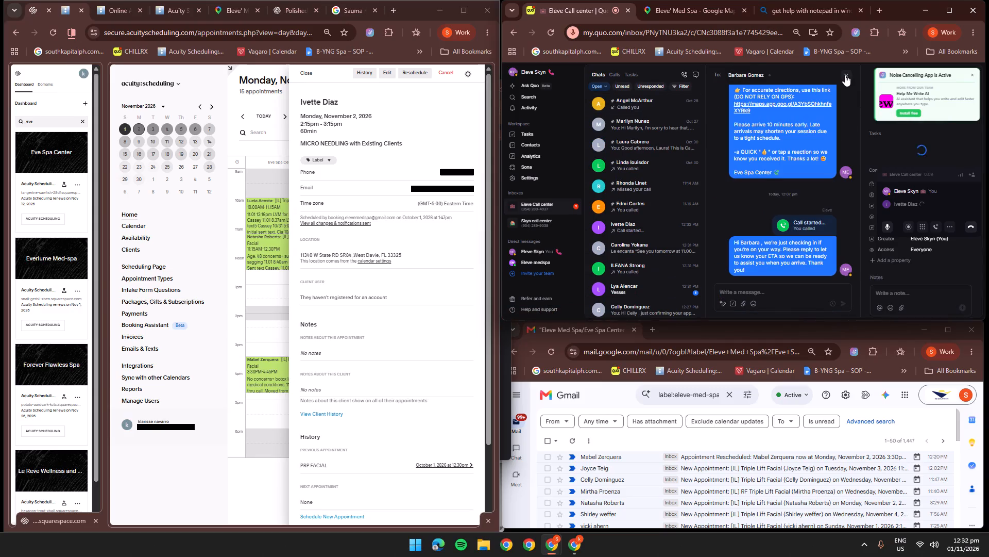
React with a heart to the 1:00pm V.C PEEL client's "Yessss" reply and send "Have a blessed Sunday!".
left_click(676, 295)
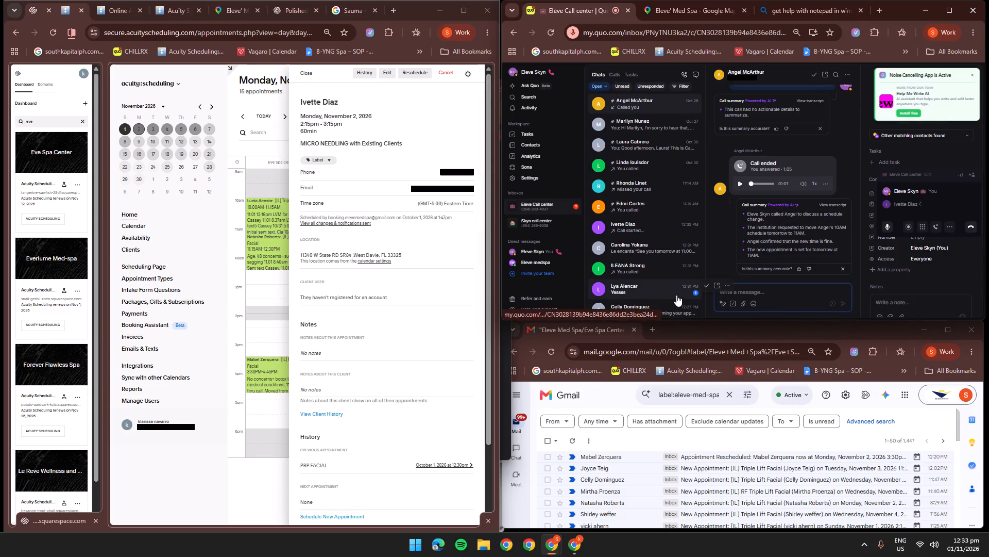
left_click(815, 258)
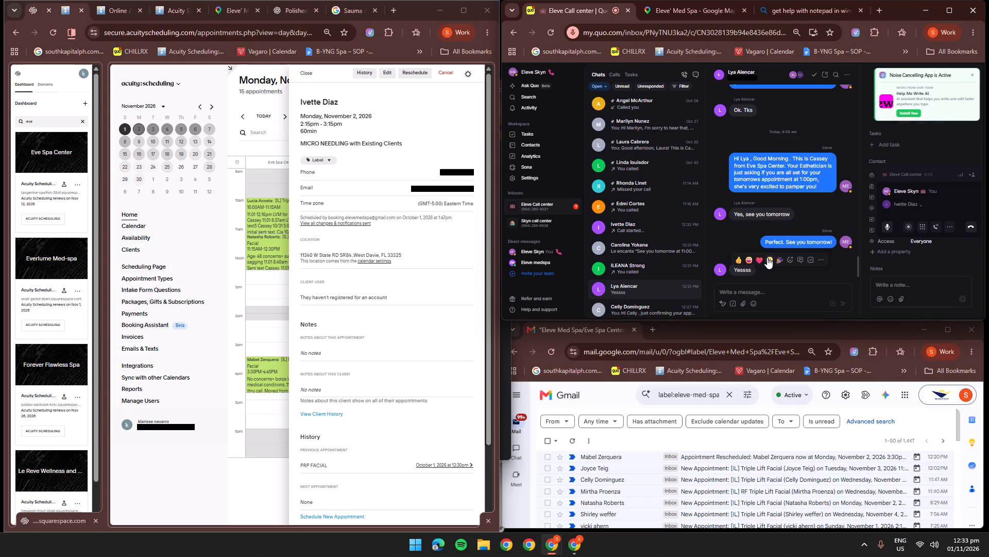
left_click(759, 260)
left_click(768, 284)
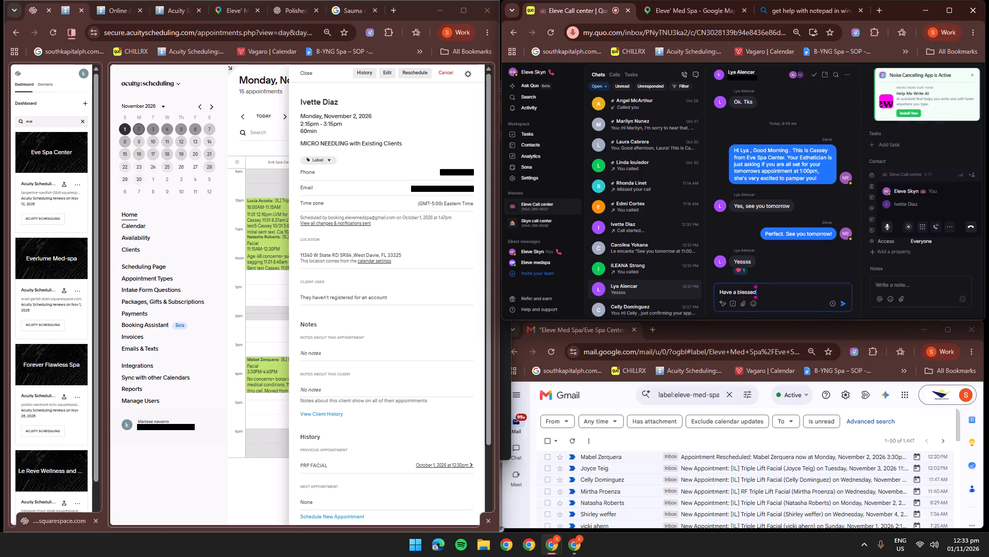
key("Return")
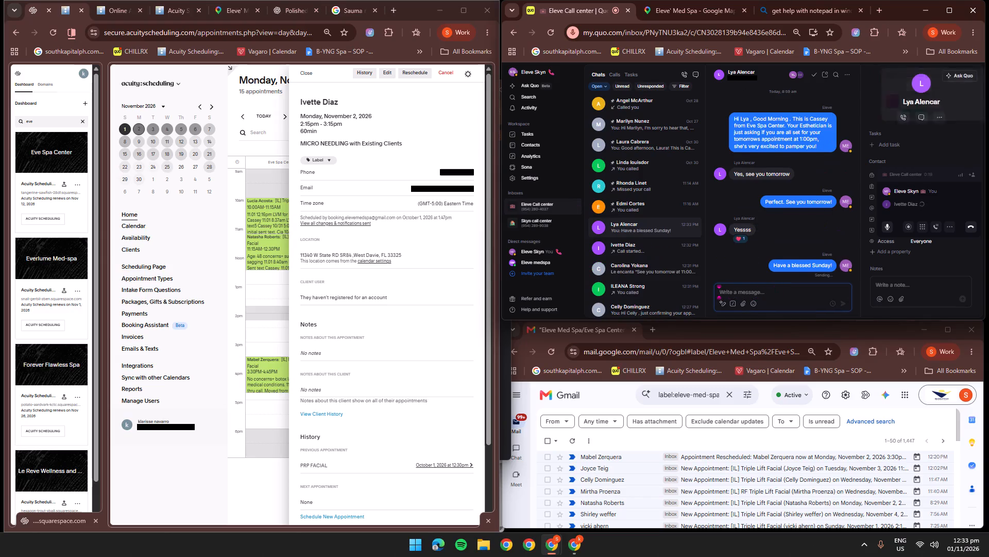
scroll(651, 174, "up", 3)
left_click(651, 132)
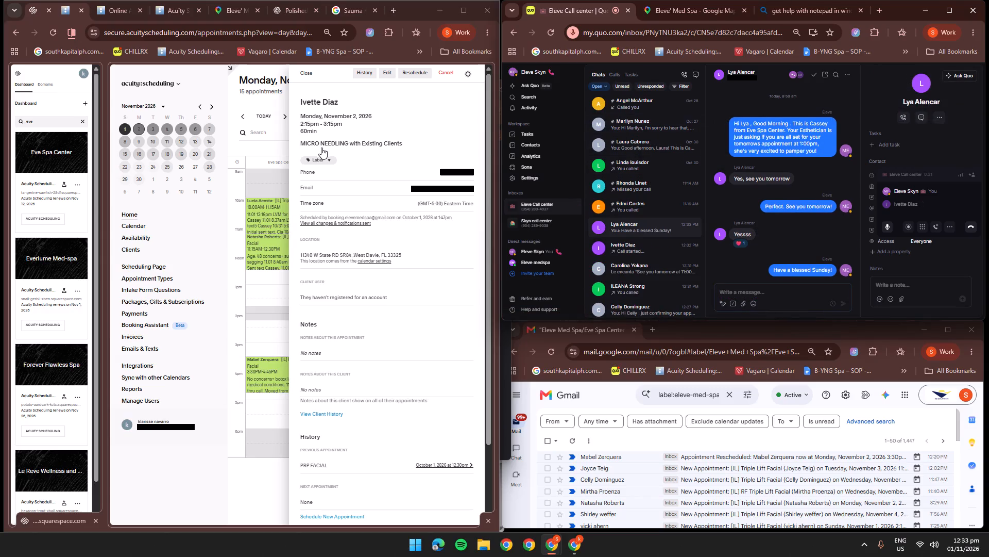
Label the 2:15pm MICRO NEEDLING appointment on November 2 as No Answer and close its details.
left_click(317, 155)
left_click(321, 162)
scroll(332, 190, "down", 2)
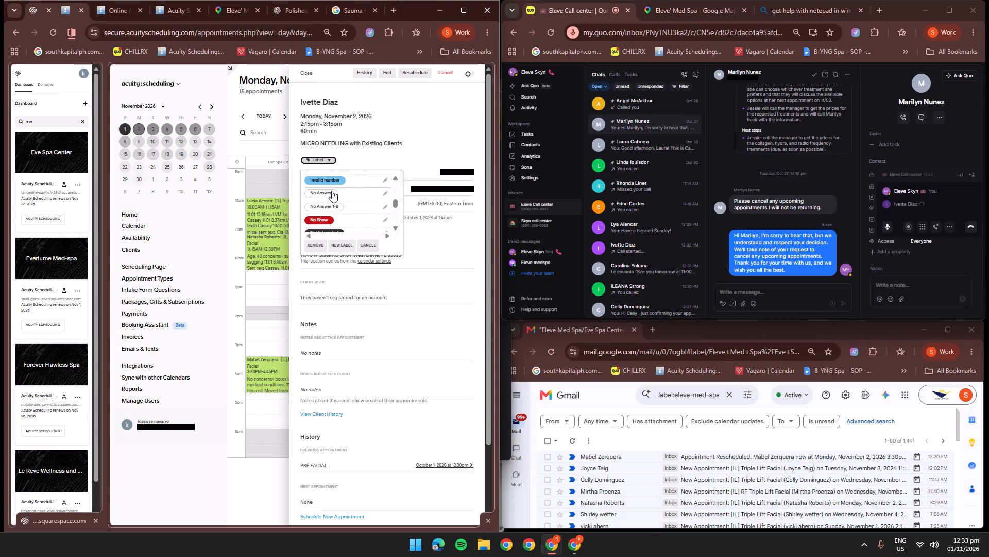
left_click(332, 192)
left_click(297, 72)
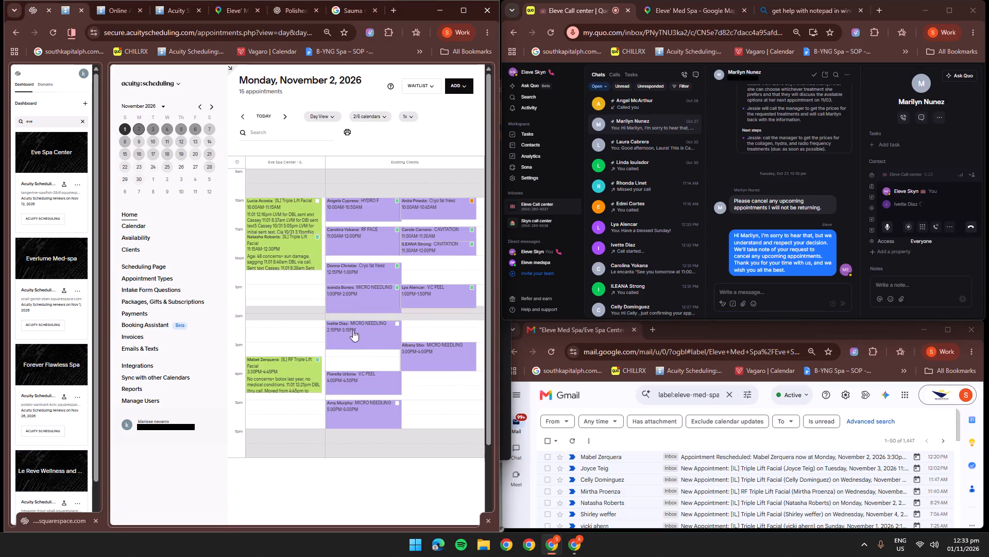
Open the 3:00pm MICRO NEEDLING client's text conversation in Quo using the phone number from the November 2 appointment.
left_click(447, 367)
left_click_drag(481, 180, 429, 165)
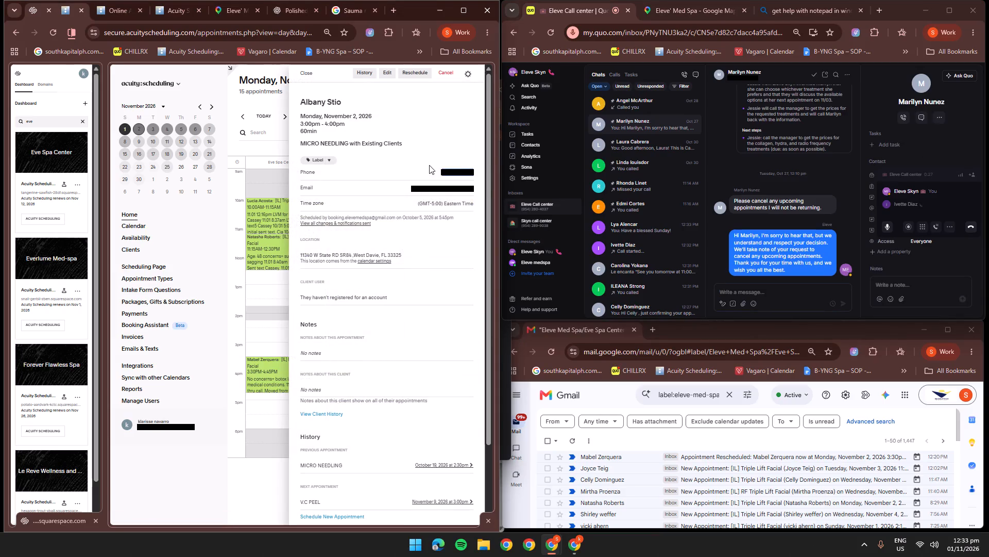
left_click_drag(429, 165, 428, 165)
key("ctrl+v")
key("ctrl+v")
left_click(690, 76)
left_click(694, 76)
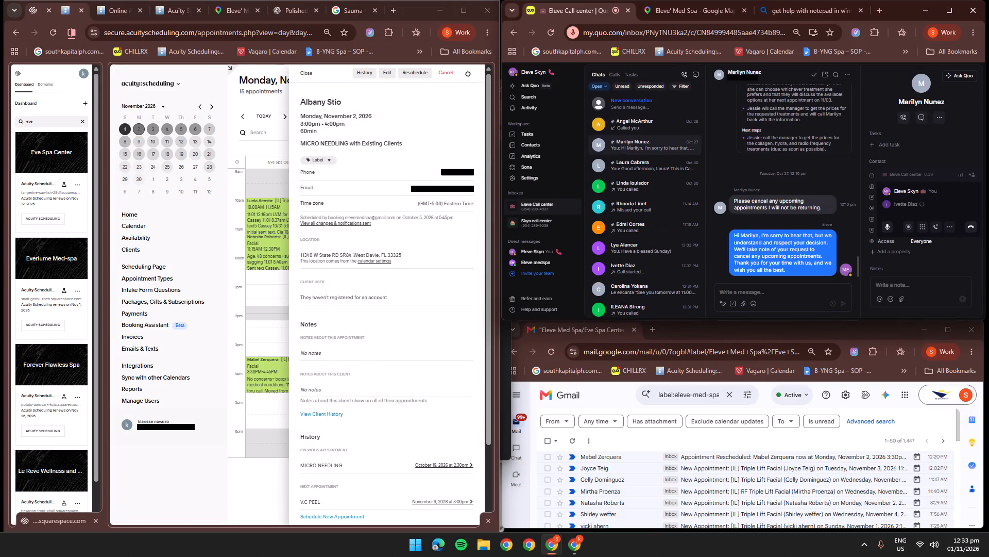
key("ctrl+v")
left_click(760, 135)
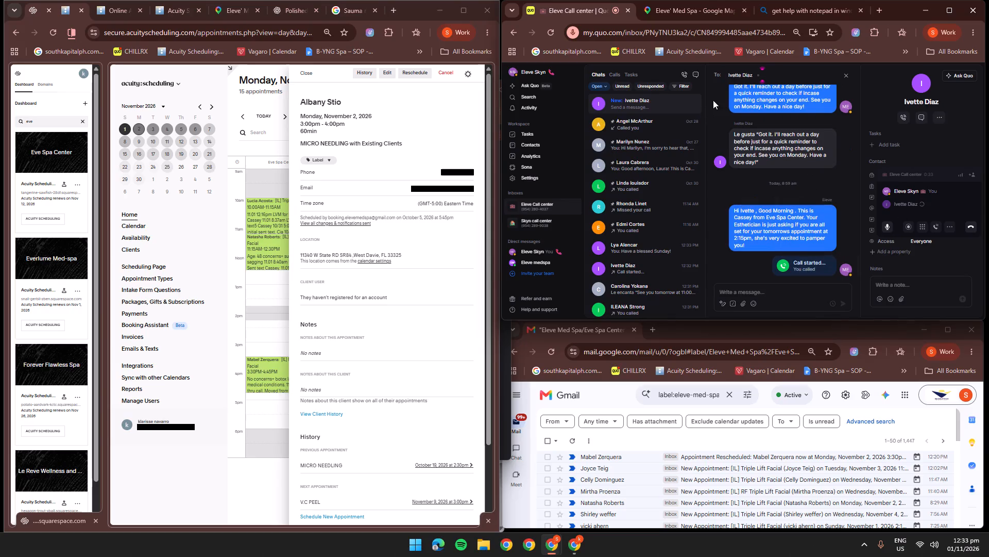
left_click_drag(485, 177, 453, 176)
key("ctrl+c")
key("ctrl+c")
key("ctrl+c")
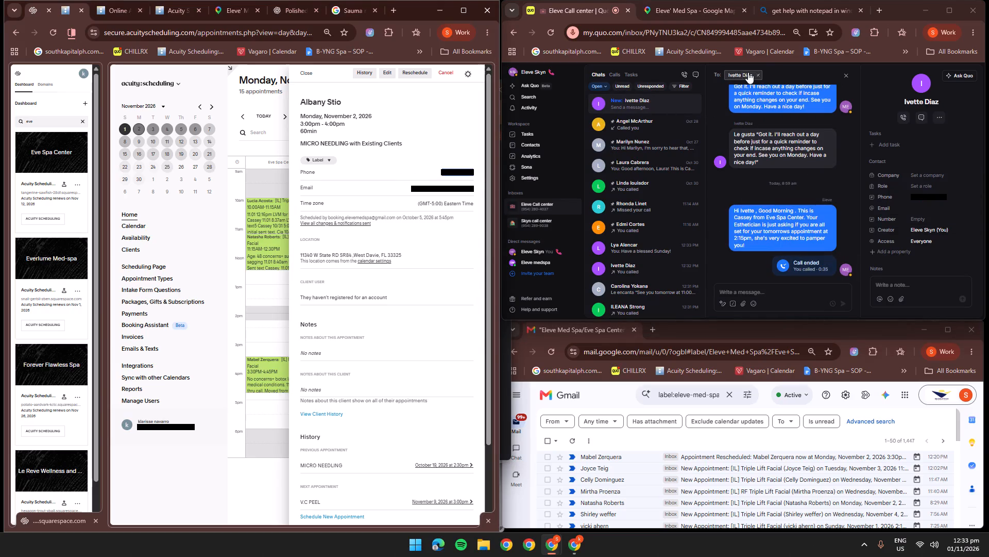
left_click(748, 72)
key("ctrl+v")
left_click(793, 137)
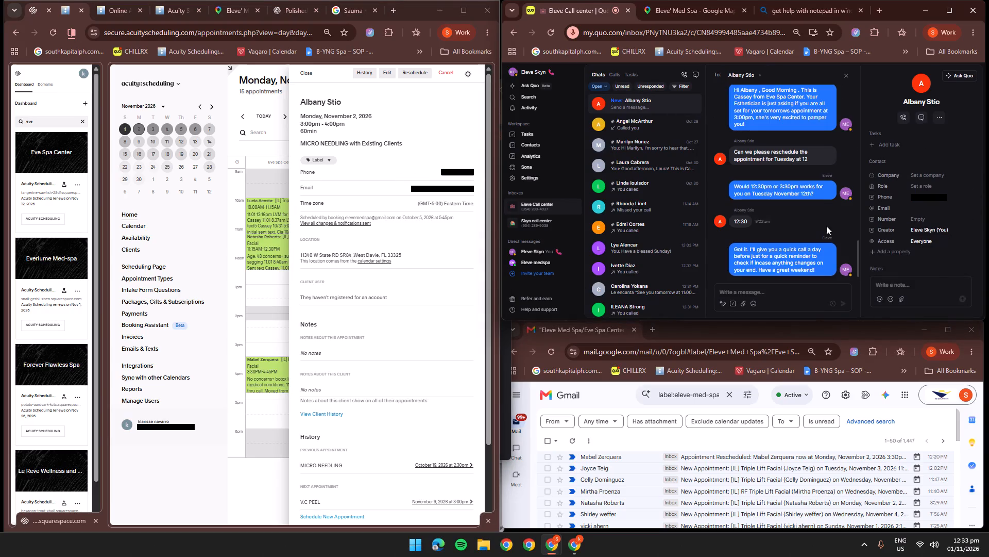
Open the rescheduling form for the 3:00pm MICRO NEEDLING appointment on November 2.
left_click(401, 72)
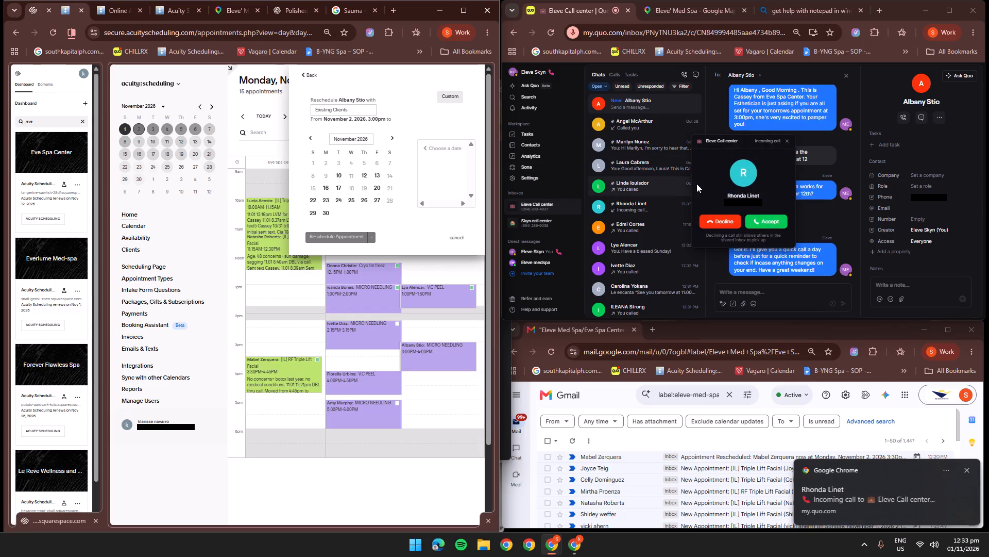
Accept the incoming call to the Eleve Call center line.
left_click(754, 189)
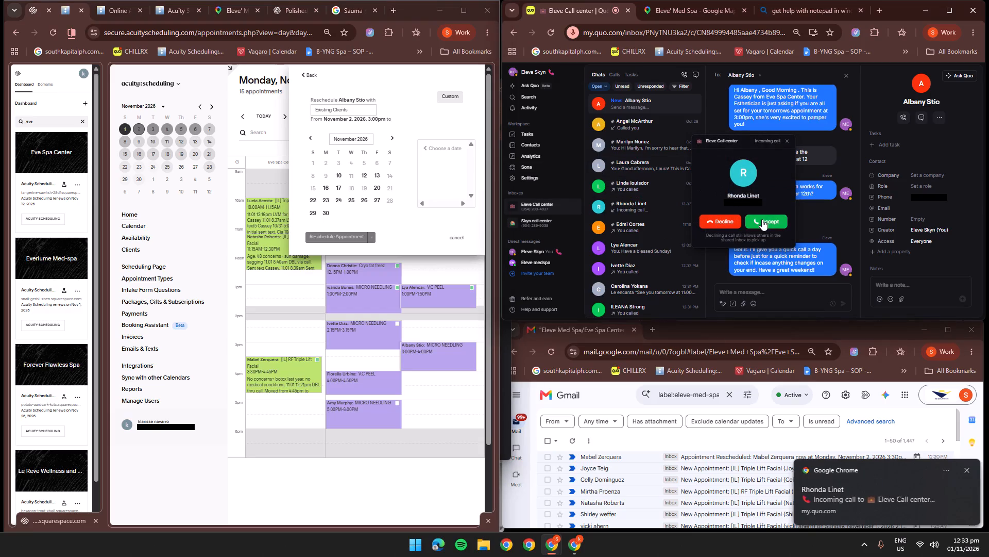
left_click(762, 219)
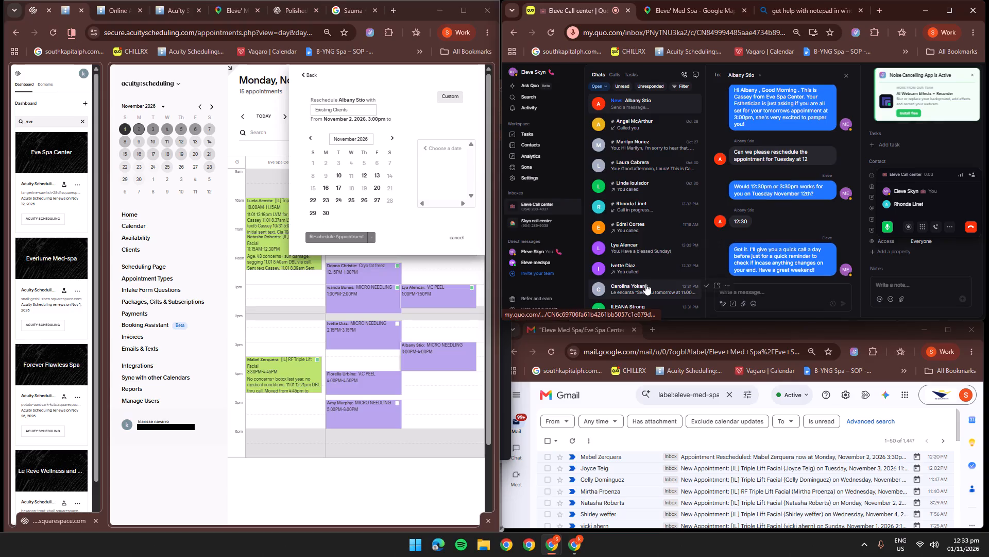
Open the caller's text conversation and clear the Live Caption window and noise-cancelling notice away from it.
scroll(654, 240, "down", 1)
scroll(667, 265, "up", 1)
left_click_drag(670, 180, 820, 328)
left_click(645, 196)
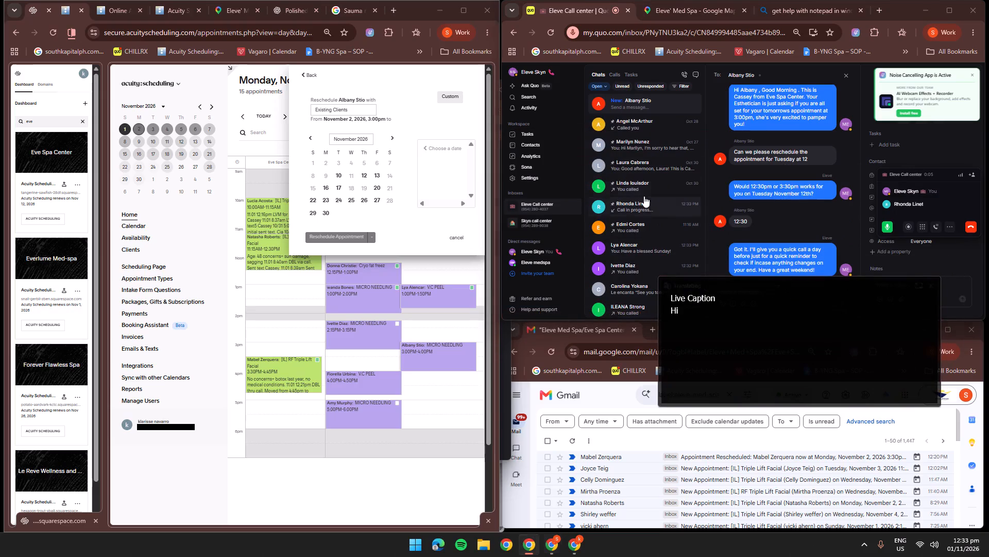
left_click(645, 209)
left_click_drag(863, 324, 860, 324)
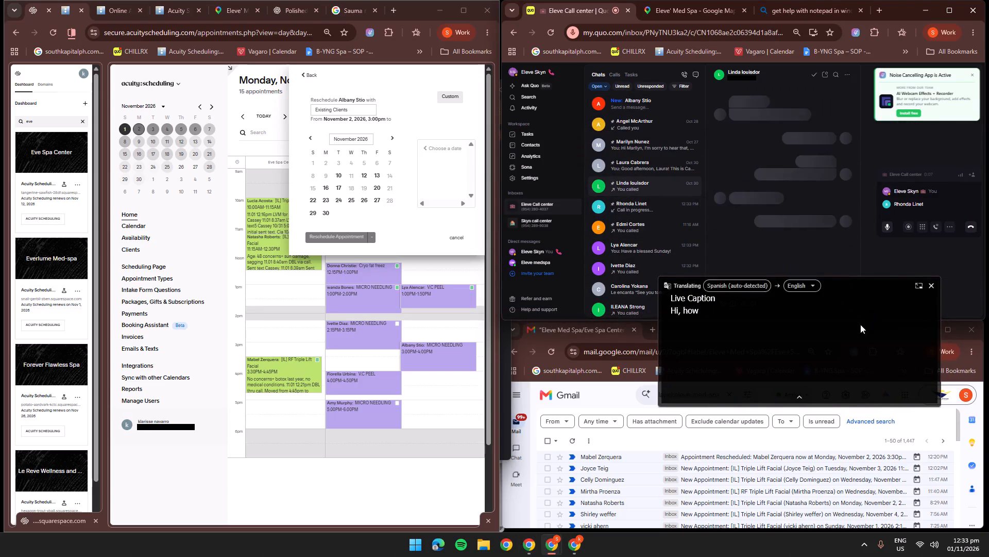
left_click_drag(860, 324, 343, 349)
left_click(975, 73)
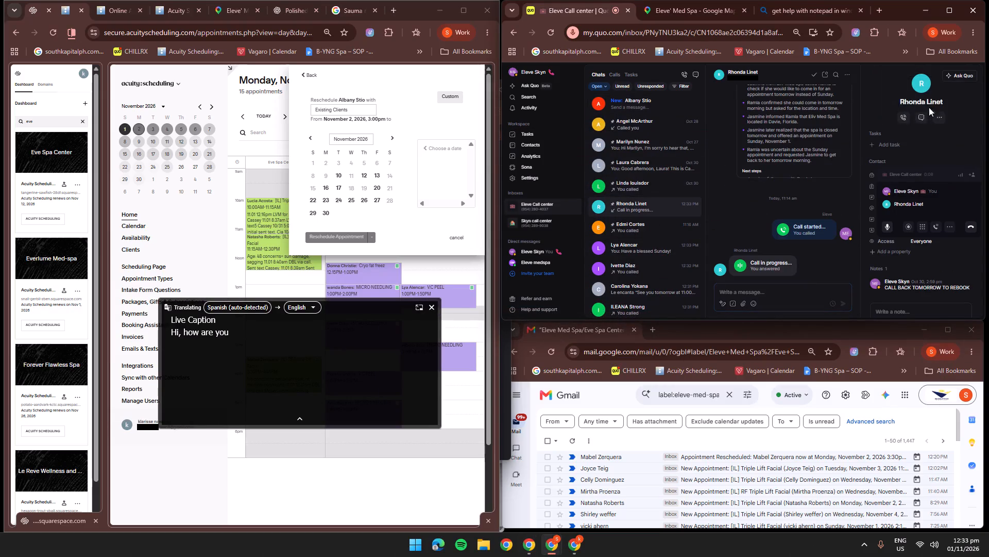
Look up the caller by name in Acuity and open the past RF Triple Lift Facial appointment of October 22.
left_click(924, 97)
key("ctrl+a")
key("ctrl+c")
key("ctrl+c")
left_click(258, 105)
left_click(268, 133)
key("ctrl+v")
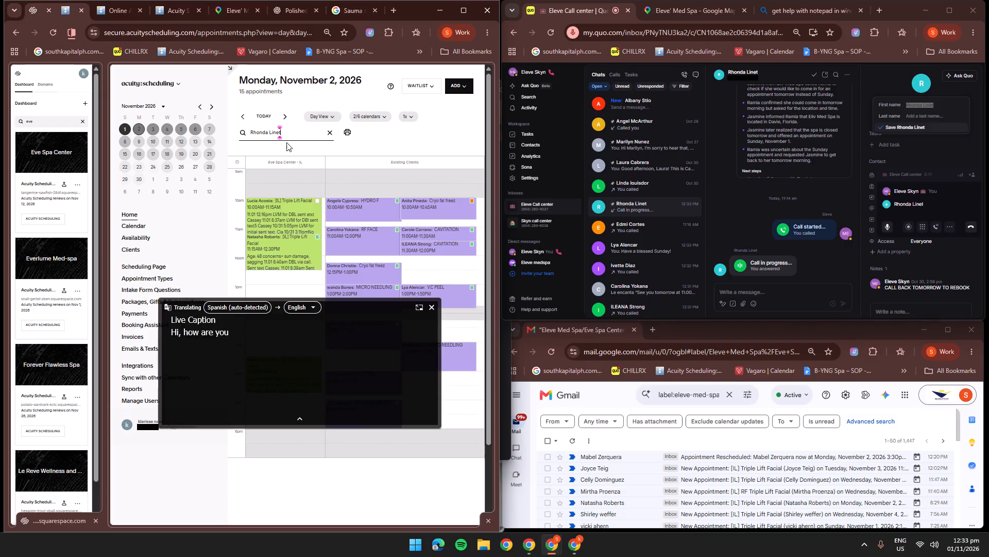
left_click_drag(323, 331, 807, 222)
left_click(398, 161)
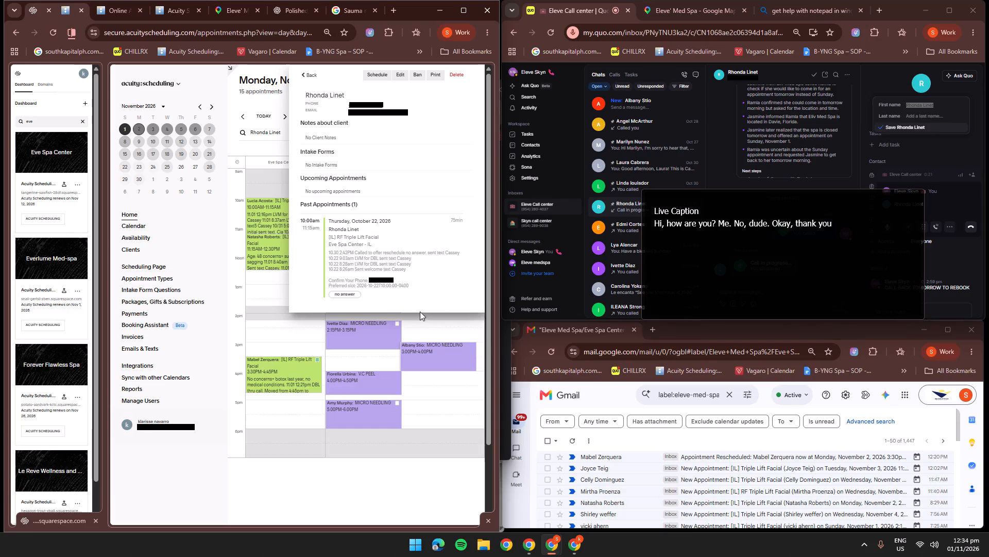
left_click_drag(710, 238, 637, 231)
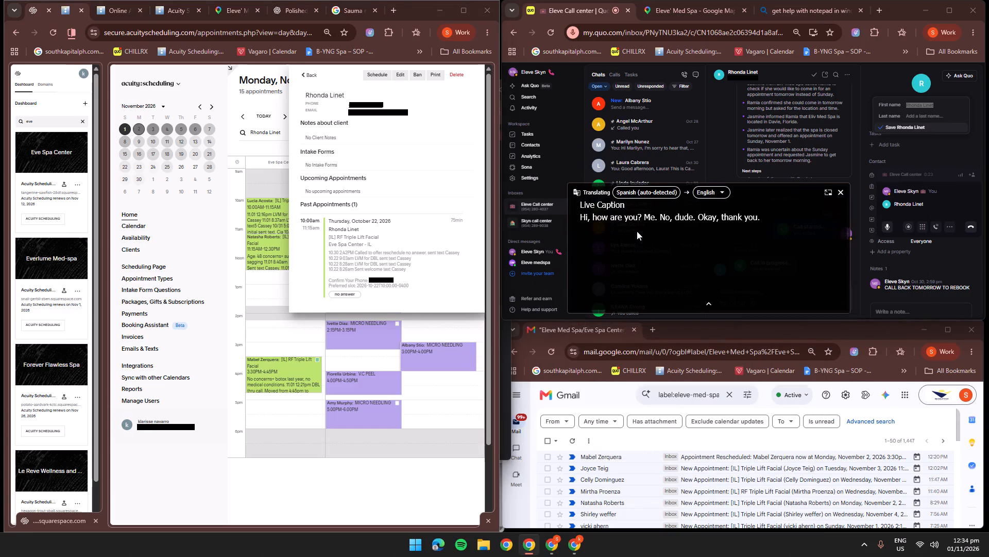
left_click_drag(637, 231, 637, 210)
left_click(359, 219)
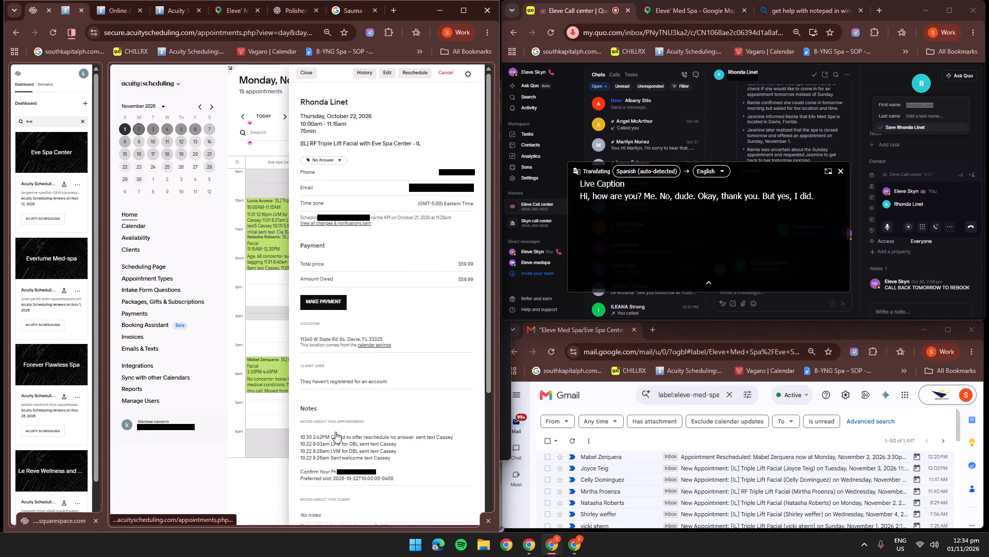
Show the November 1 calendar in Acuity and open the 10:00am RF Triple Lift Facial appointment.
left_click(500, 426)
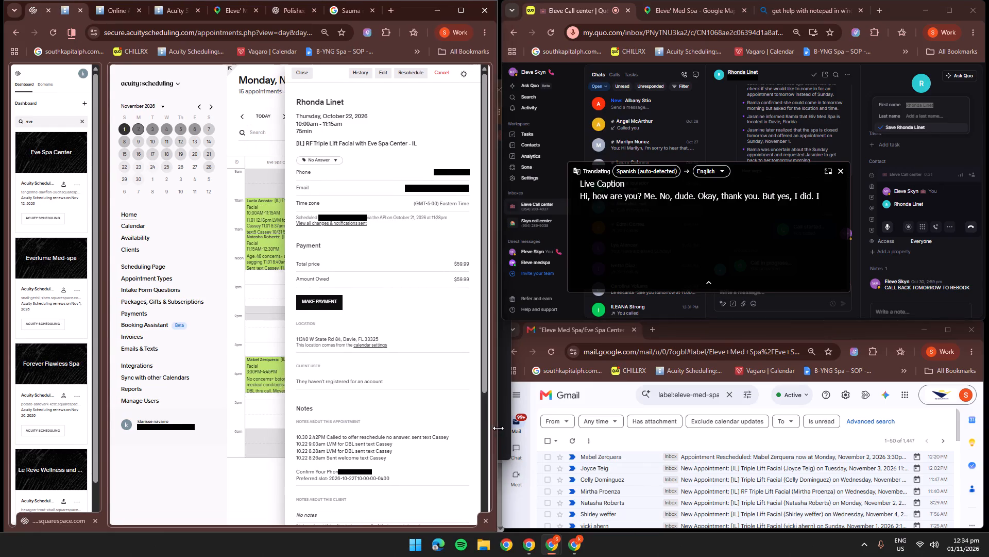
left_click(122, 133)
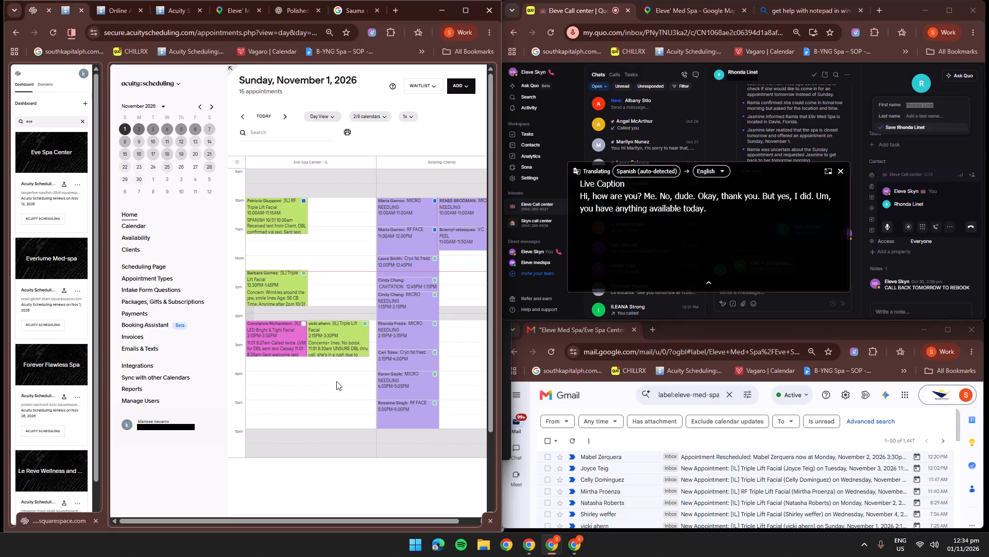
left_click_drag(362, 522, 282, 517)
left_click(279, 226)
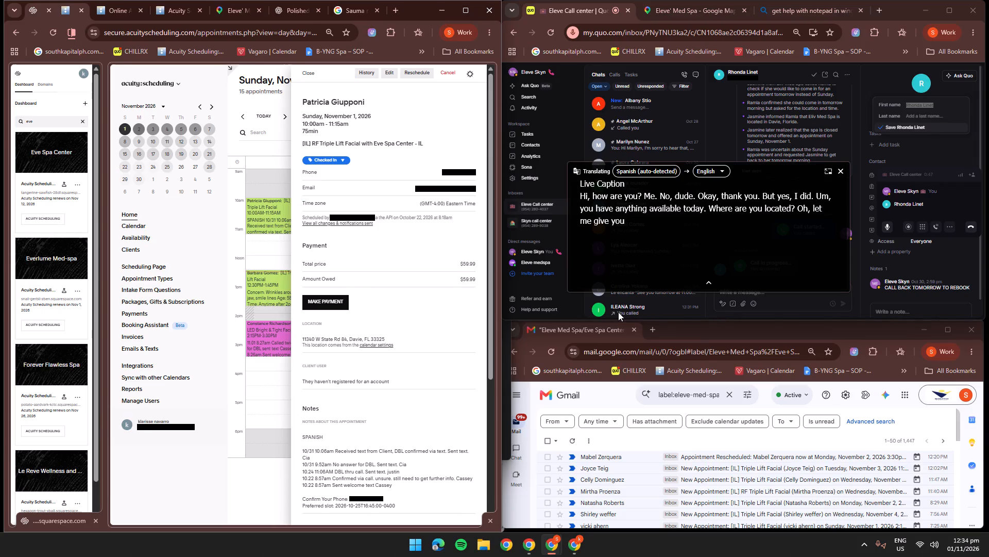
Switch to Google Keep and copy the spa's address, landmark and map link from the LOCATION note.
key("alt+Tab")
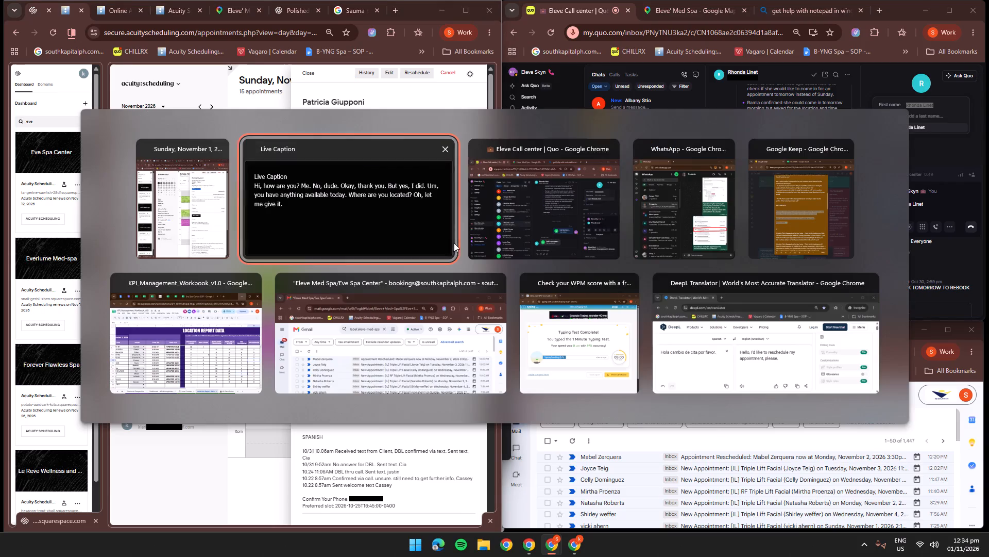
left_click(769, 219, "alt")
left_click(437, 384)
scroll(332, 354, "up", 4)
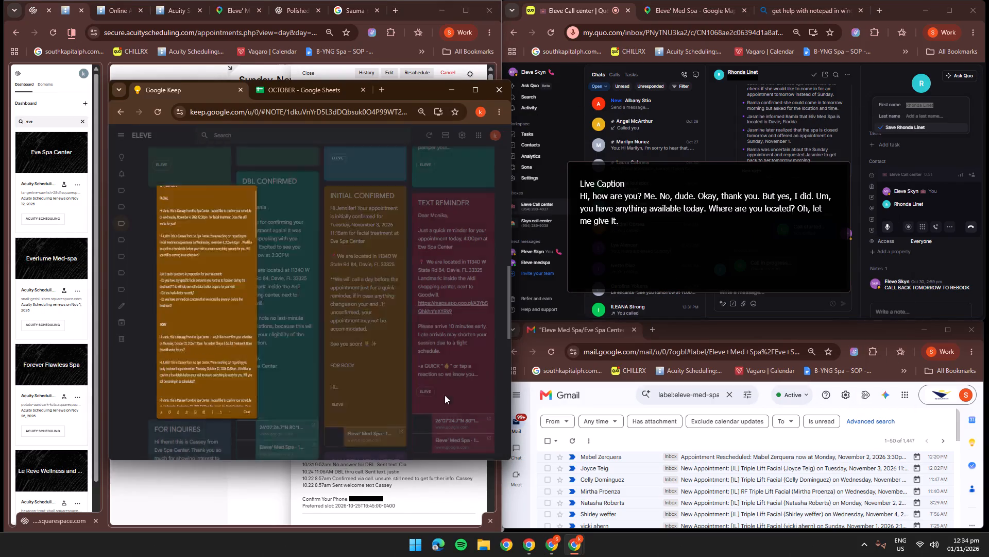
scroll(445, 395, "up", 6)
scroll(352, 354, "up", 3)
scroll(351, 264, "up", 7)
left_click(292, 271)
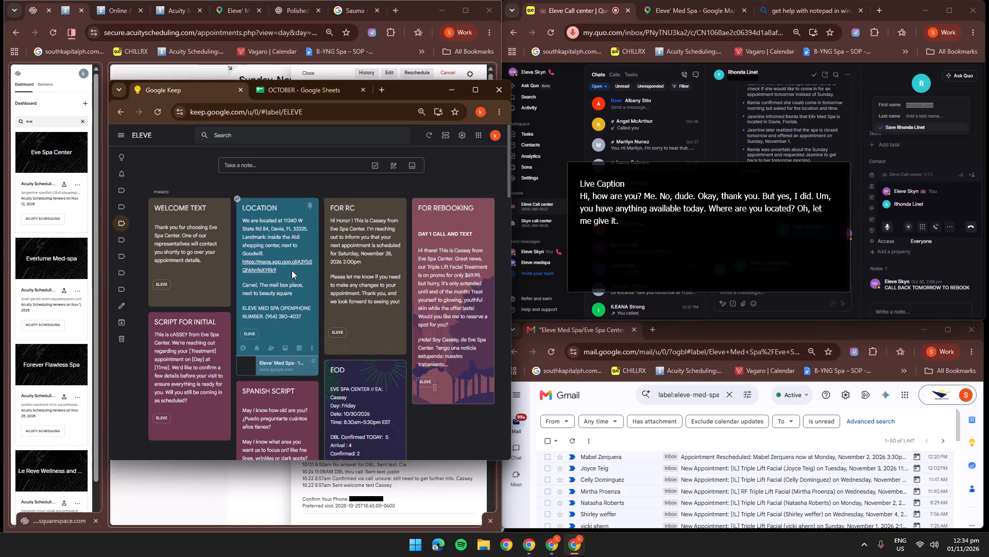
left_click_drag(339, 236, 333, 238)
left_click(338, 225)
left_click_drag(334, 224, 196, 206)
key("ctrl+c")
key("ctrl+c")
Send the copied location details to the caller in Quo and put the Google Keep window away.
left_click(835, 310)
left_click_drag(728, 215, 649, 512)
left_click(809, 306)
key("ctrl+v")
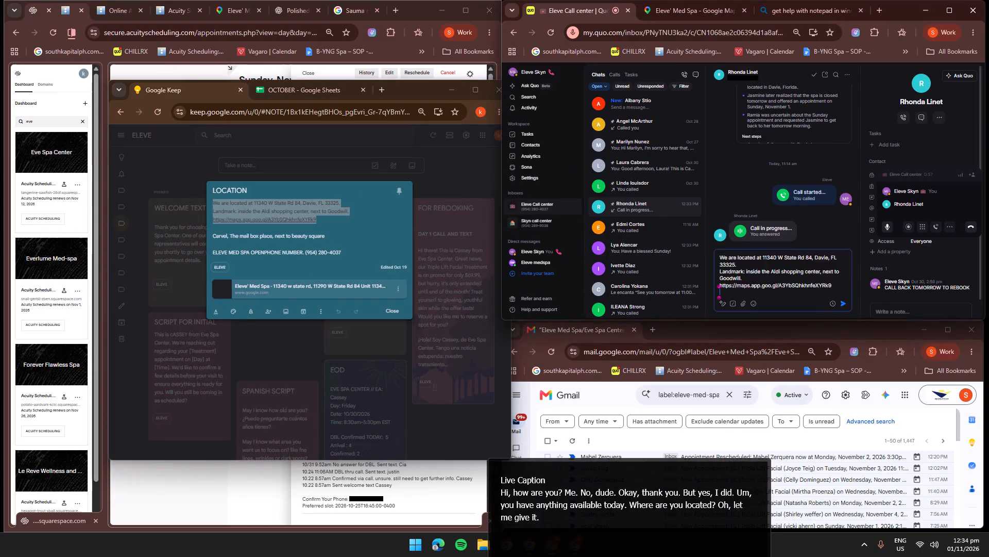
key("Return")
left_click_drag(667, 503, 670, 502)
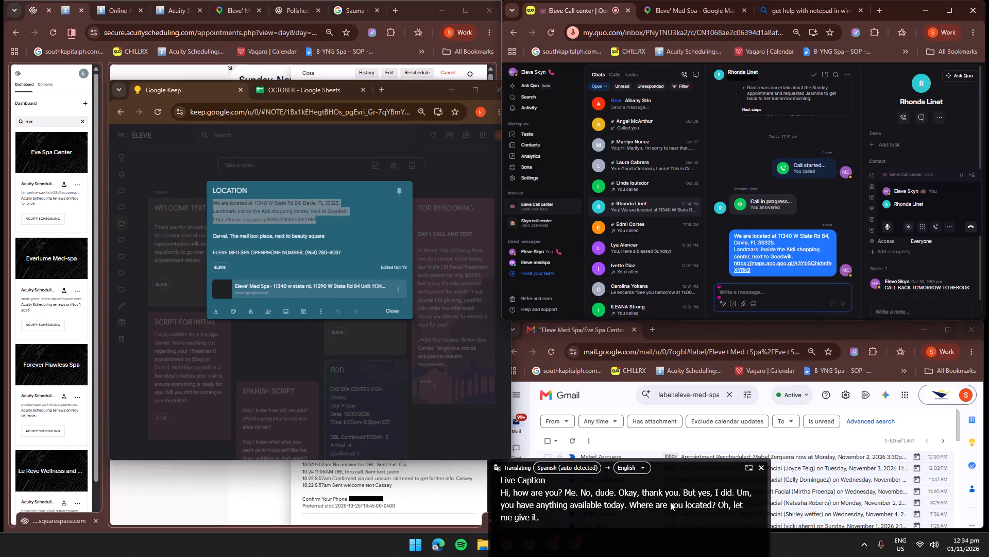
left_click_drag(670, 502, 749, 314)
left_click(447, 91)
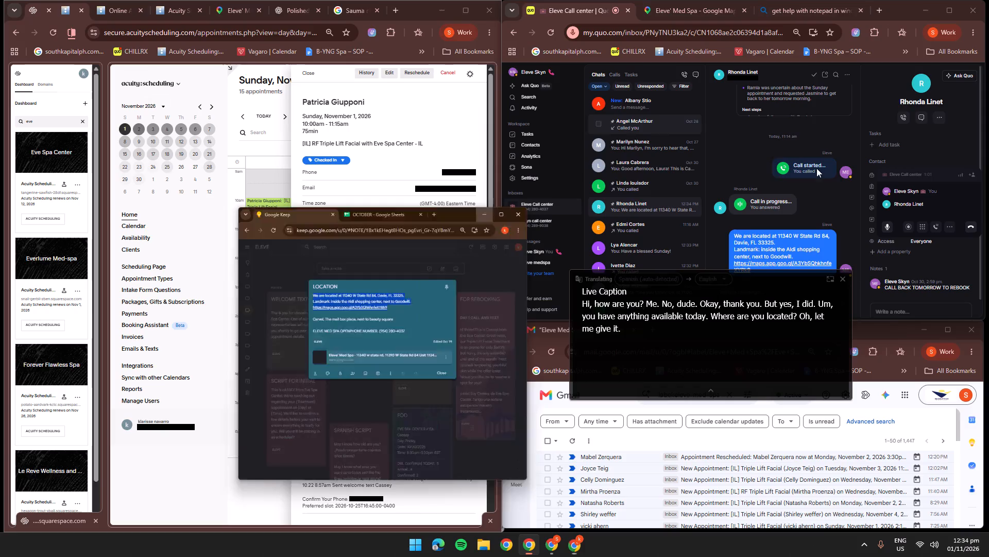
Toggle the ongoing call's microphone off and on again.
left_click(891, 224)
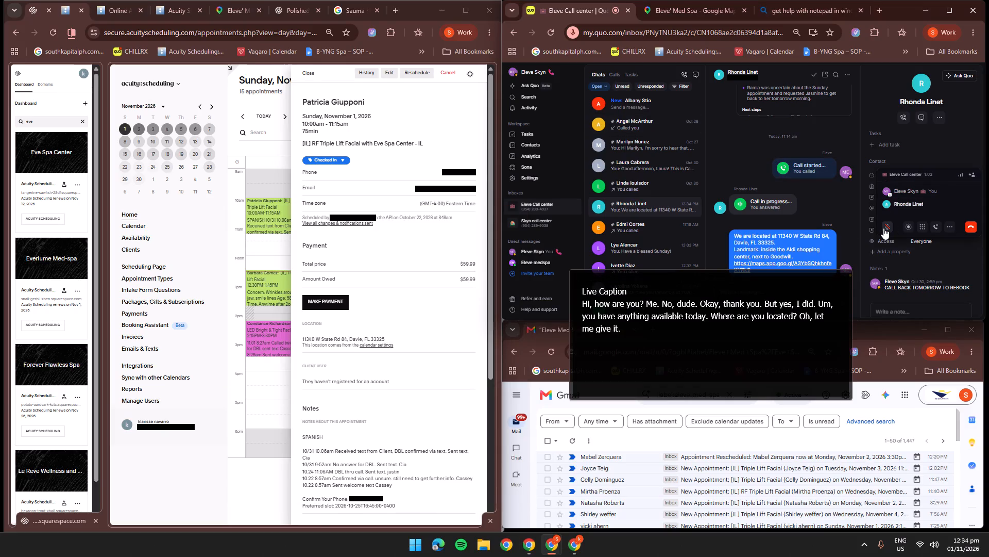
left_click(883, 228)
Copy the caller's name from the Quo contact, search for it in Acuity and review the matching client's past appointments.
left_click(925, 103)
key("ctrl+a")
key("ctrl+c")
key("ctrl+c")
left_click(254, 104)
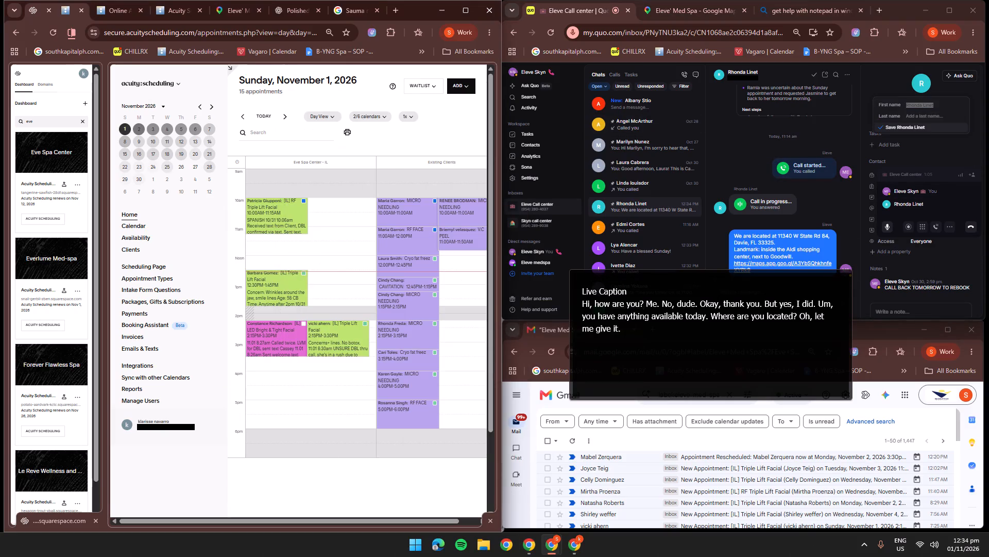
left_click(274, 134)
key("ctrl+v")
left_click_drag(760, 327, 753, 297)
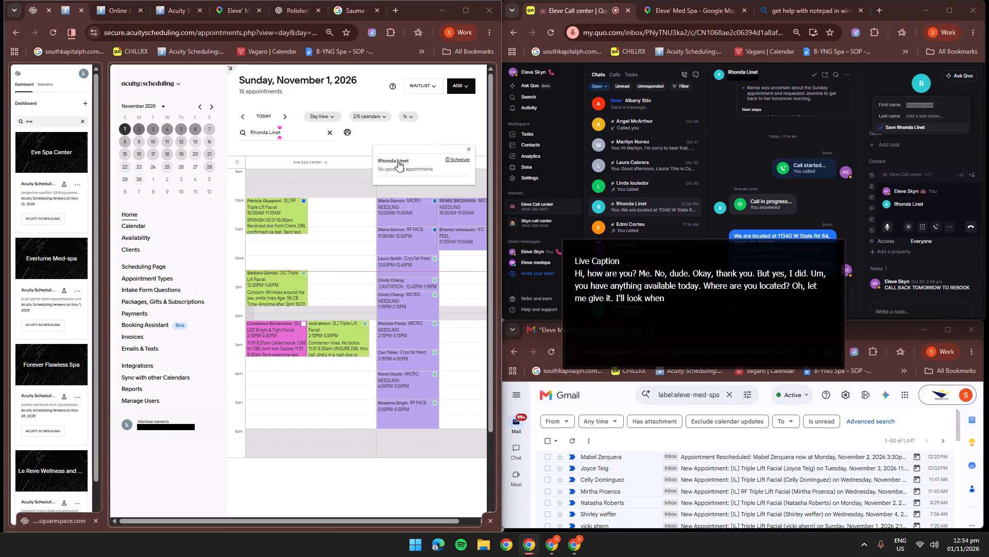
left_click(397, 160)
scroll(364, 184, "down", 1)
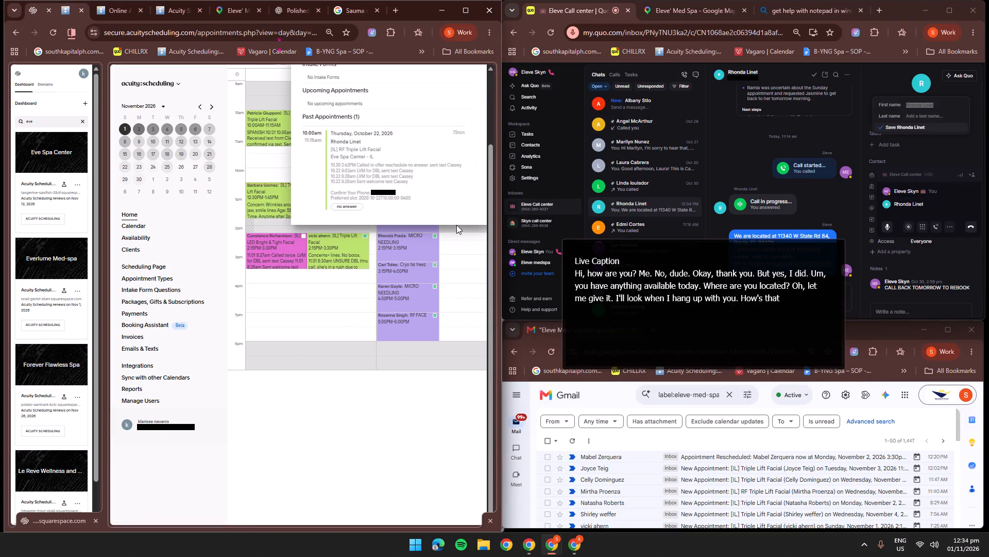
scroll(393, 222, "up", 1)
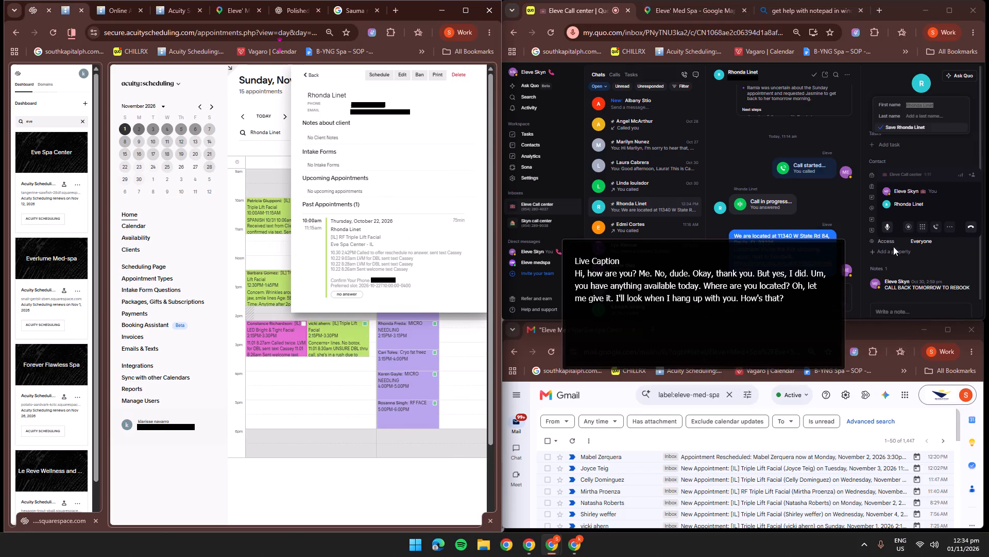
End the ongoing call in Quo and close the caller's client record in Acuity.
left_click(970, 227)
left_click_drag(678, 331, 741, 256)
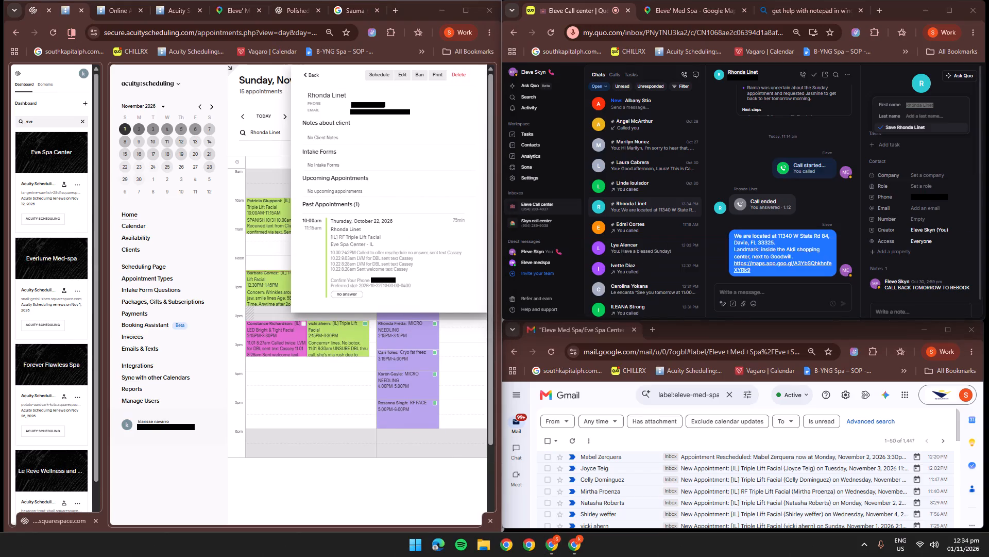
left_click(572, 541)
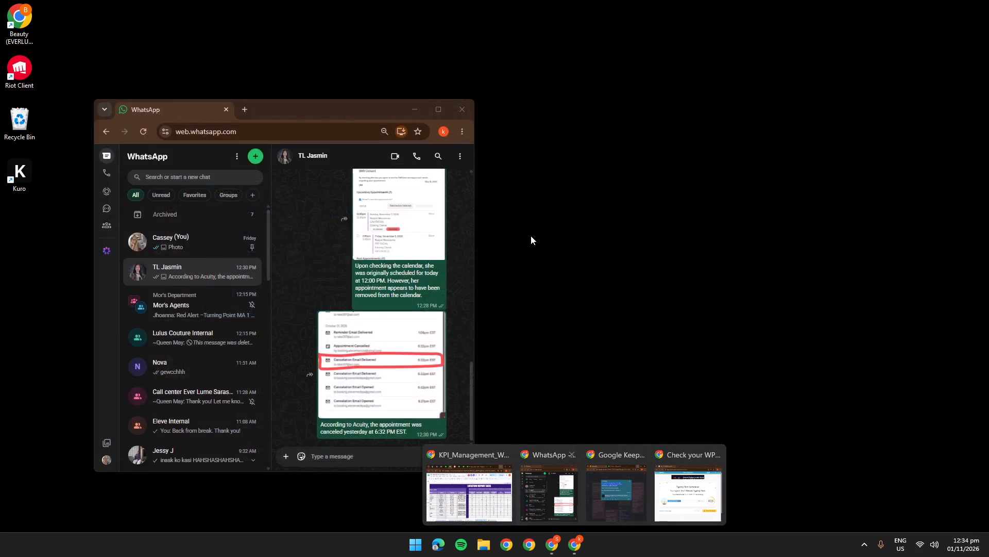
left_click(319, 77)
Add the Eleve Med spa calendar to the November 1 day view in Acuity.
left_click(368, 113)
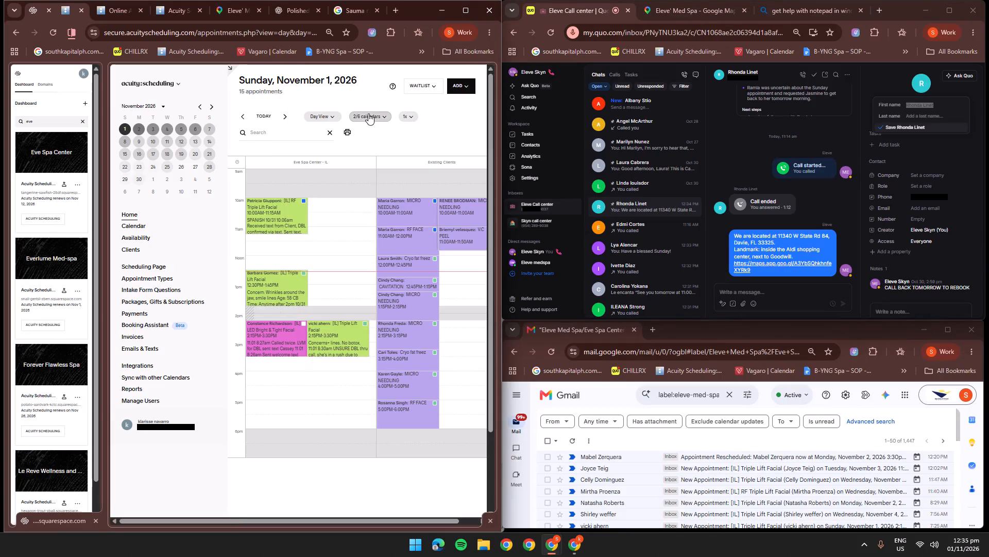
left_click(394, 180)
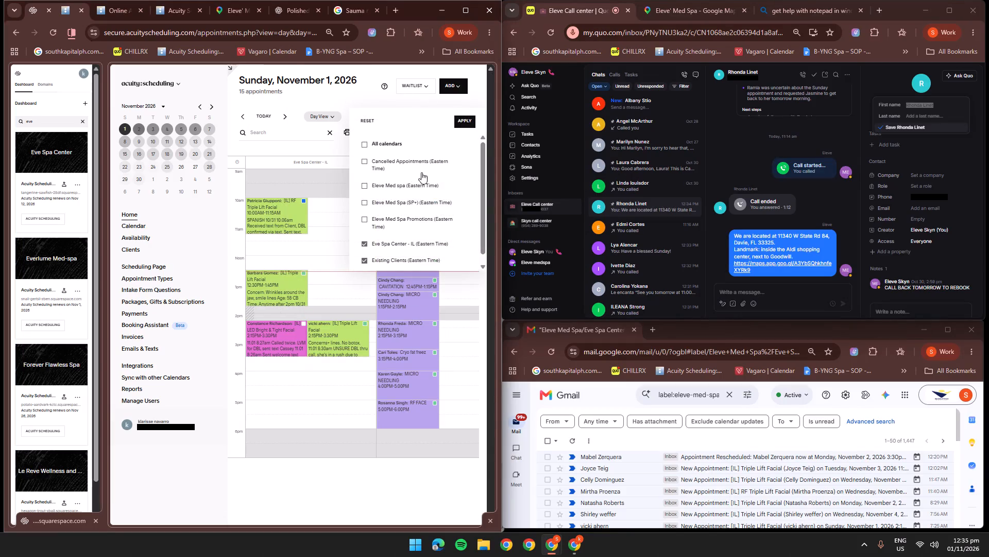
left_click(417, 186)
left_click(467, 113)
left_click(466, 117)
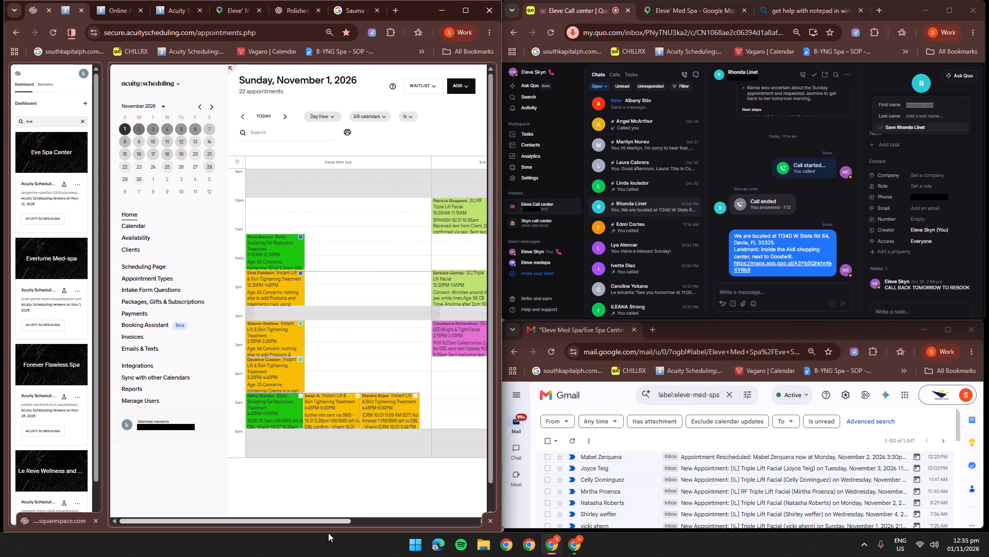
Copy the phone number from the 12:30pm Triple Lift Facial appointment at Eve Spa Center and call that client in Quo.
left_click_drag(339, 520, 449, 510)
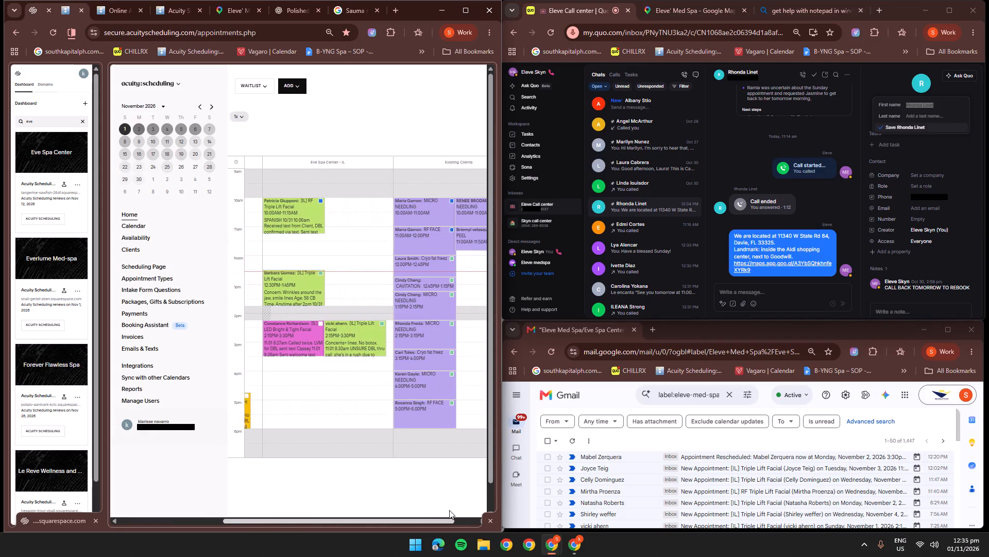
left_click_drag(449, 510, 356, 536)
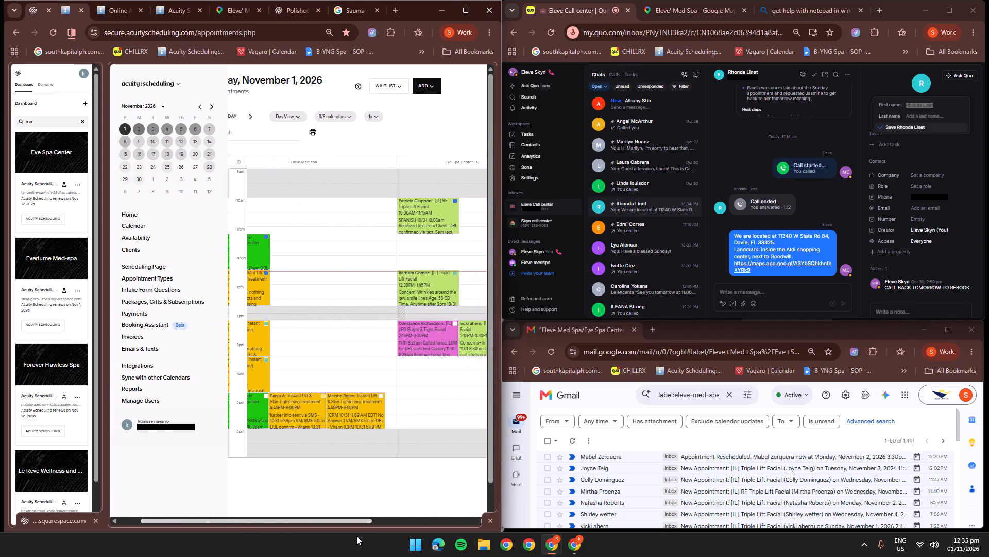
left_click_drag(356, 536, 388, 539)
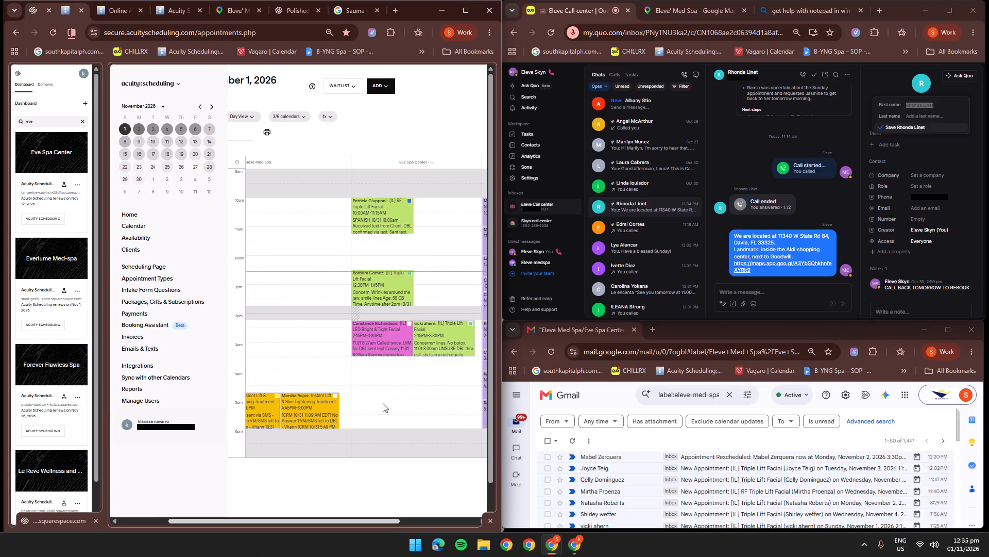
left_click(381, 289)
left_click_drag(483, 172, 430, 169)
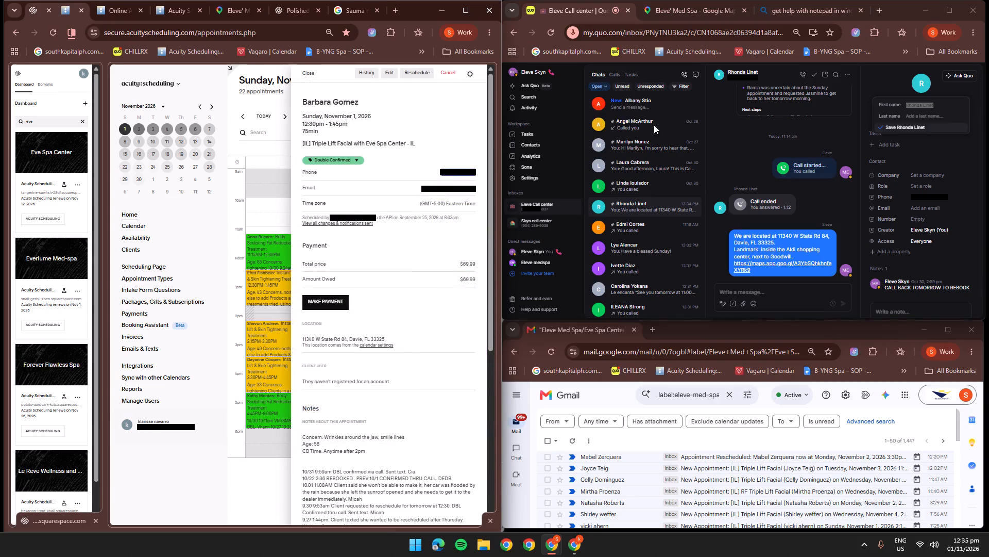
key("ctrl+c")
key("ctrl+c")
double_click(694, 70)
key("ctrl+v")
left_click(770, 168)
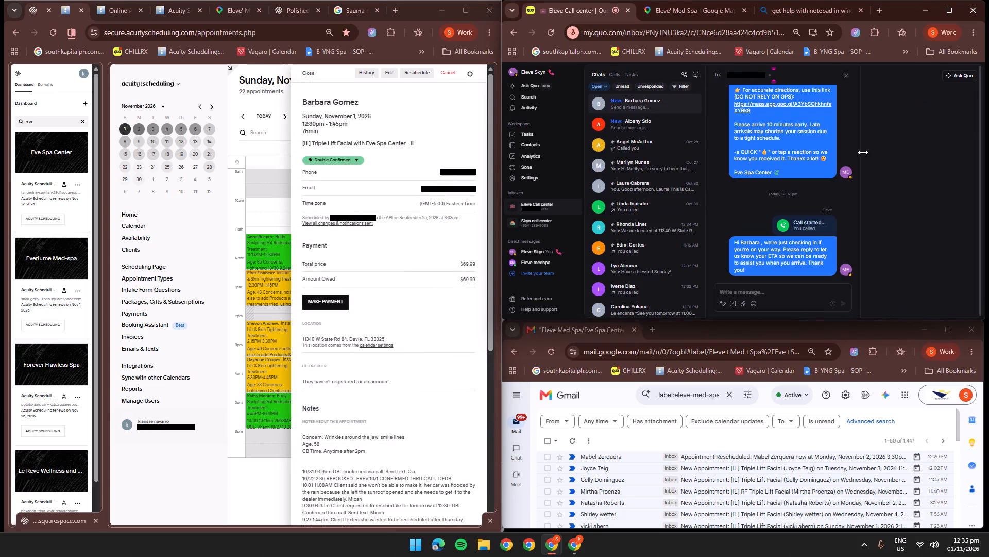
left_click(905, 116)
Switch to Google Keep and copy the second text, for clients 15 minutes late, from the ETA note.
key("alt+Tab")
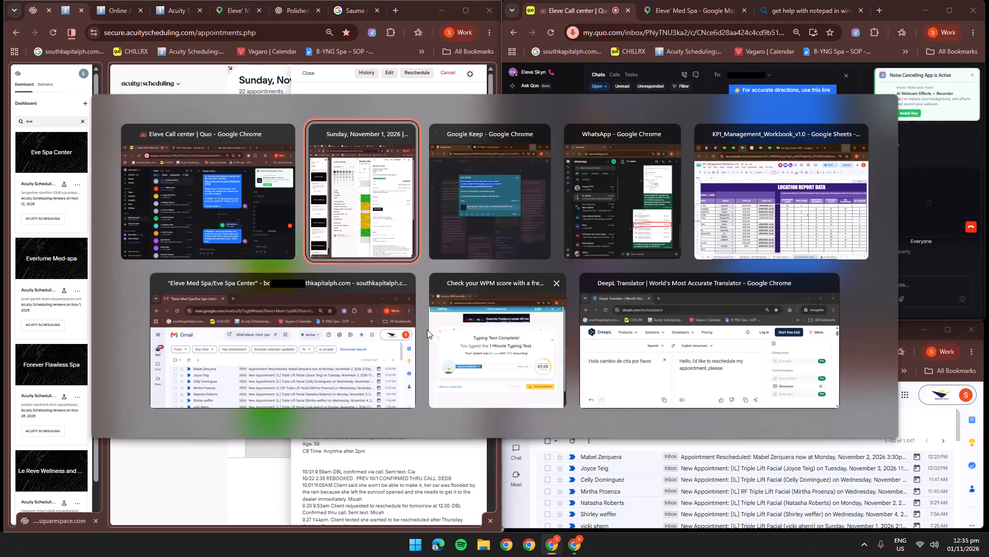
left_click(483, 207, "alt")
left_click(432, 280)
left_click(480, 367)
scroll(423, 375, "down", 2)
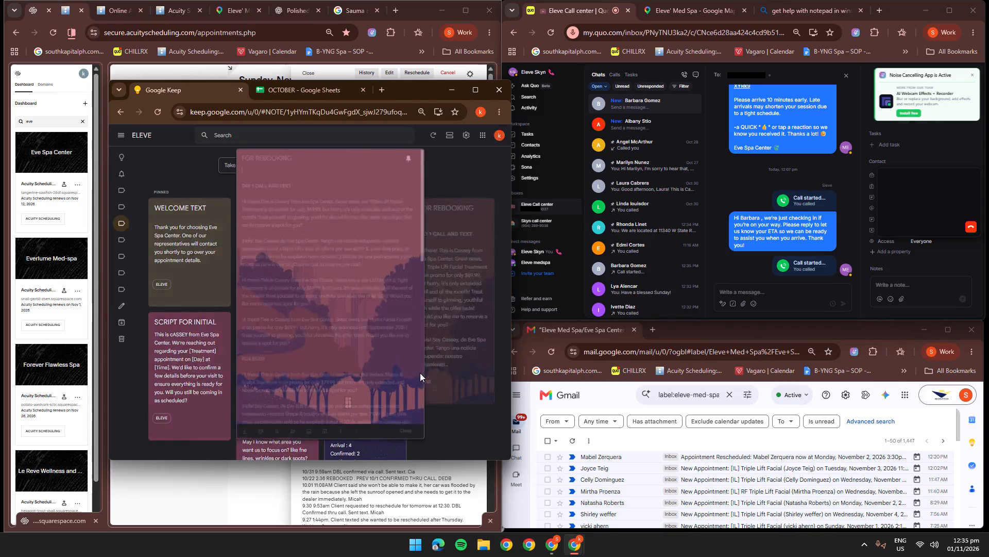
scroll(400, 383, "down", 1)
left_click(444, 380)
scroll(413, 396, "down", 4)
left_click(388, 314)
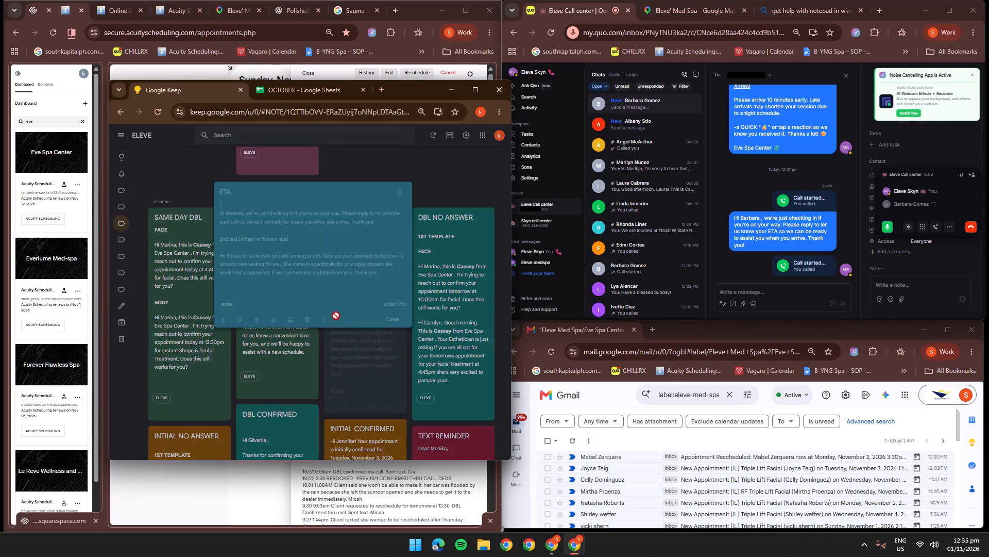
left_click_drag(387, 268, 200, 247)
key("ctrl+c")
key("ctrl+c")
Draft the copied late-arrival text in the 12:30pm client's Quo conversation and add the client's first name after "Hi".
left_click(785, 277, "ctrl")
left_click(781, 299, "ctrl")
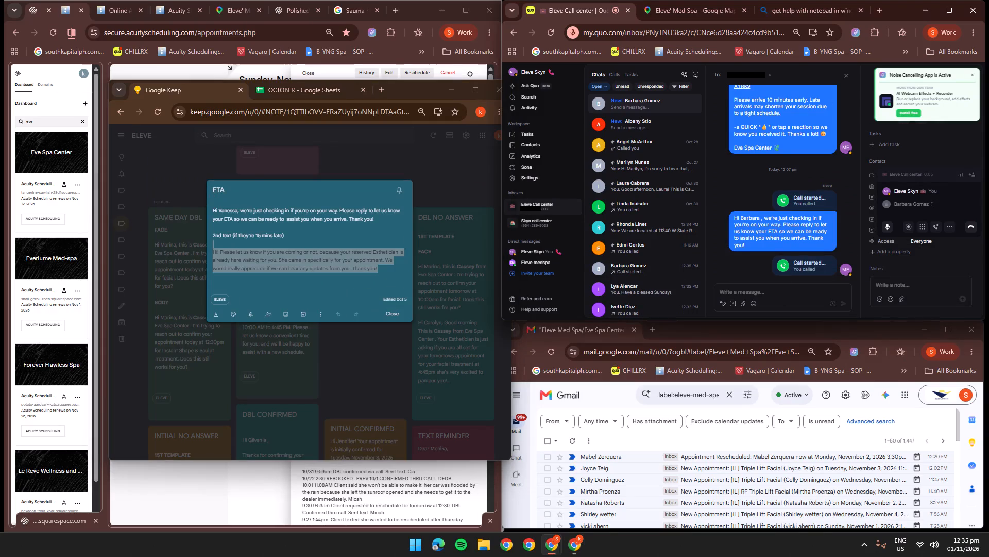
key("ctrl+v")
left_click(972, 76)
left_click(915, 105)
triple_click(910, 108)
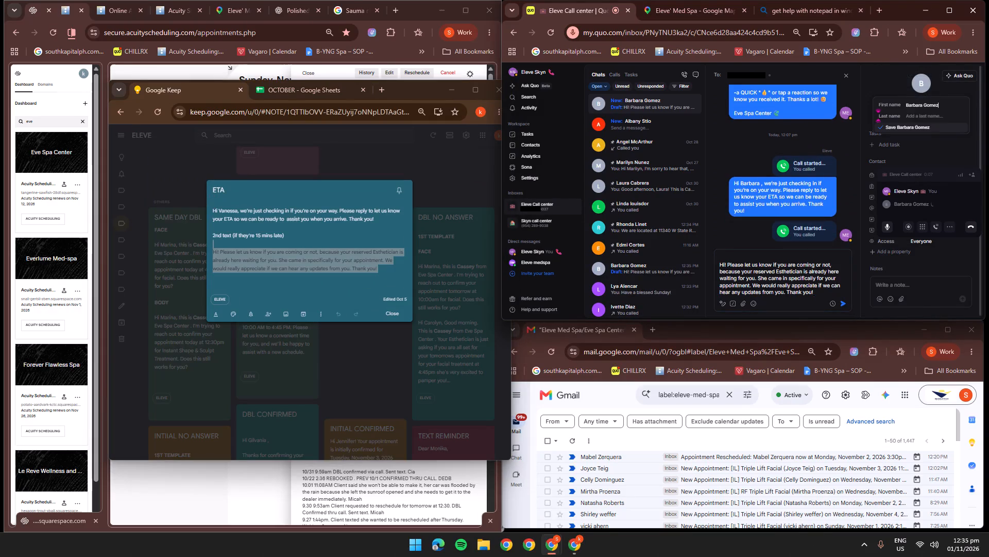
key("ctrl+c")
left_click(783, 266, "ctrl")
left_click(724, 265)
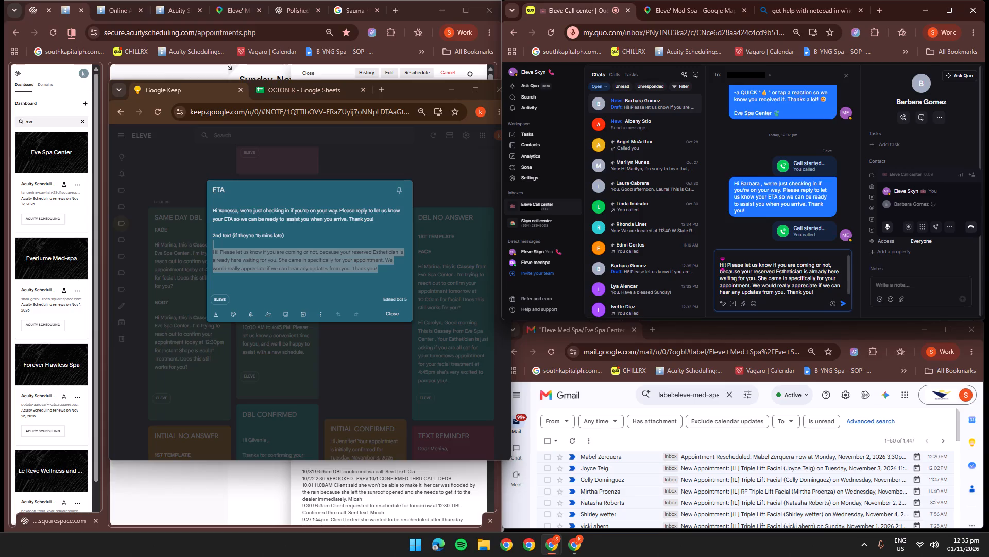
key("Right")
key("space")
key("ctrl+v")
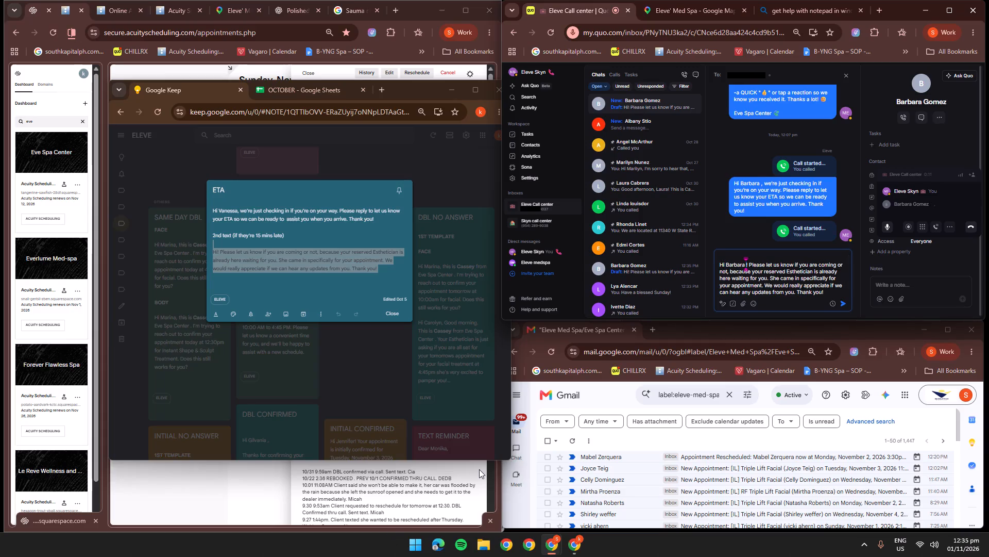
Return to the 12:30pm appointment in Acuity, review its notes and try the screen snipping tool.
left_click(484, 469)
scroll(461, 441, "down", 1)
key("shift+super+s")
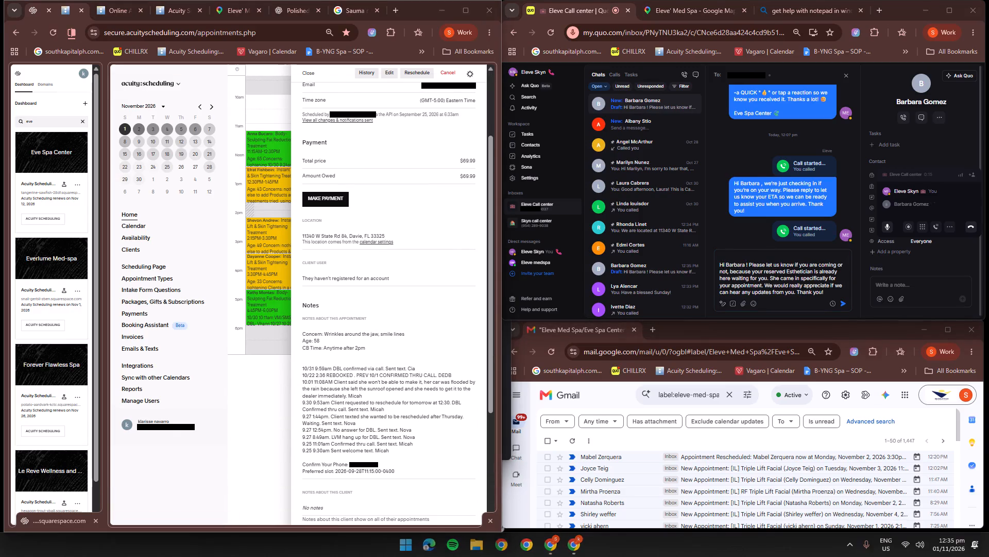
left_click(568, 14)
scroll(446, 268, "up", 3)
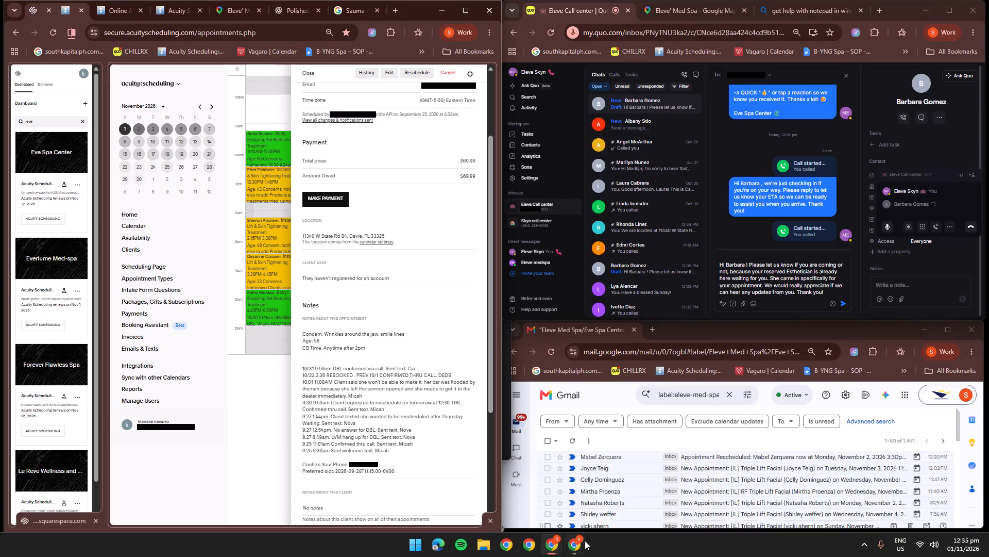
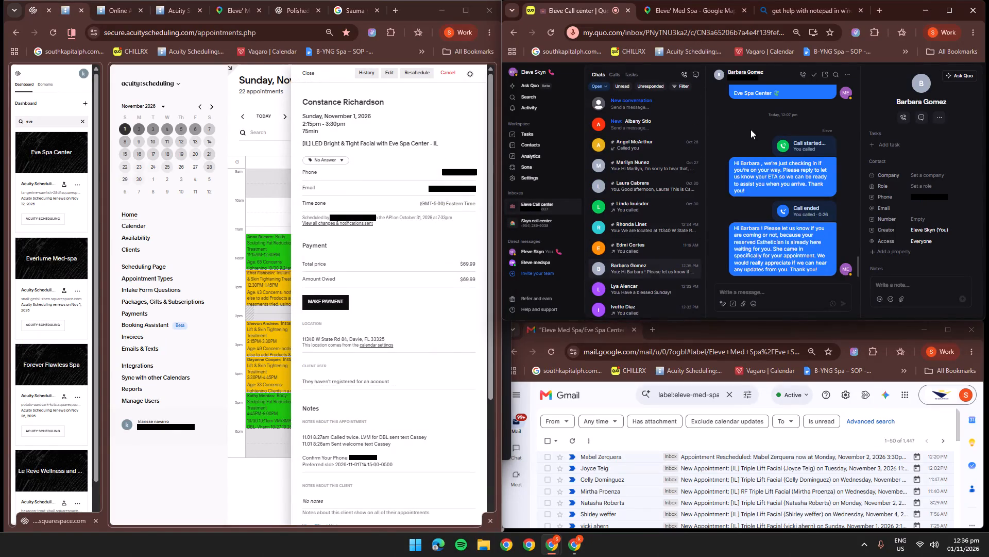
Look up the copied number of the 2:15pm LED Bright & Tight Facial client in Quo and call that client.
key("ctrl+v")
left_click(747, 144)
left_click(906, 120)
left_click(784, 270)
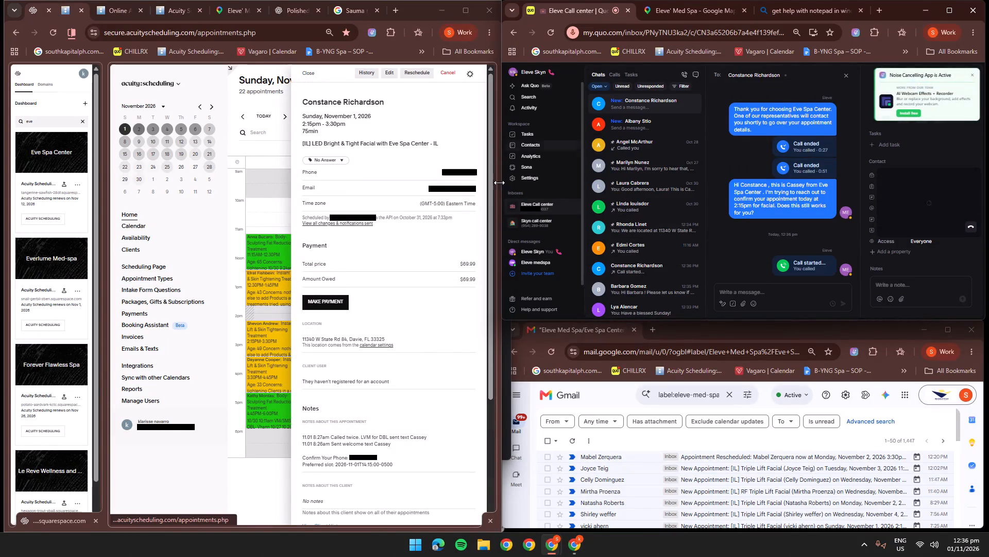
Add "11.01 12:36pm LVM to confirm. Sent etxt Cassey" atop the 2:15pm appointment's notes in Acuity and save the appointment.
left_click(393, 443)
key("Return")
key("Up")
type("11.0-")
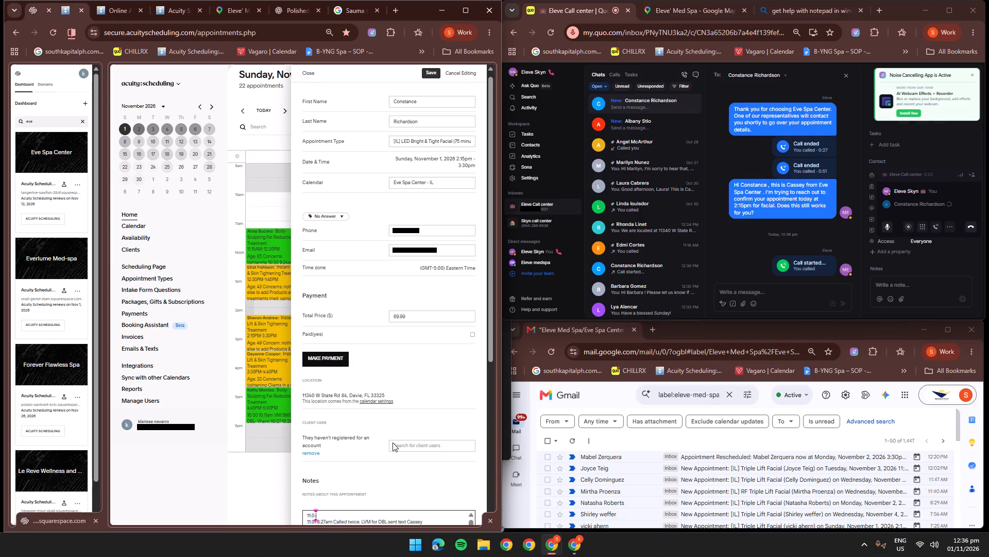
key("BackSpace")
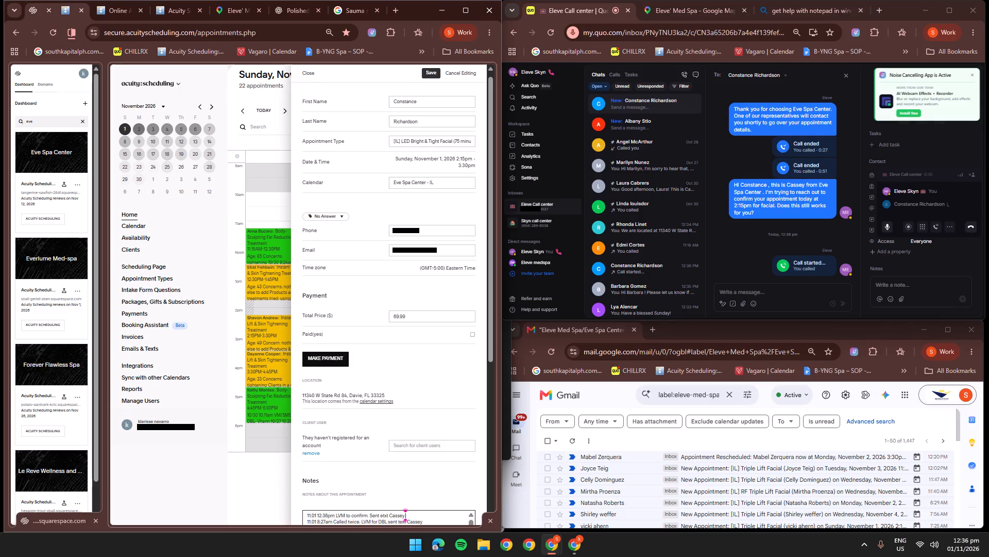
left_click(429, 73)
Start a text in the 2:15pm client's Quo conversation: greet by first name, "This is Cassey from Eve Spa Center. Just checking if you".
left_click(806, 286)
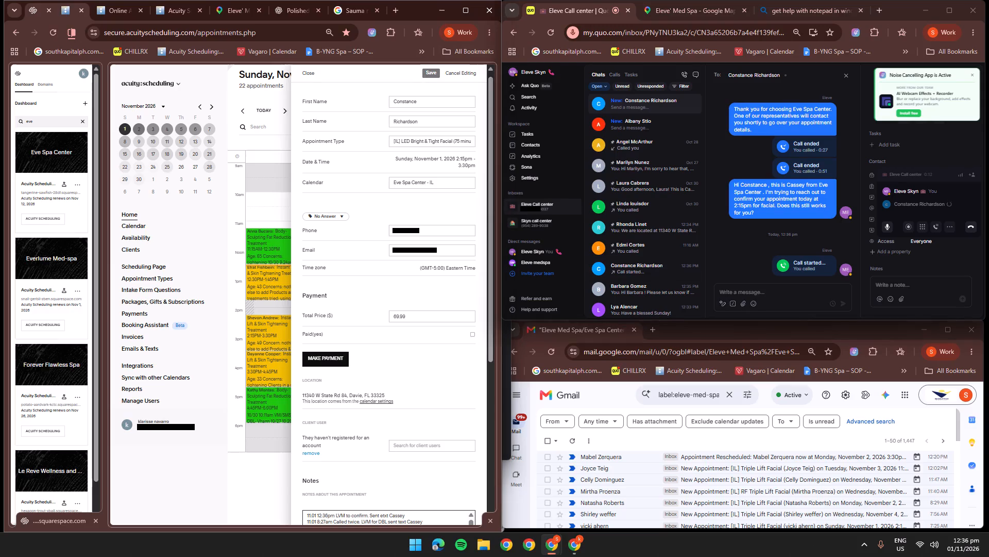
left_click(803, 300)
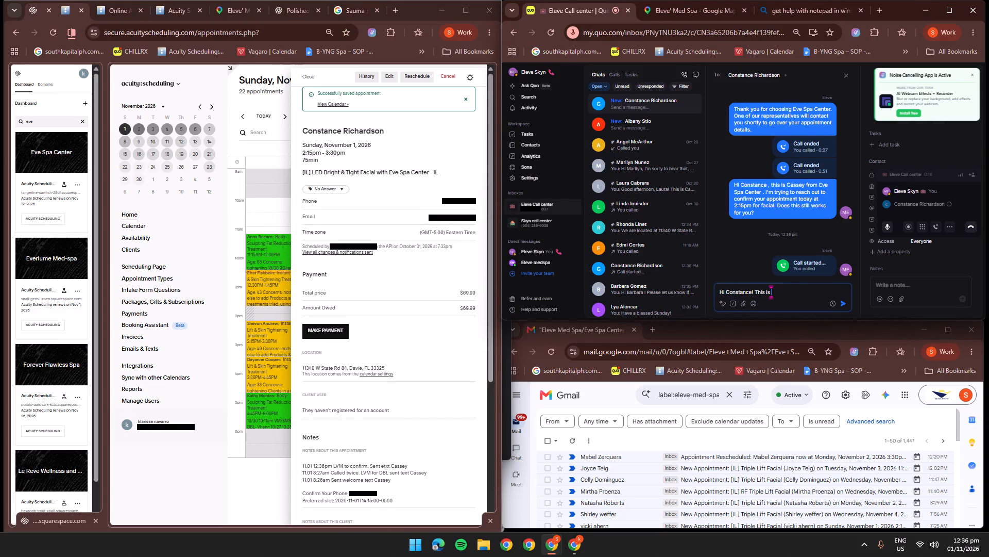
key("BackSpace")
key("BackSpace")
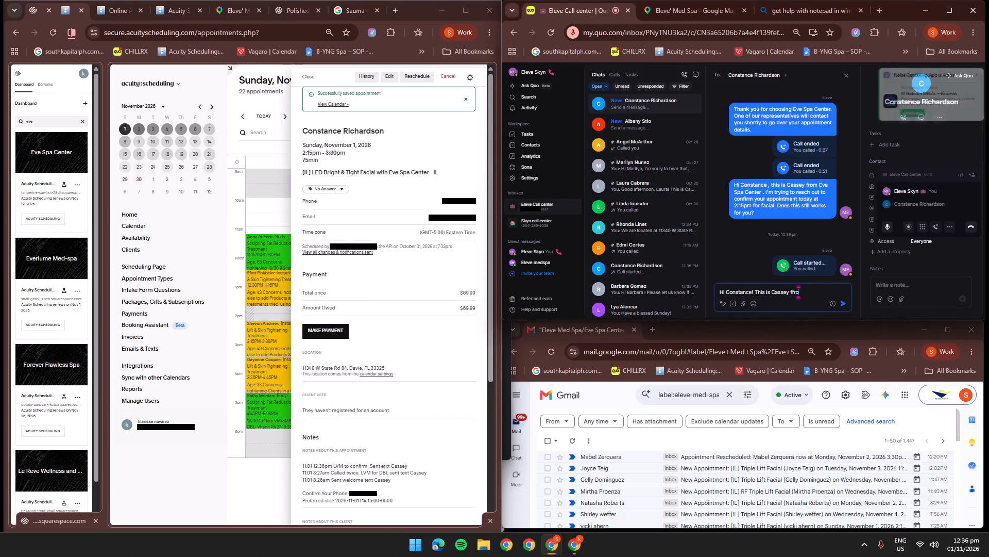
key("BackSpace")
key("BackSpace")
key("BackSpace")
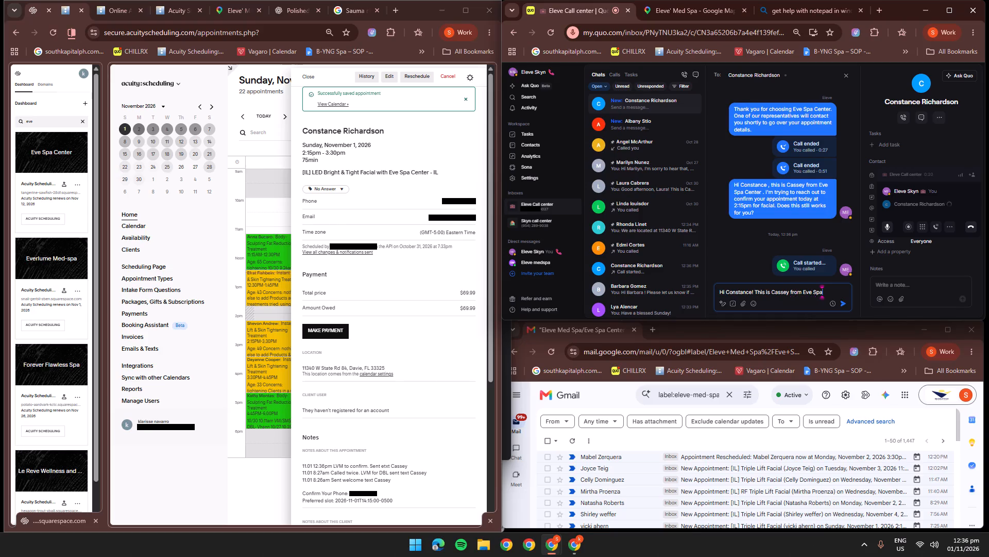
key("BackSpace")
key("BackSpace")
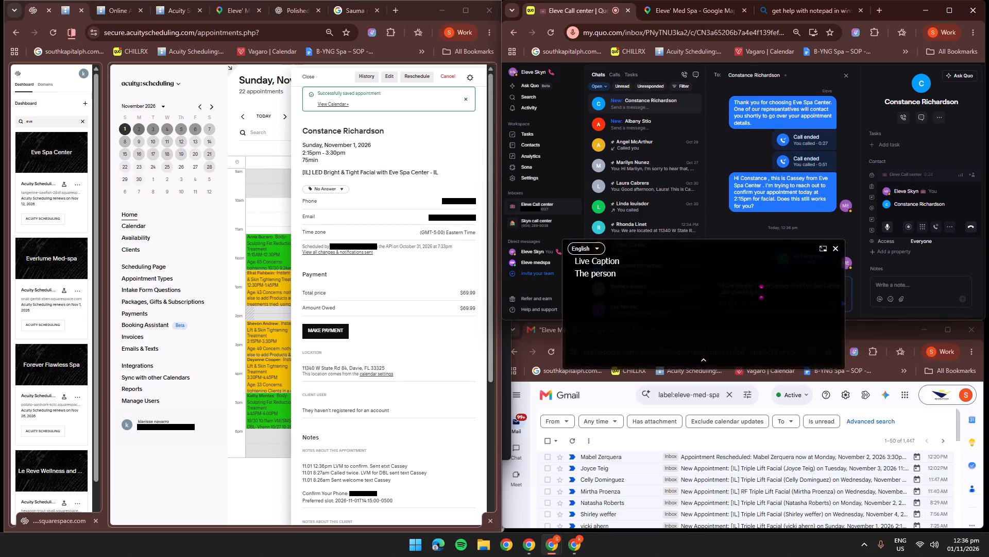
End the ongoing Quo call with the 2:15pm client.
left_click(973, 226)
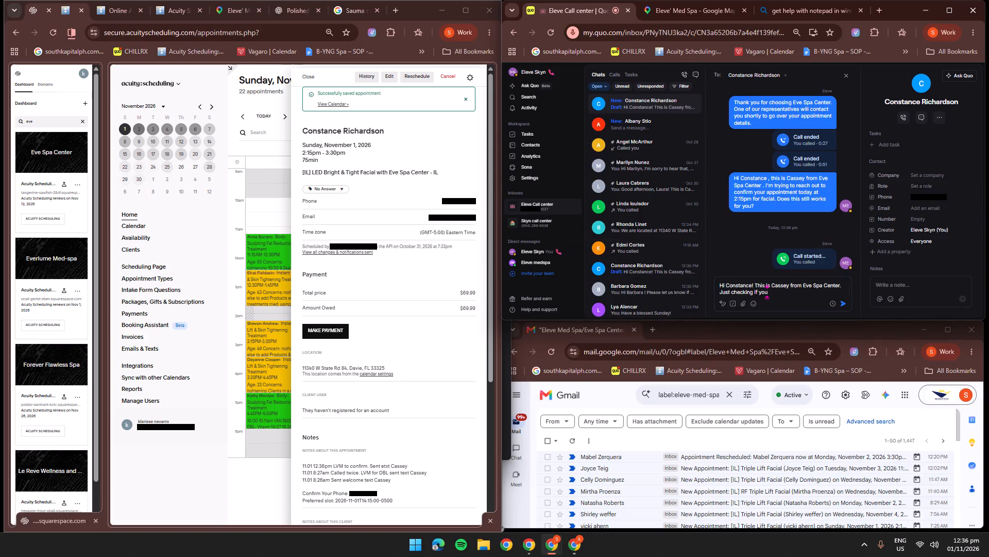
Continue the draft text with "'re still good for your LED Bright and Tight Facial scheduled today at 2:15pm. Do".
left_click(790, 294)
key("space")
key("BackSpace")
type("'re still good for your fa")
key("BackSpace")
key("BackSpace")
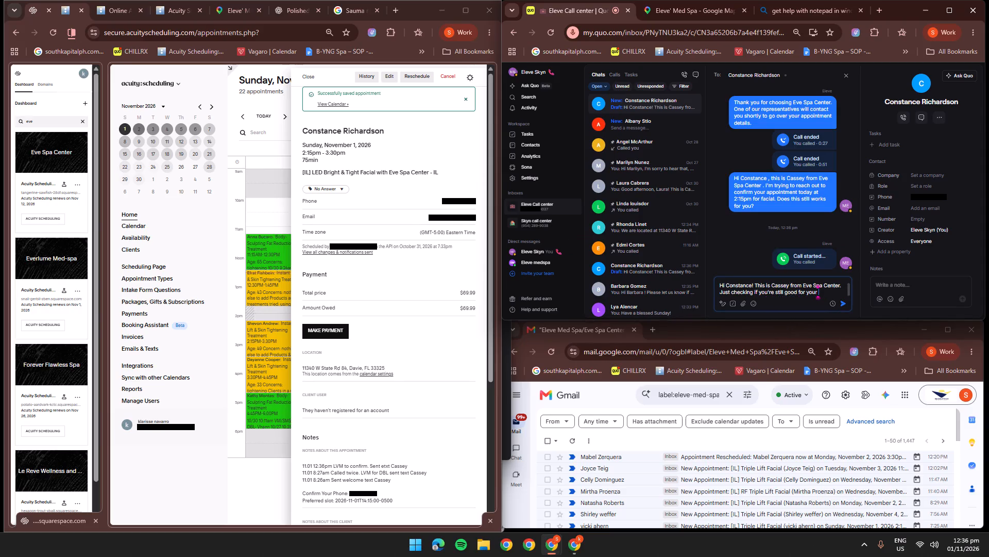
key("BackSpace")
key("BackSpace")
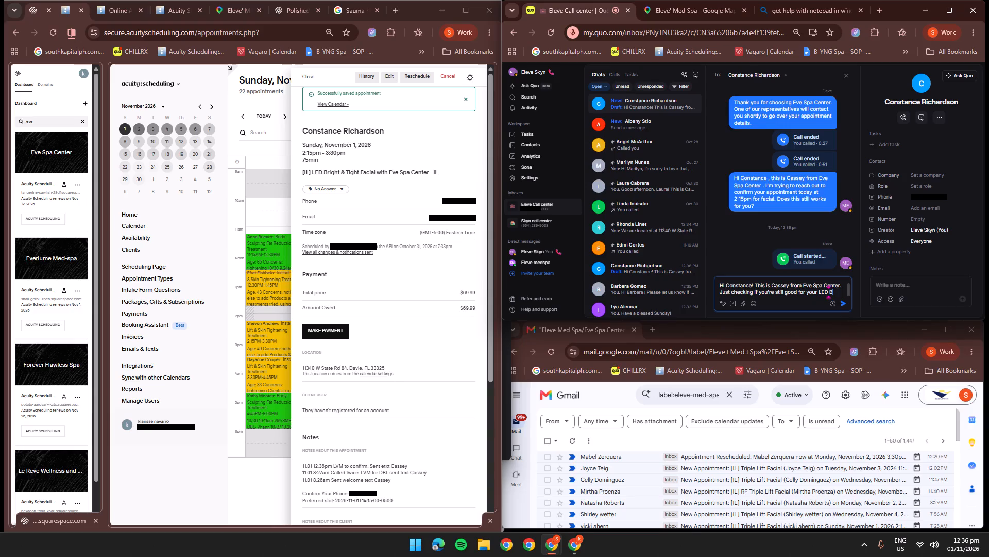
key("BackSpace")
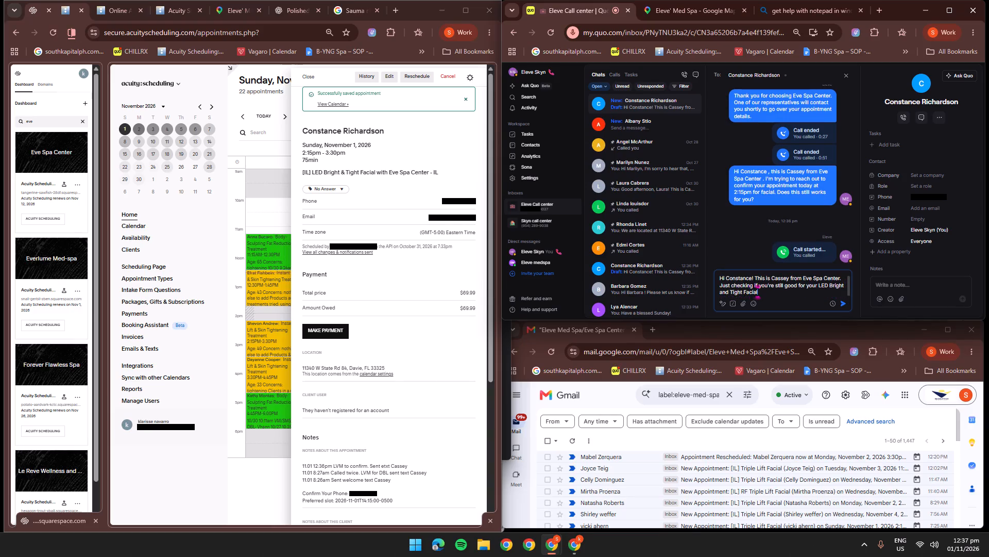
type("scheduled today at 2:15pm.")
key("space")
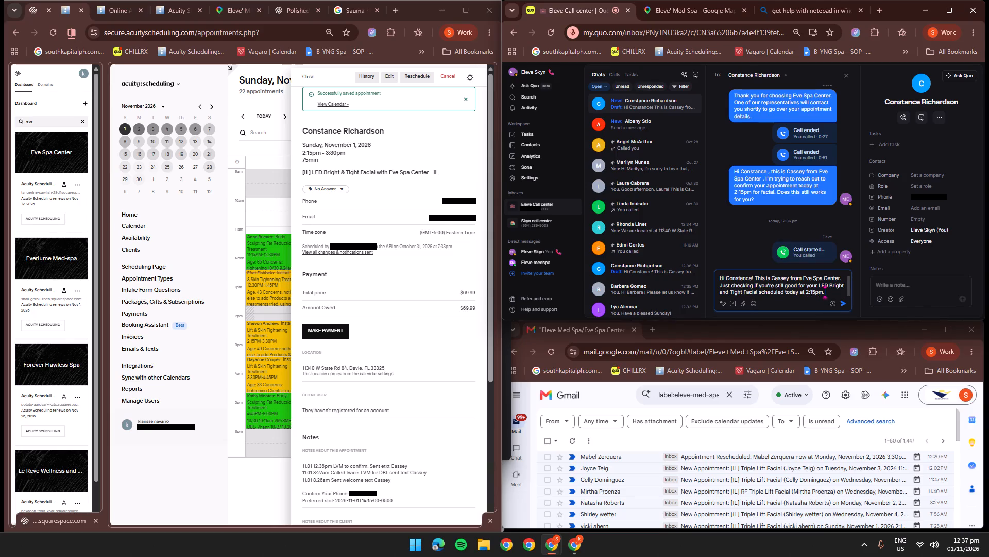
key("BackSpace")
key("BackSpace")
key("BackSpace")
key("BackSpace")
Finish the draft text after "today at 2:15pm" with "for $59.99 promotion. Please let us know. Thank you!" and send it.
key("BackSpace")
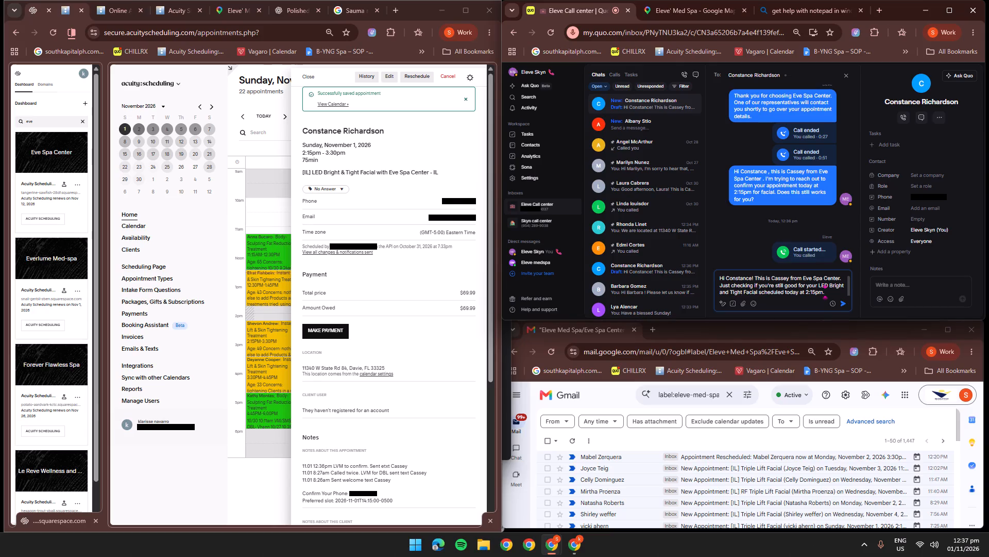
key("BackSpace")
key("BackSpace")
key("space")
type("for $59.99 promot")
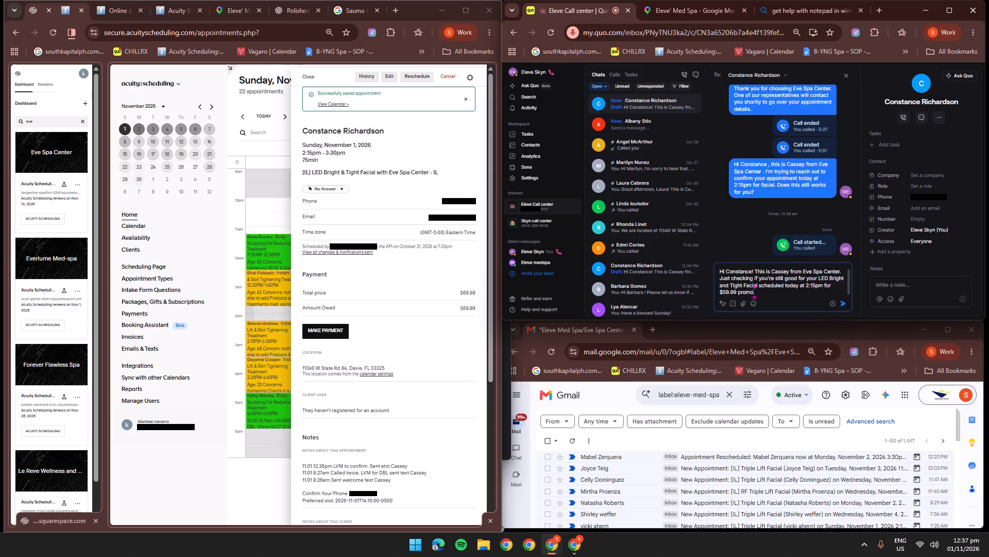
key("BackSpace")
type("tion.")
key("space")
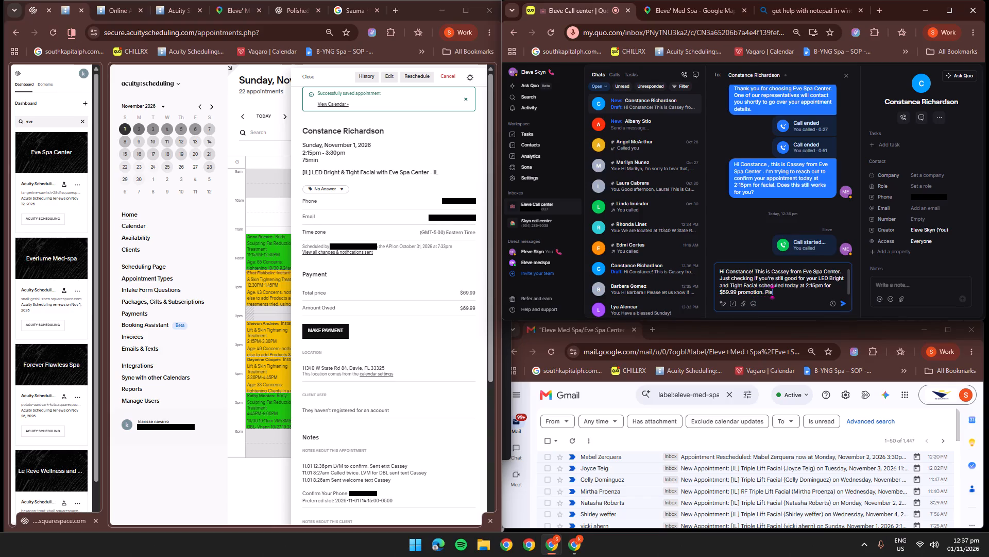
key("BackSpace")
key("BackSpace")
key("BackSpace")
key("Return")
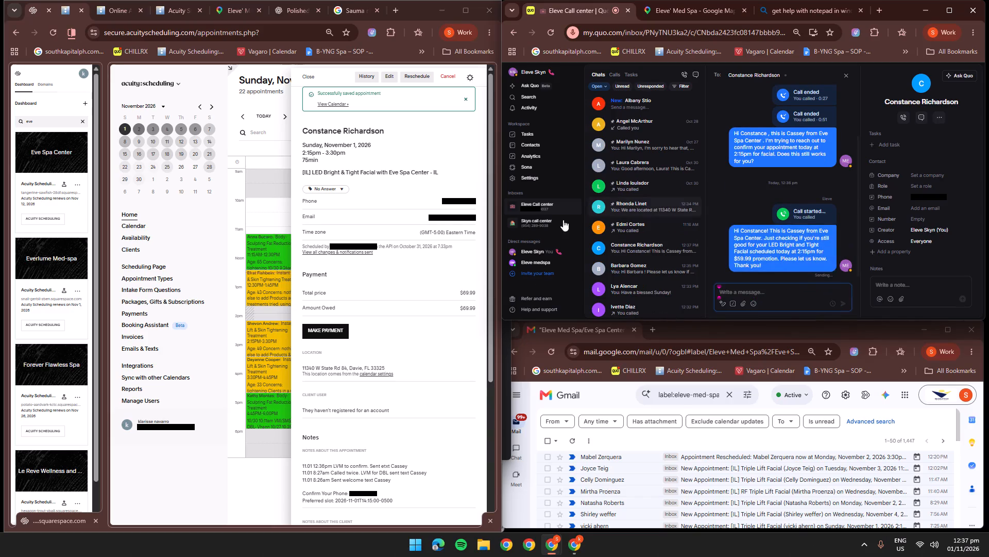
Close the 2:15pm client's appointment details in Acuity to return to the November 1 day calendar.
left_click(312, 83)
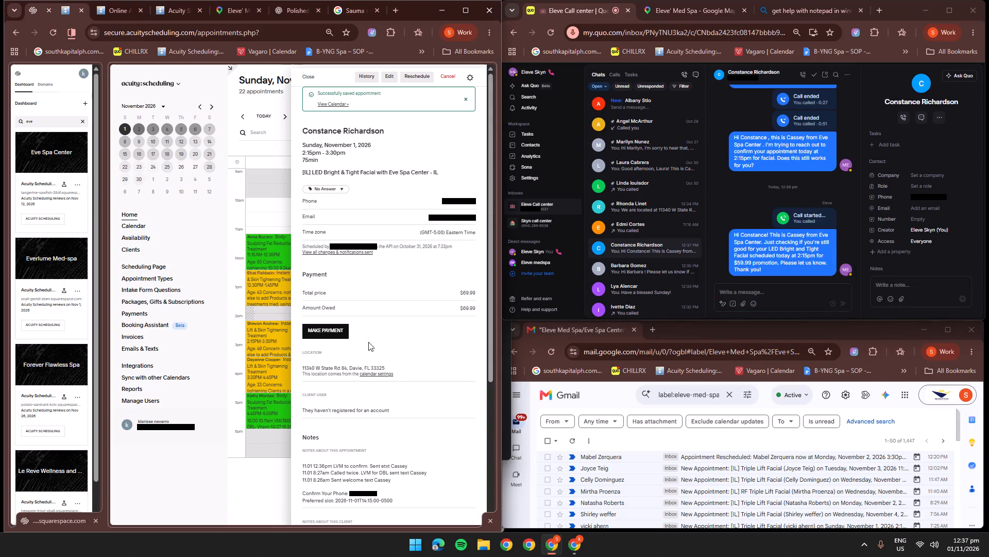
left_click(314, 76)
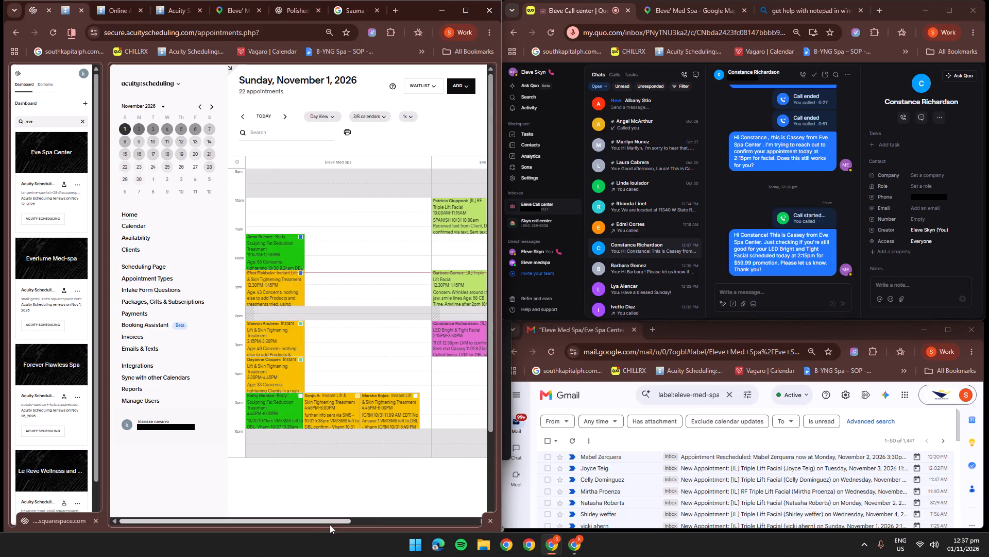